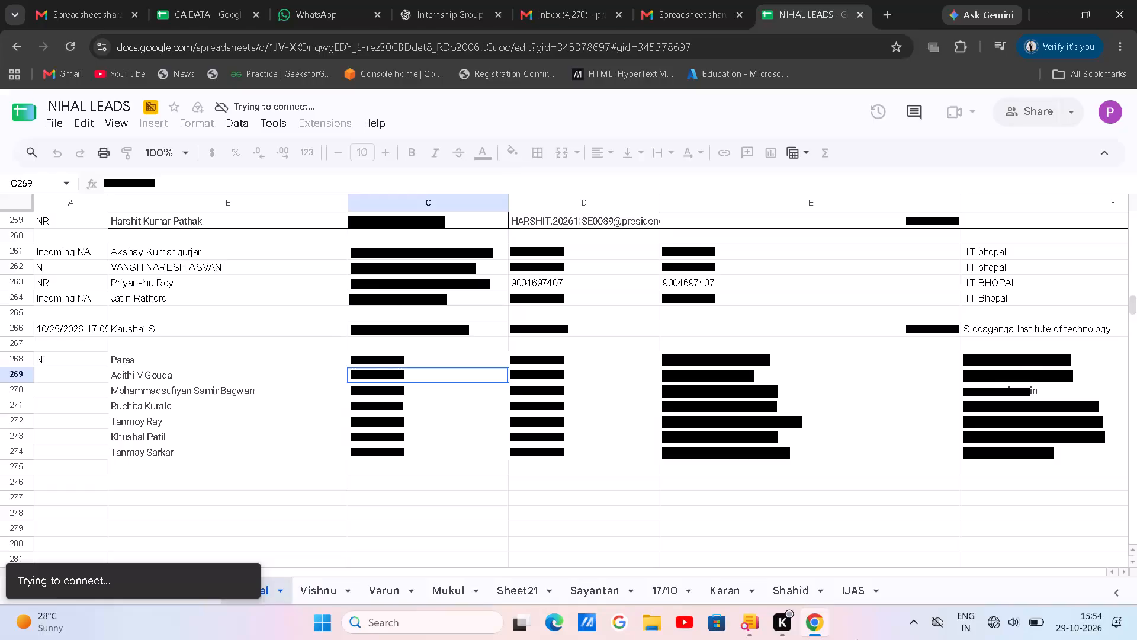
Connect the computer to the Hustle@UNLOX Wi-Fi network.
click(998, 626)
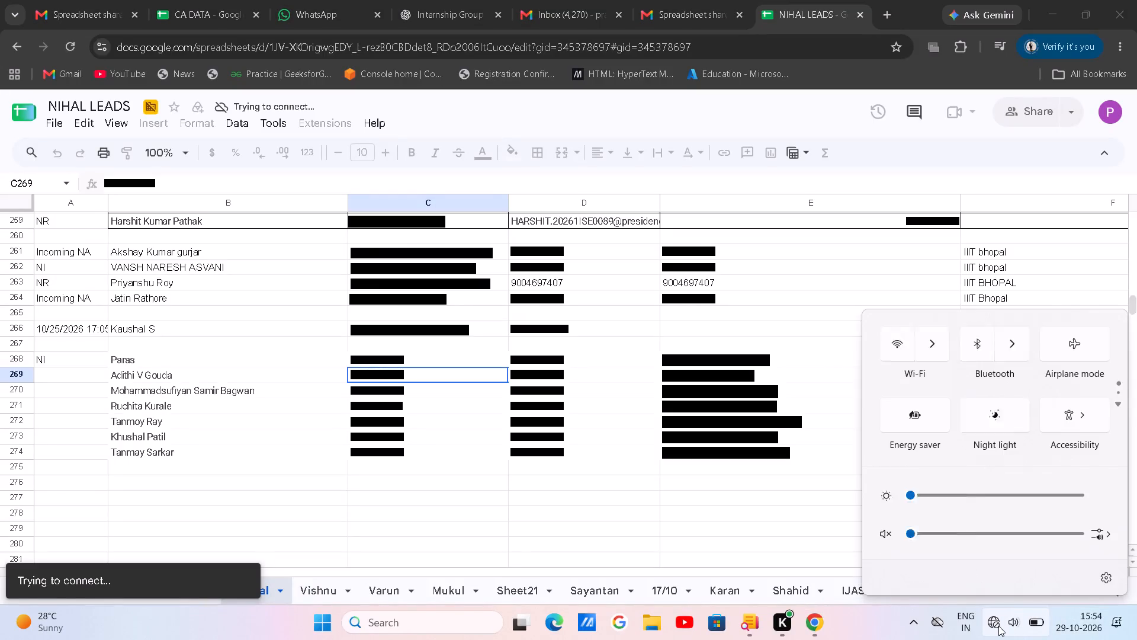
click(931, 343)
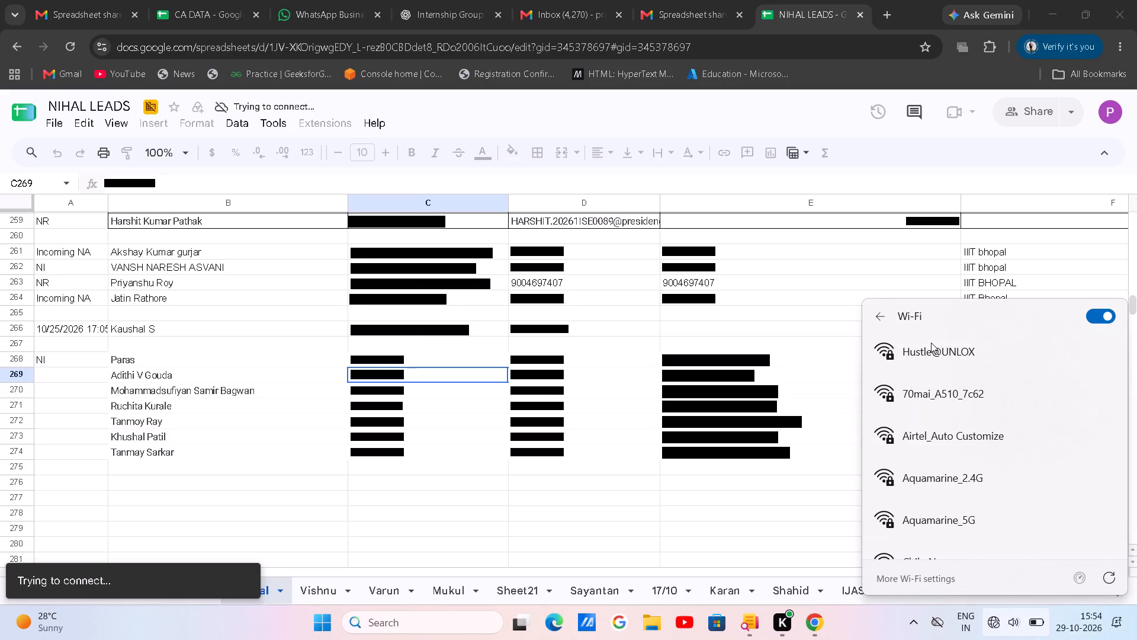
click(935, 360)
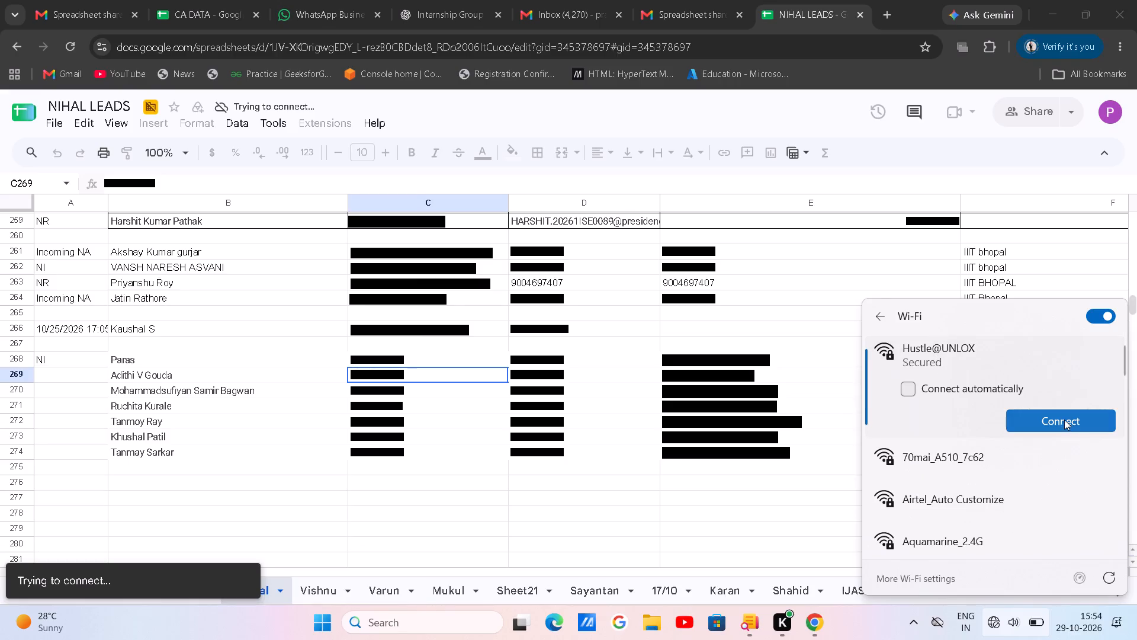
click(1064, 421)
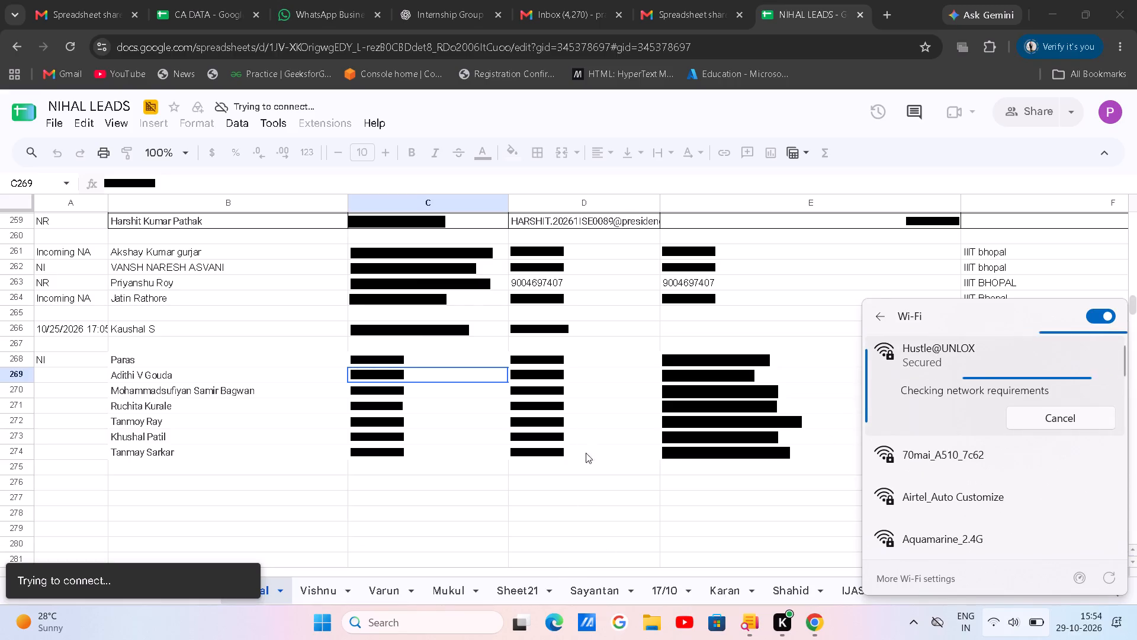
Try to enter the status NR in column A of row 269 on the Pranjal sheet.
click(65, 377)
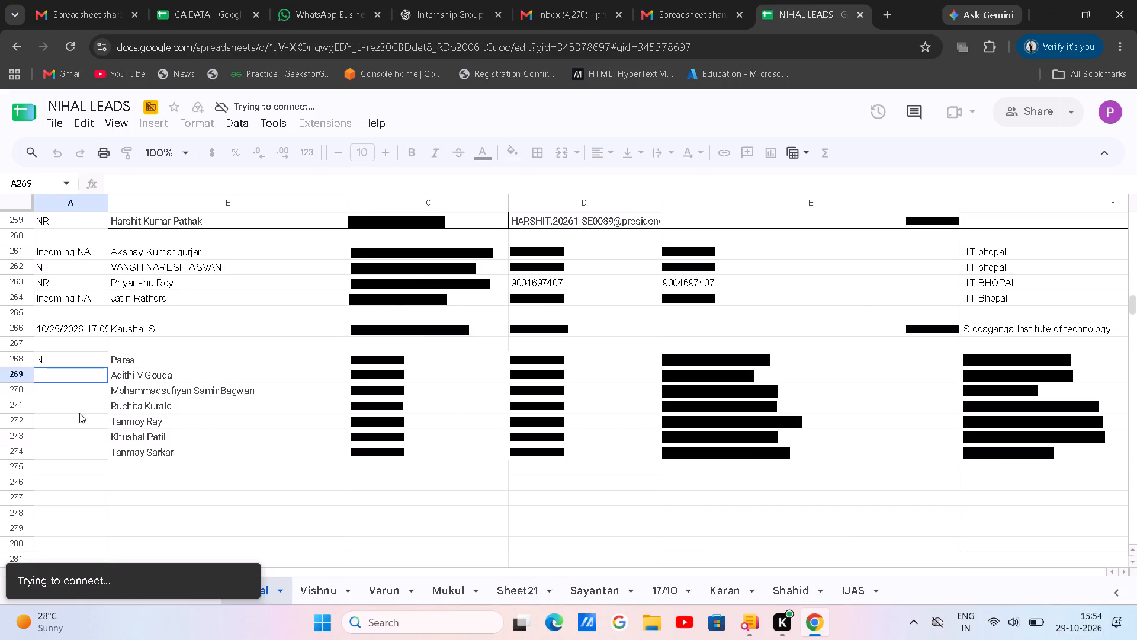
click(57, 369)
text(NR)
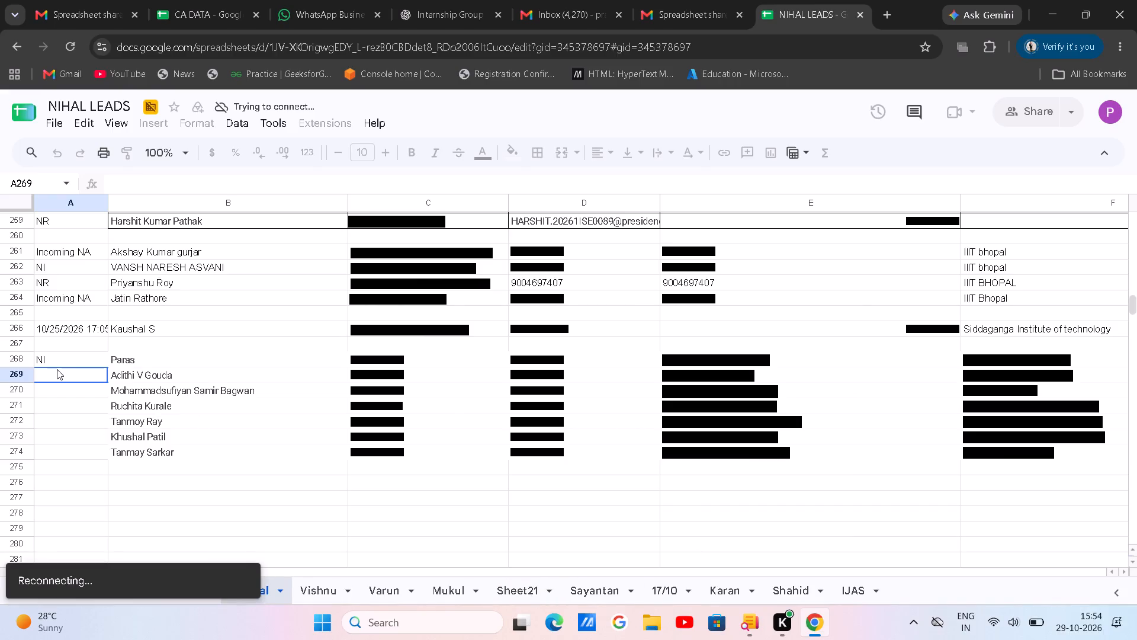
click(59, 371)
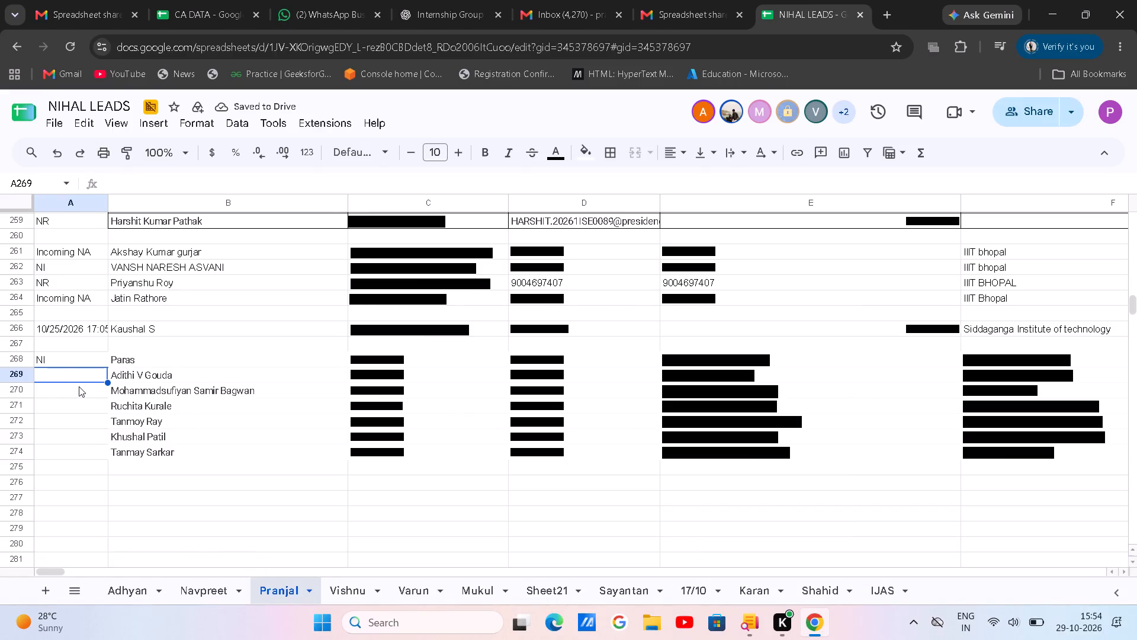
Select the lead's name in row 270, column B, of the Pranjal sheet.
scroll(79, 386, right, 1)
click(176, 390)
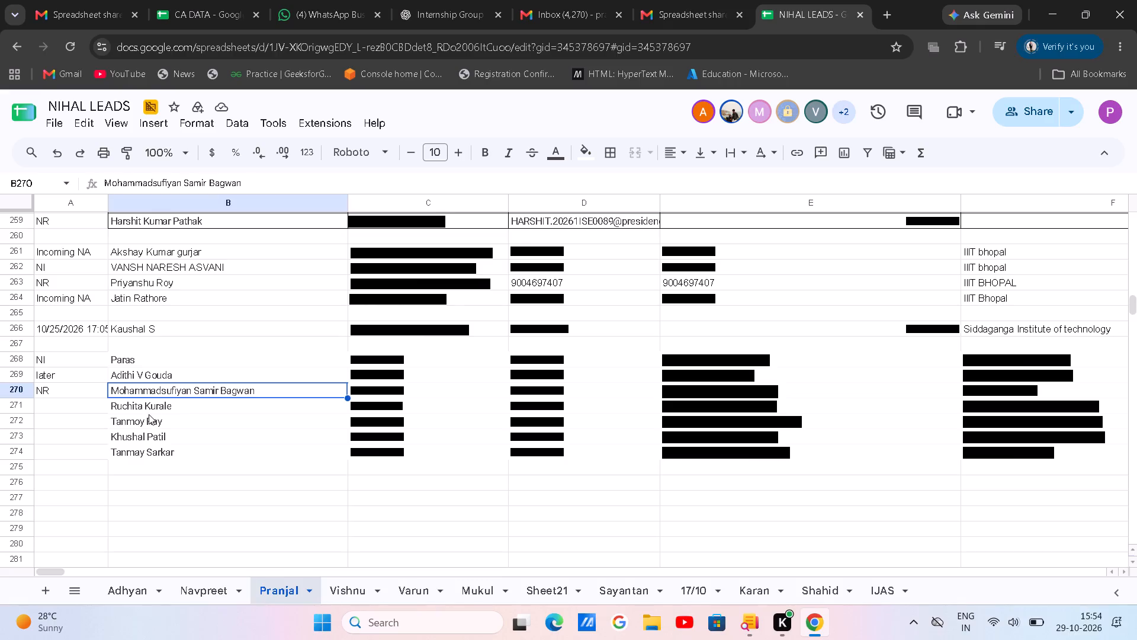
Select the name cell of the lead in row 271, the first one without a status after the NR entry.
click(148, 412)
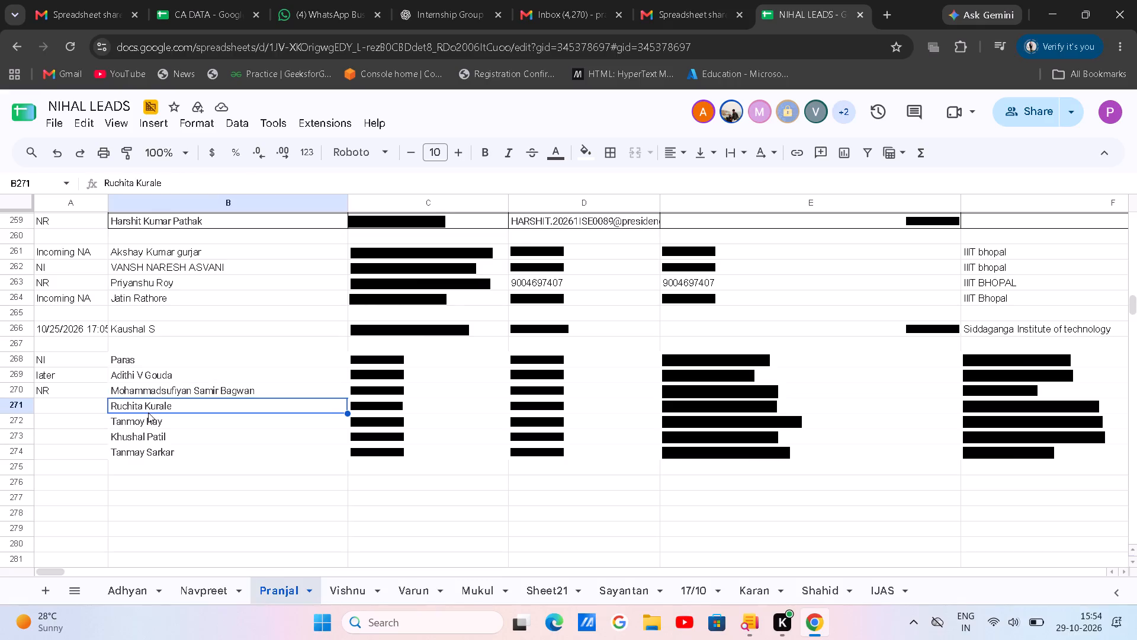
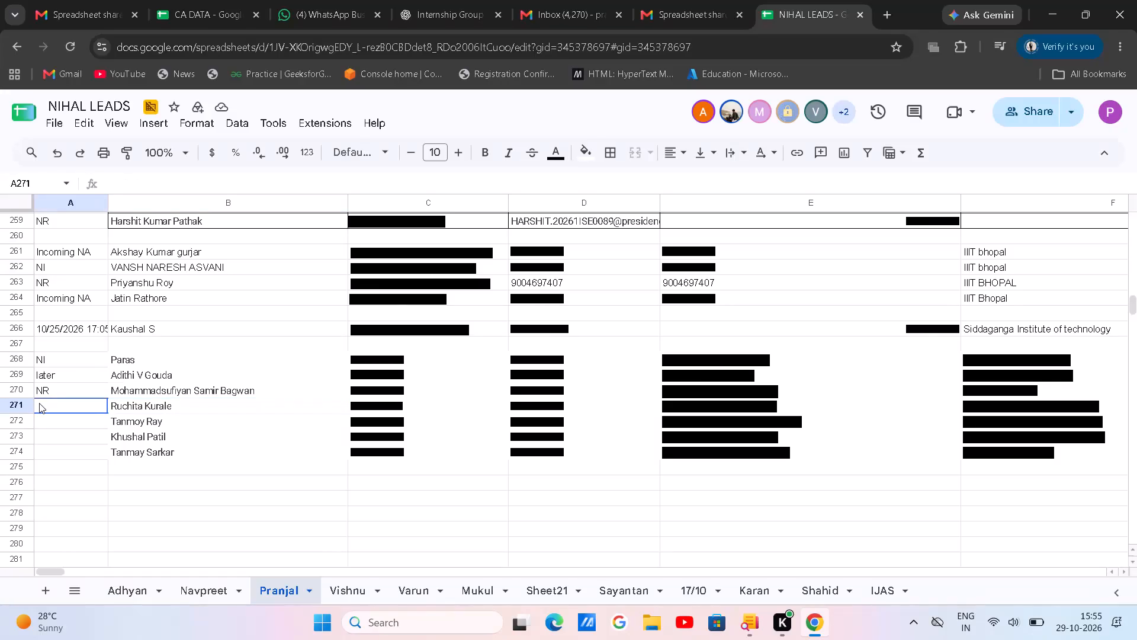
Enter the status NR in column A for the lead in row 271.
text(NR)
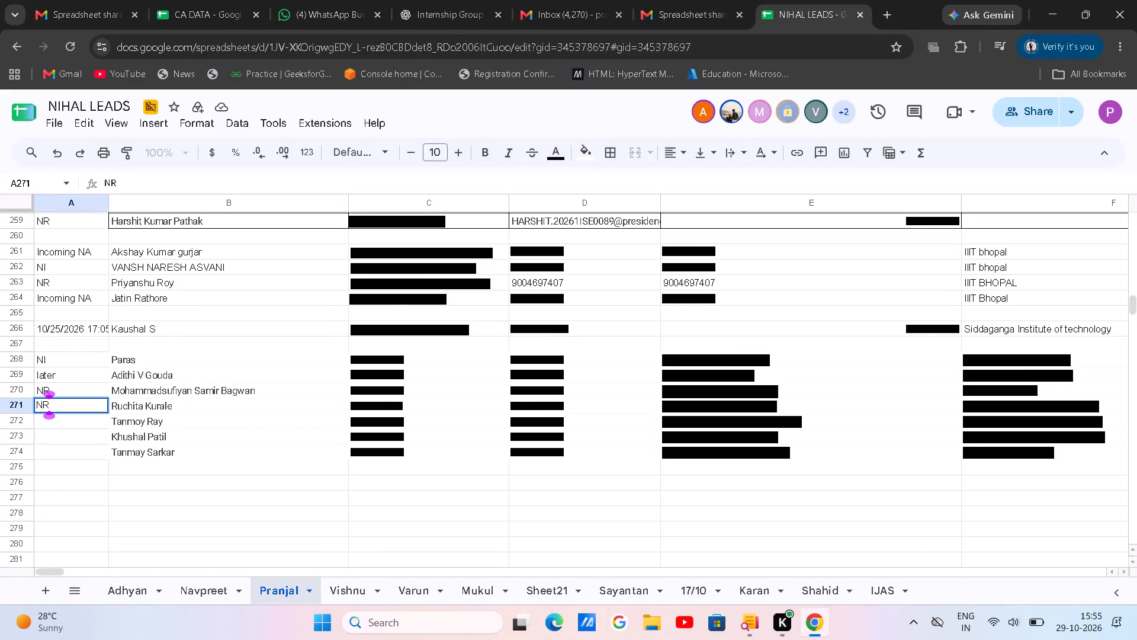
key(Return)
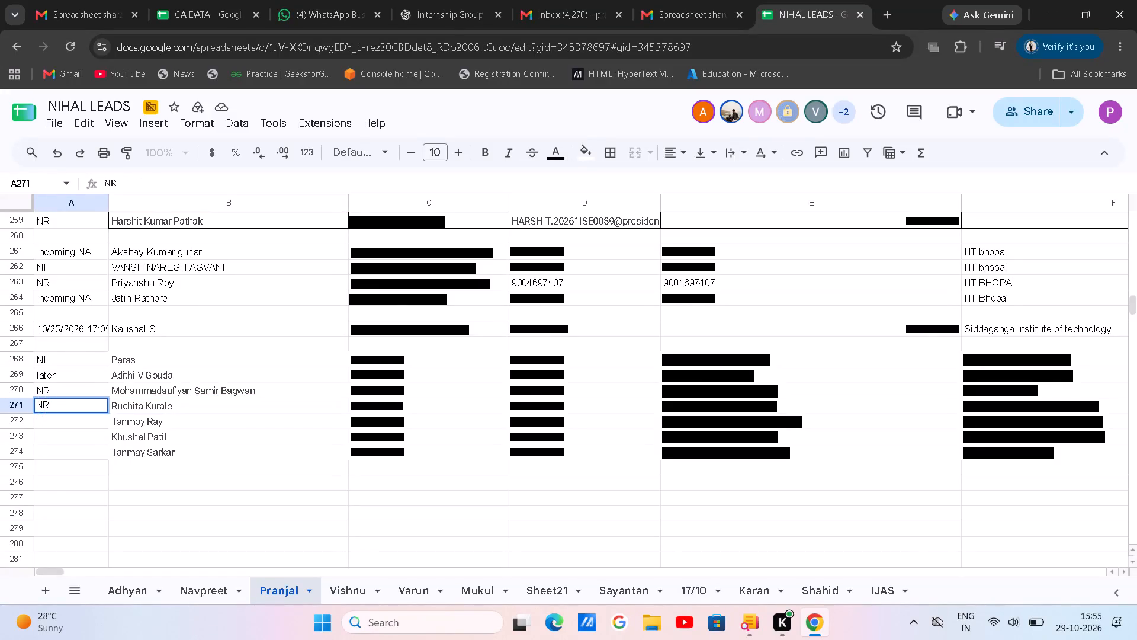
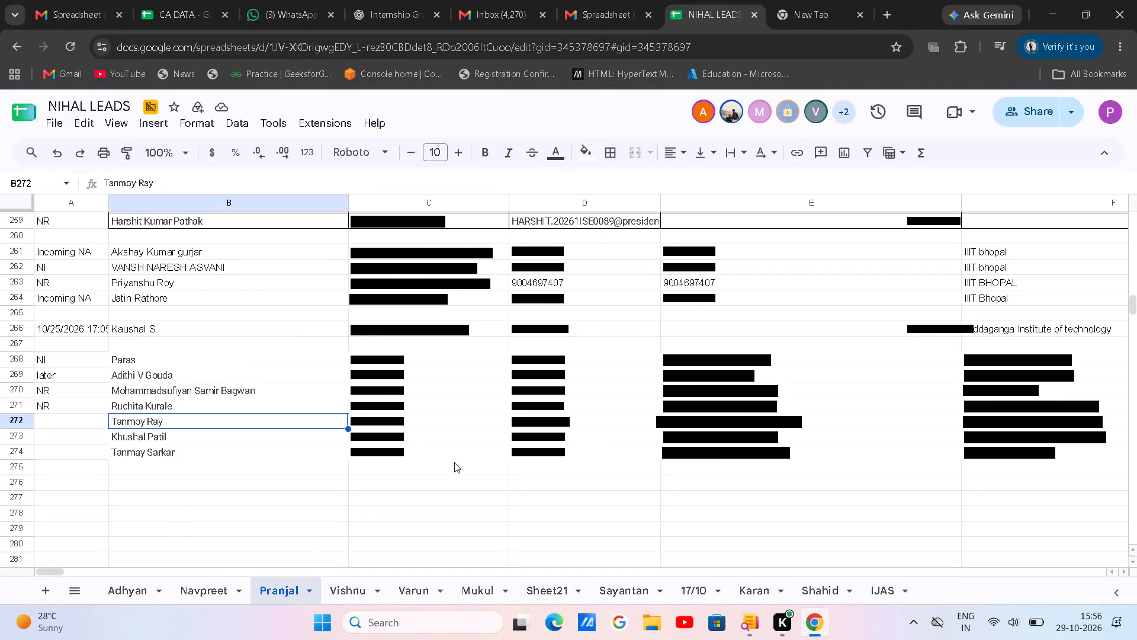
Review the contact and college details across row 272, the first lead without a status after the NR entries.
click(561, 420)
scroll(561, 420, left, 3)
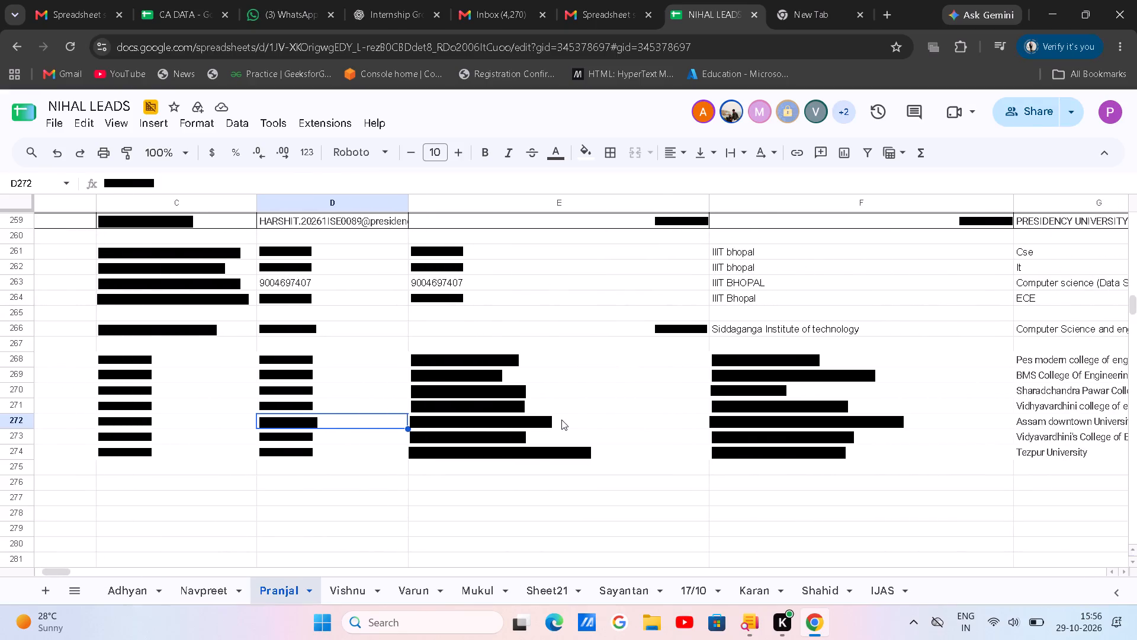
click(818, 423)
scroll(818, 423, left, 1)
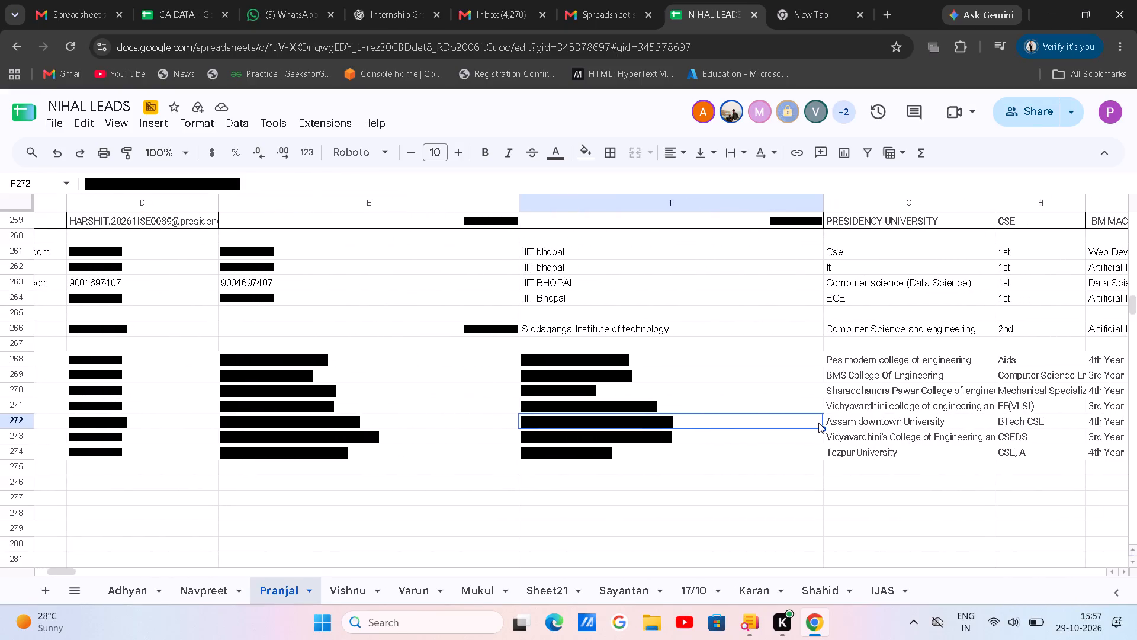
Copy the university name from row 272 and search the web for Assam downtown University.
scroll(818, 423, left, 1)
click(900, 424)
right_click(900, 424)
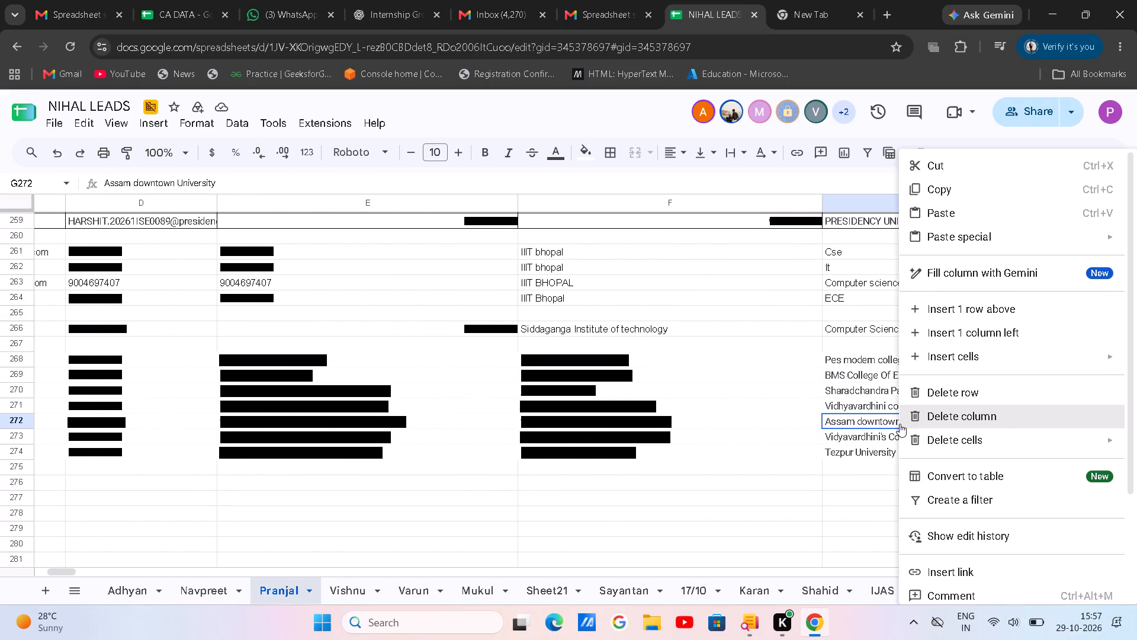
click(942, 181)
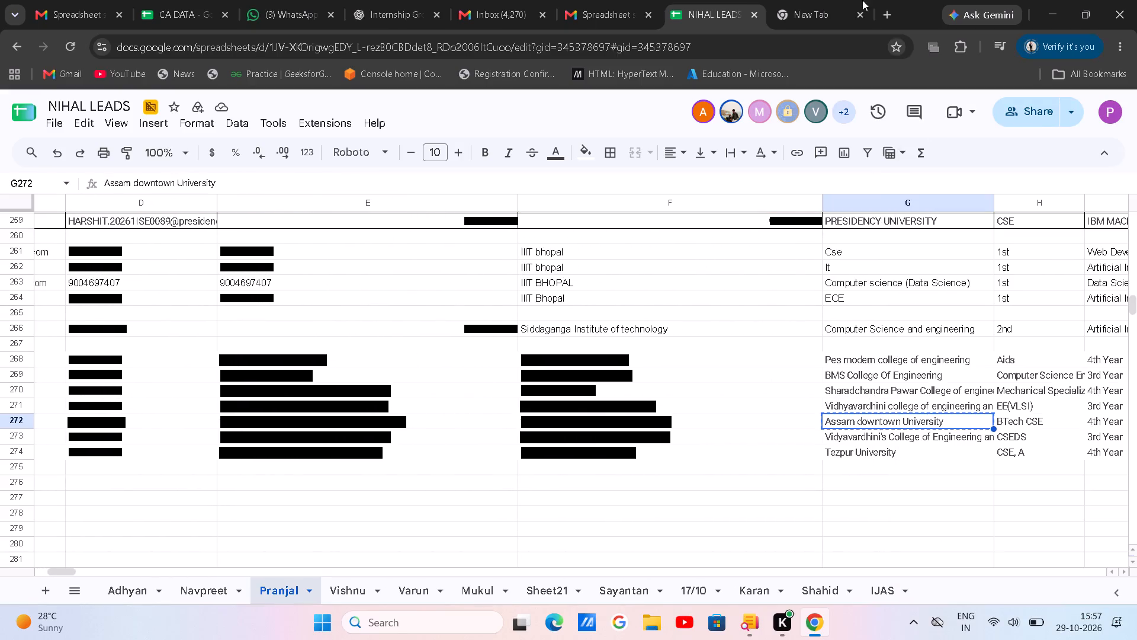
click(813, 9)
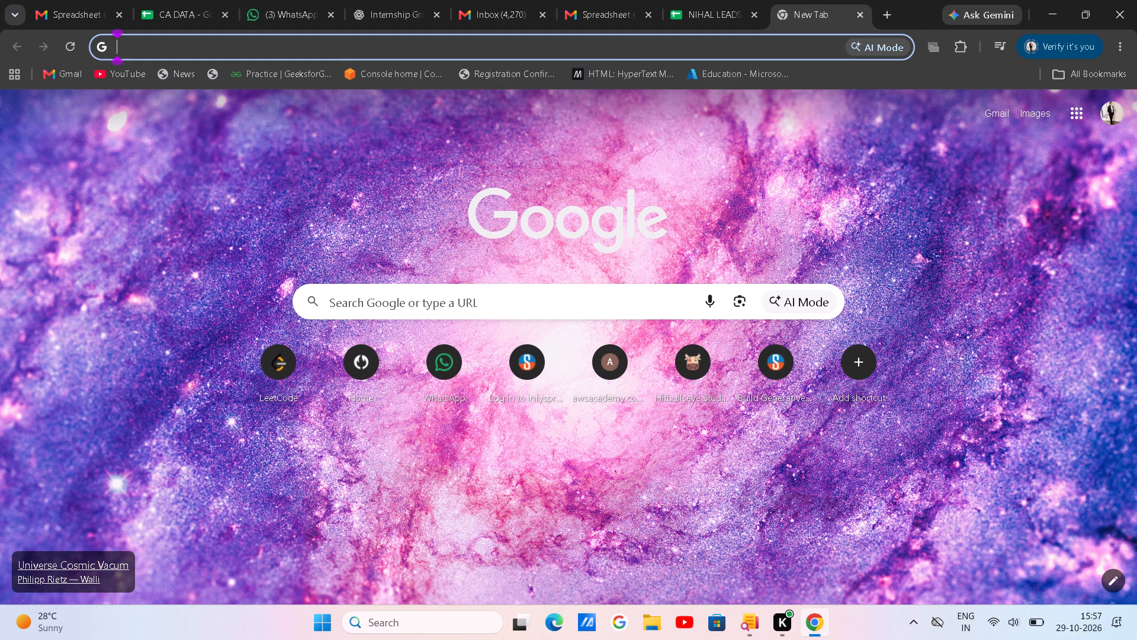
click(352, 300)
key(ctrl+v)
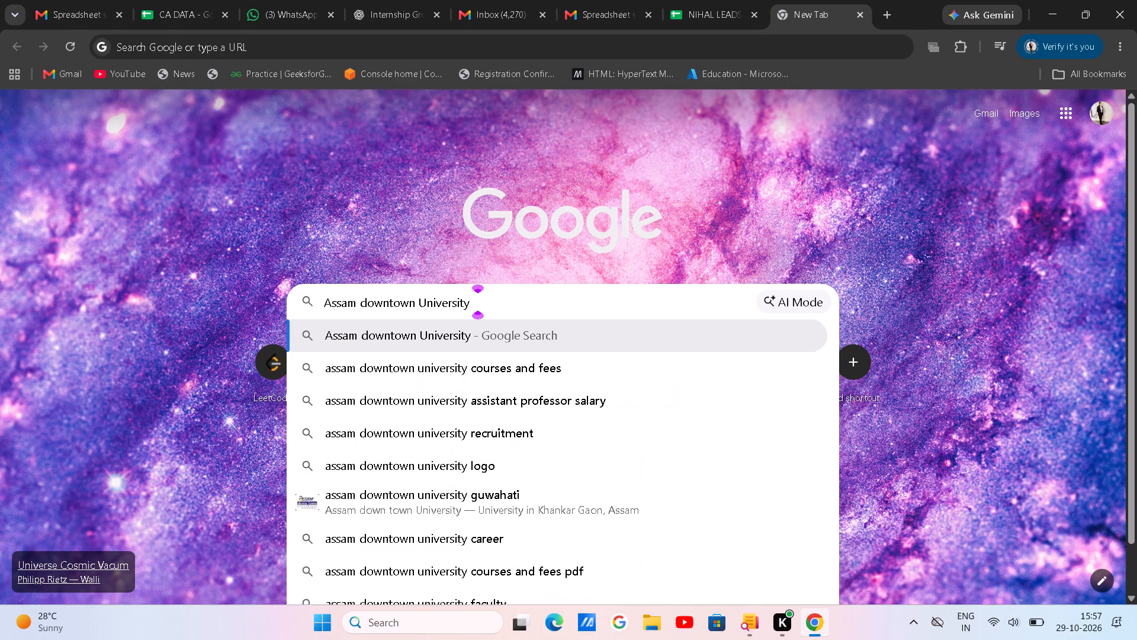
key(Return)
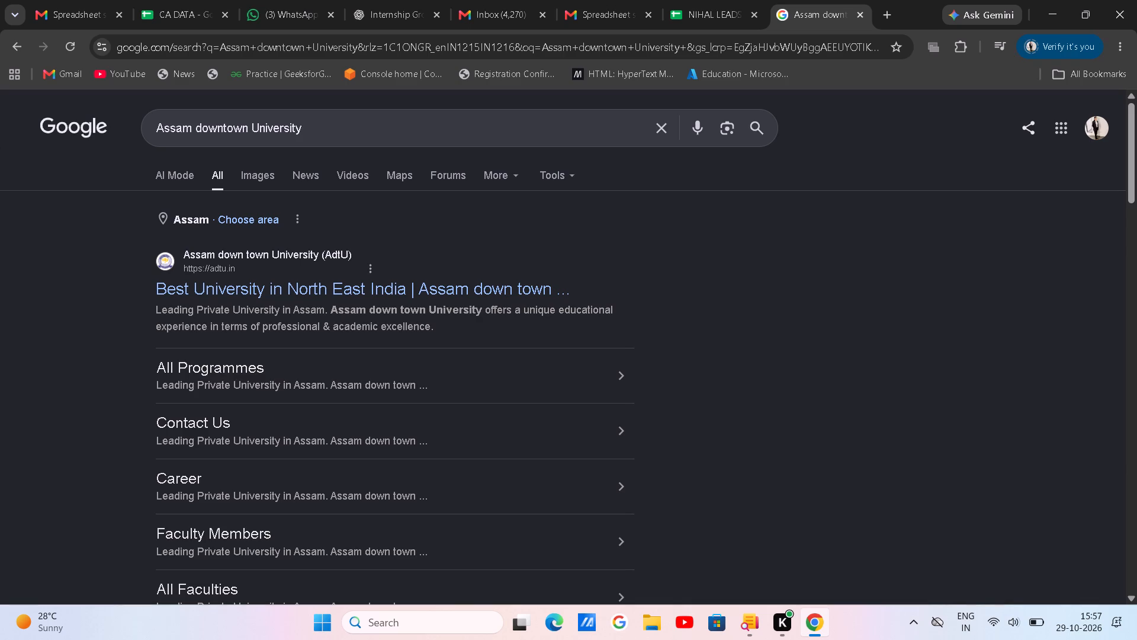
Look over Assam down town University's official website, including the job openings on its Career page.
click(210, 289)
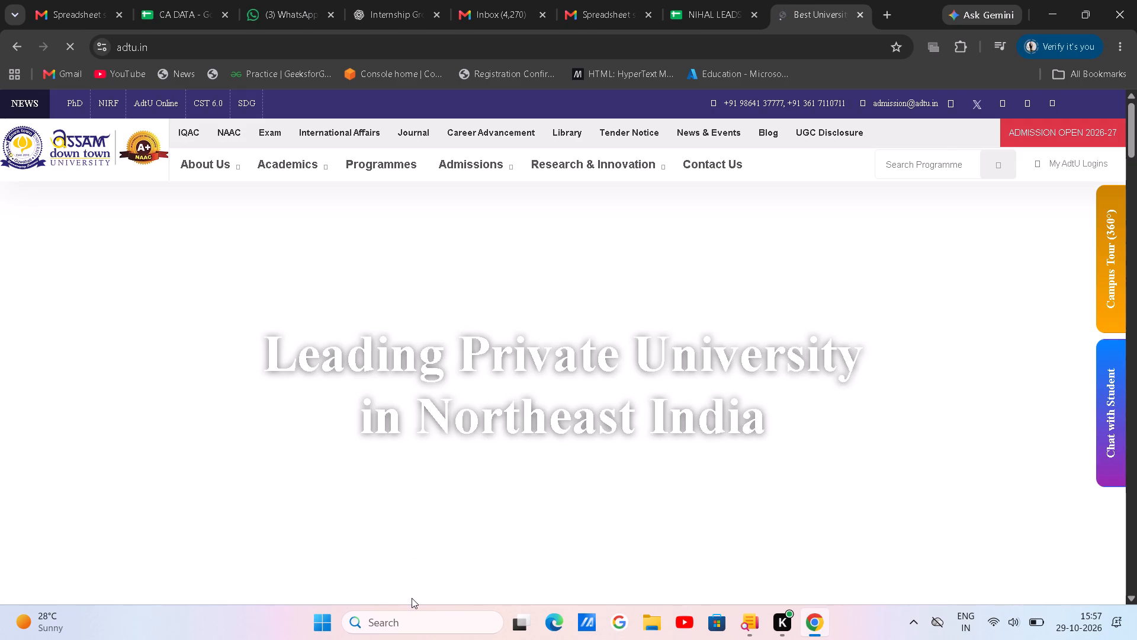
click(18, 46)
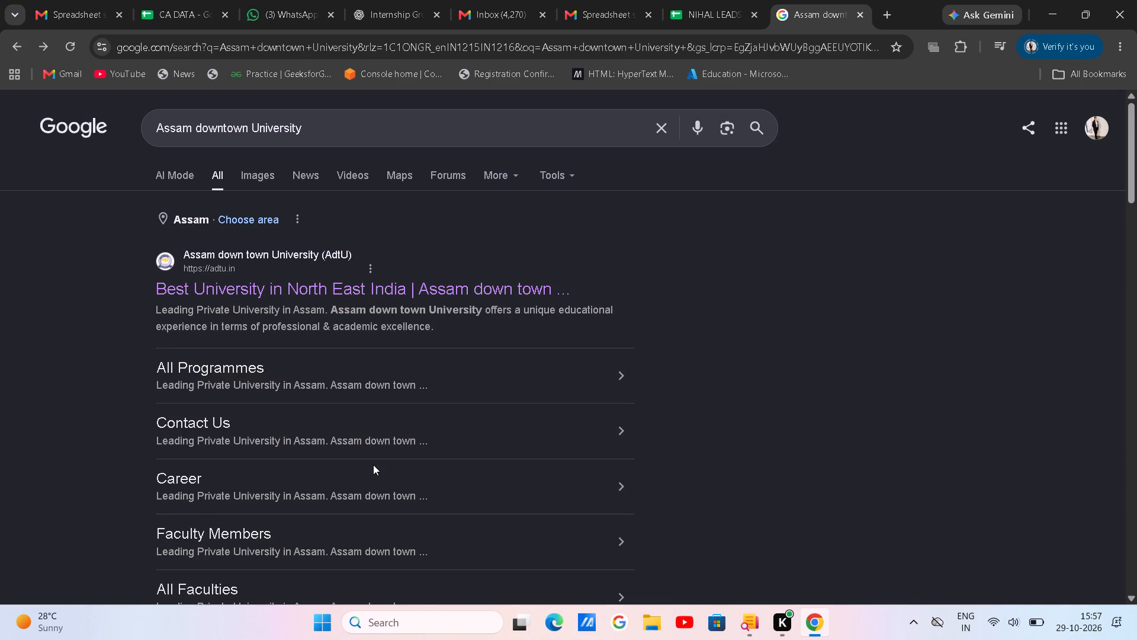
scroll(373, 465, down, 2)
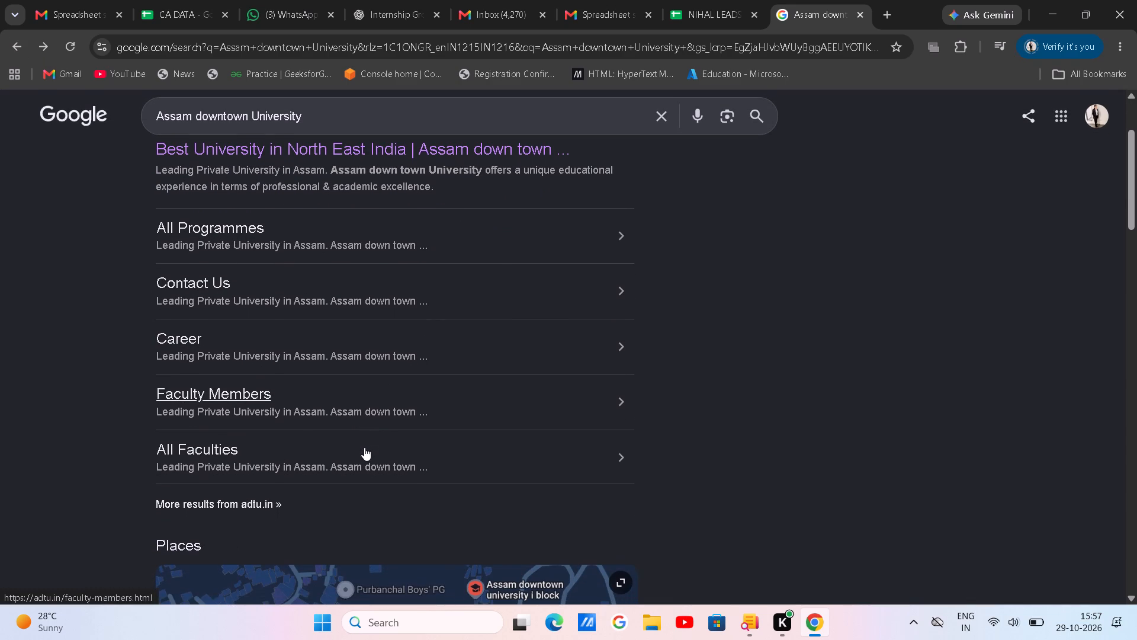
scroll(364, 447, down, 1)
click(175, 343)
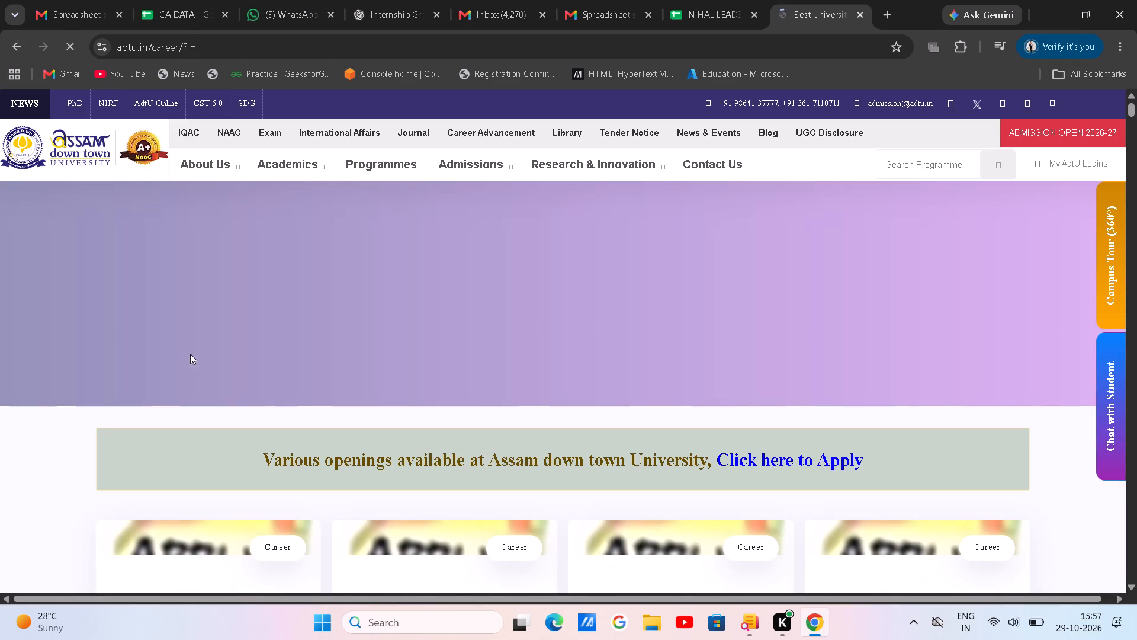
scroll(326, 502, down, 4)
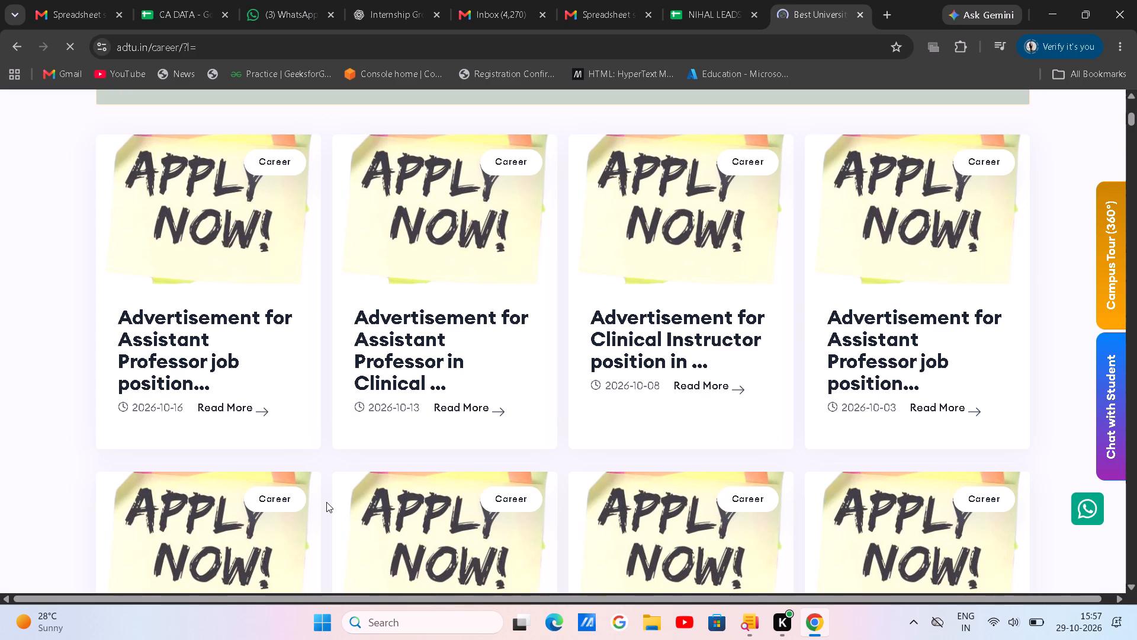
scroll(326, 502, up, 9)
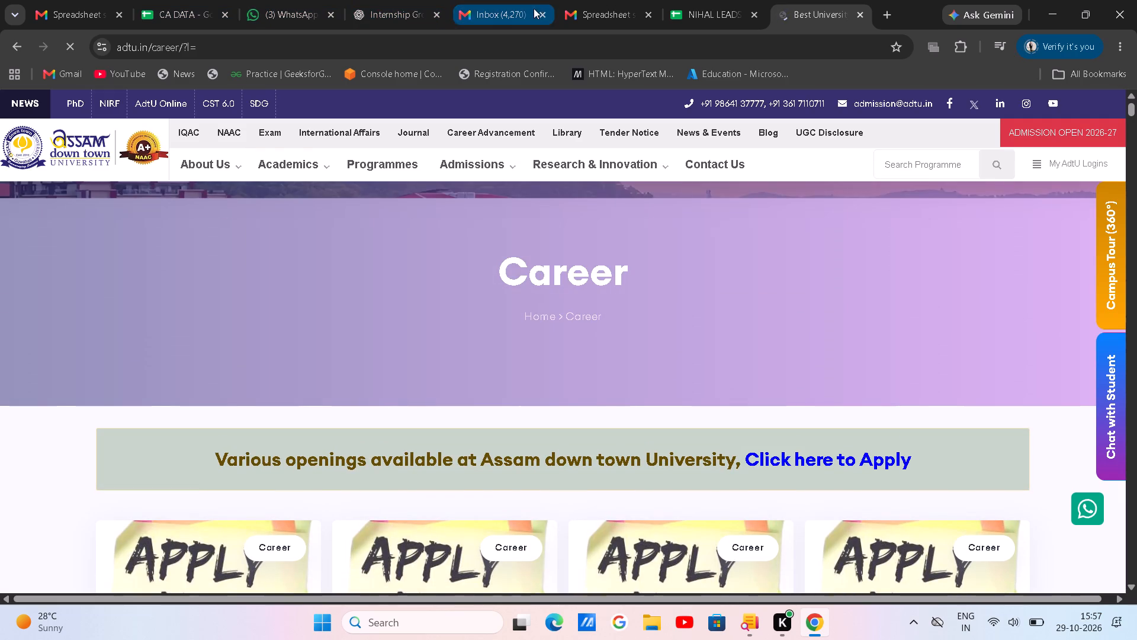
Return to the NIHAL LEADS sheet and review row 272 from the phone number across to the course interest in column J.
click(680, 16)
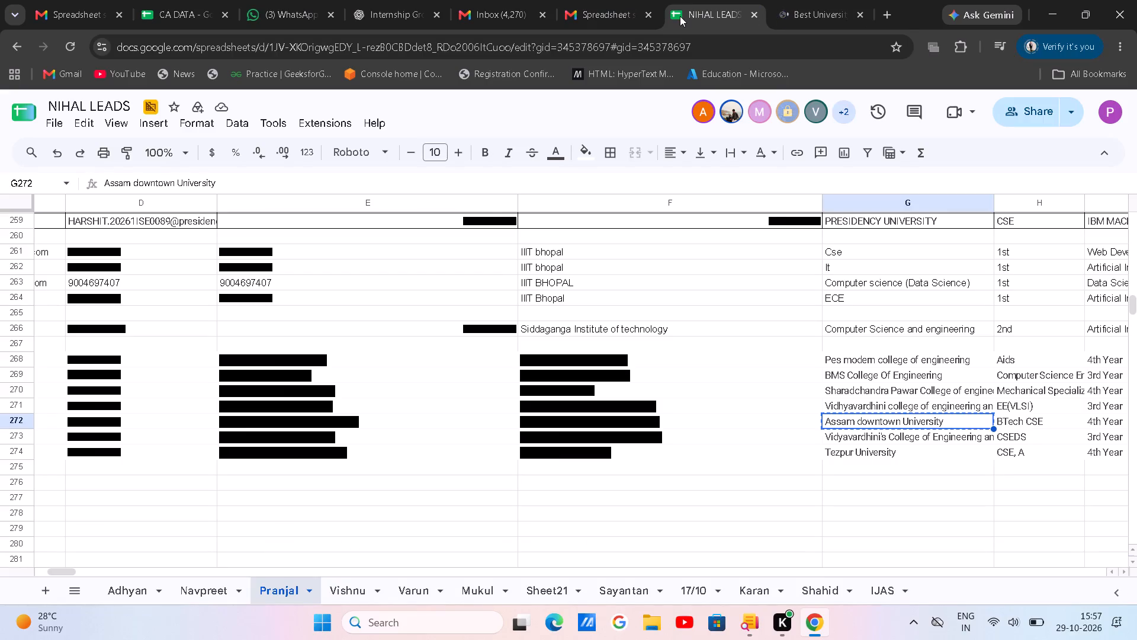
key(Left)
key(Left)
key(Left)
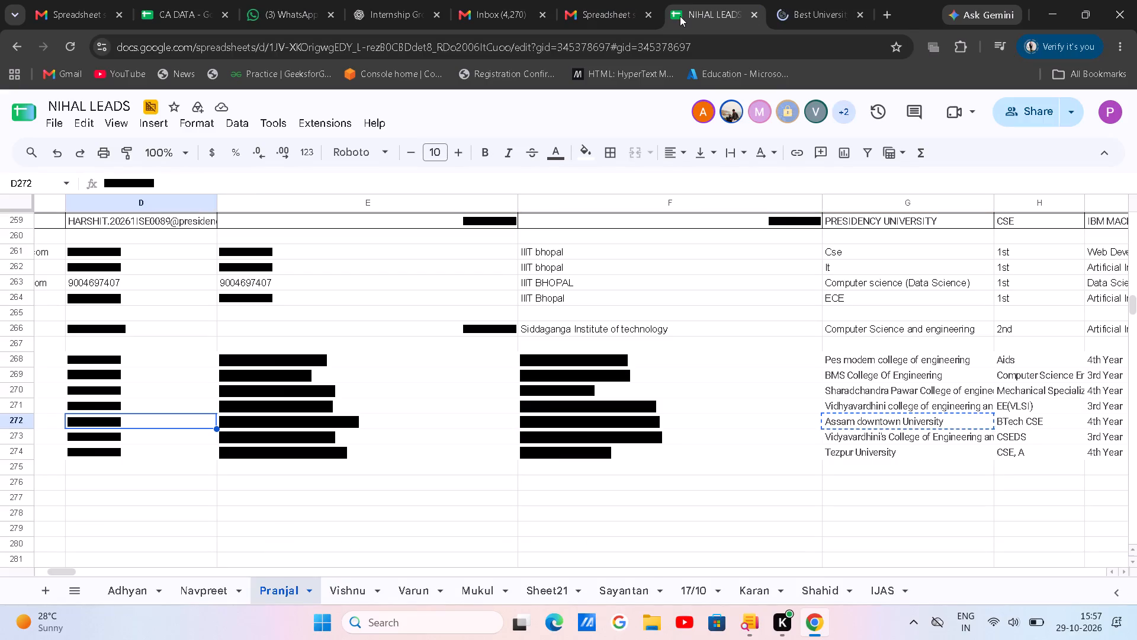
scroll(680, 16, right, 2)
key(Right)
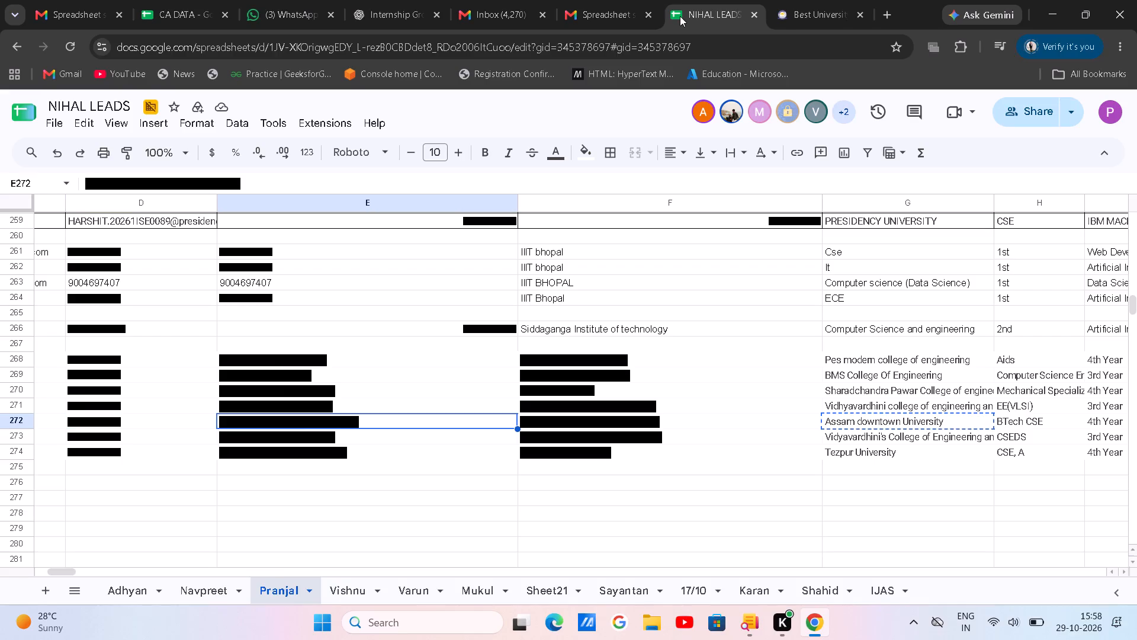
key(Right)
key(Right)
key(Right)
key(Right)
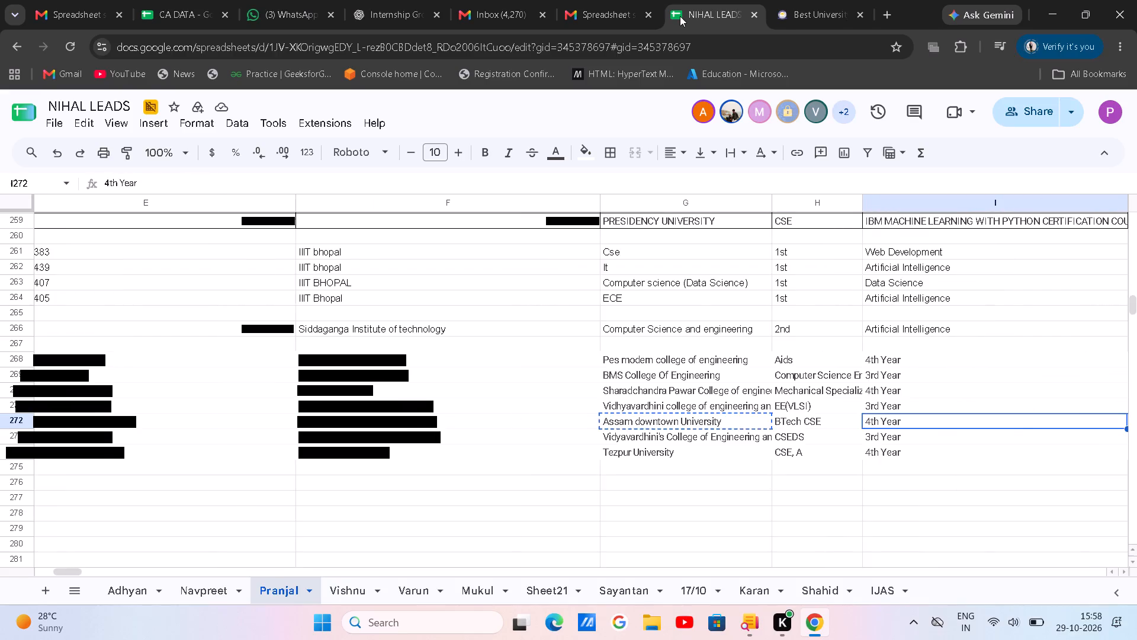
key(Right)
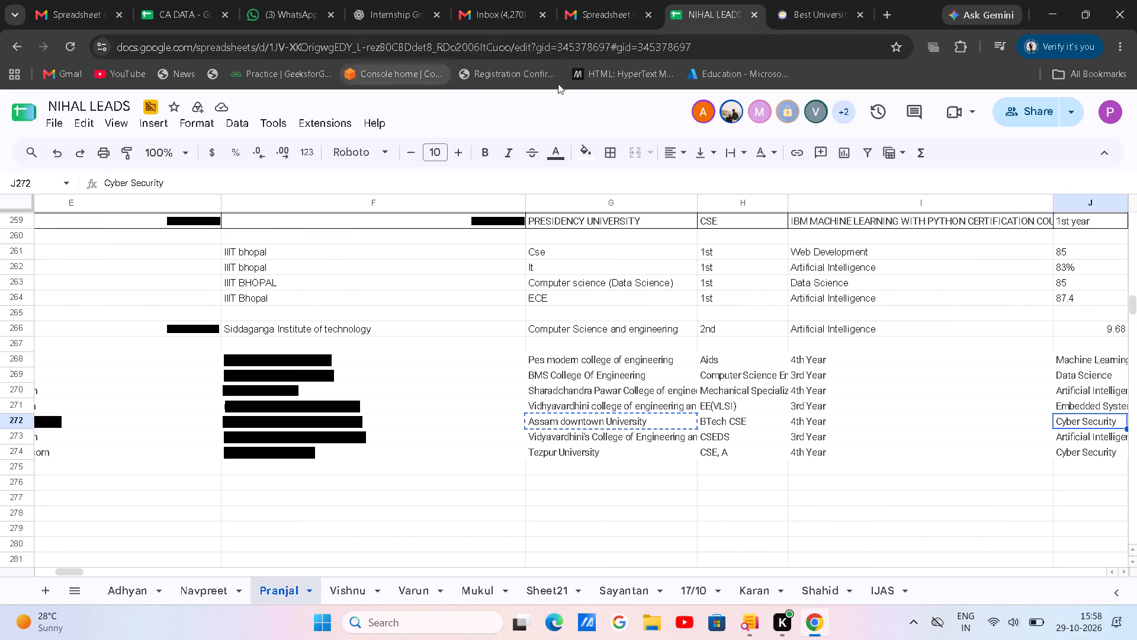
Close the university website, search for unlox in a new tab and open the Unlox home page.
click(838, 14)
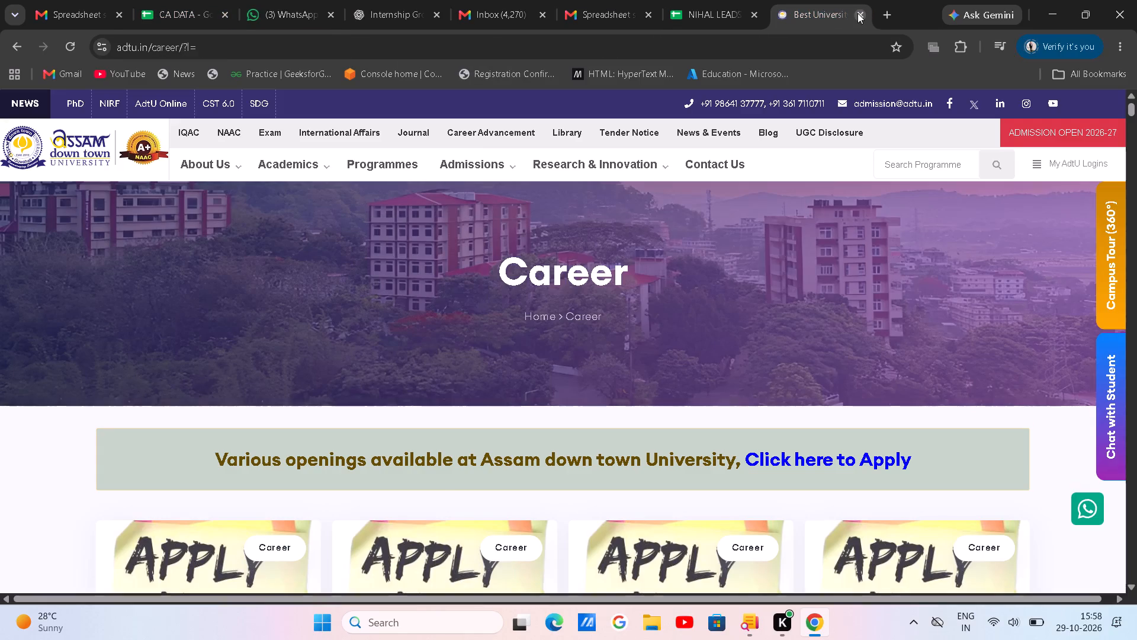
click(857, 13)
click(887, 20)
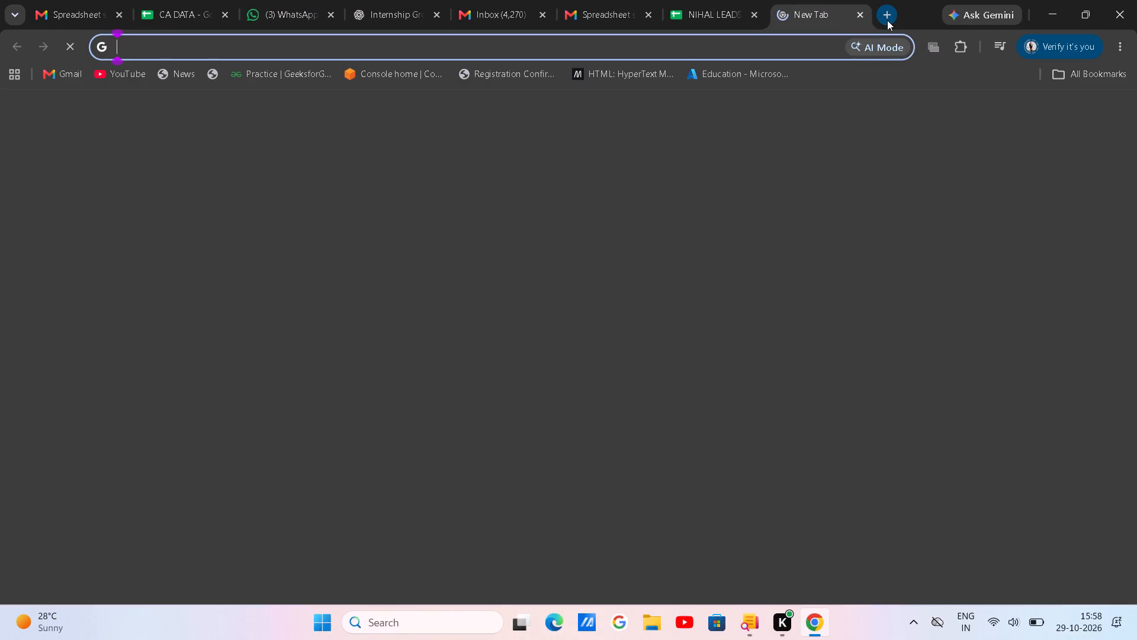
click(388, 297)
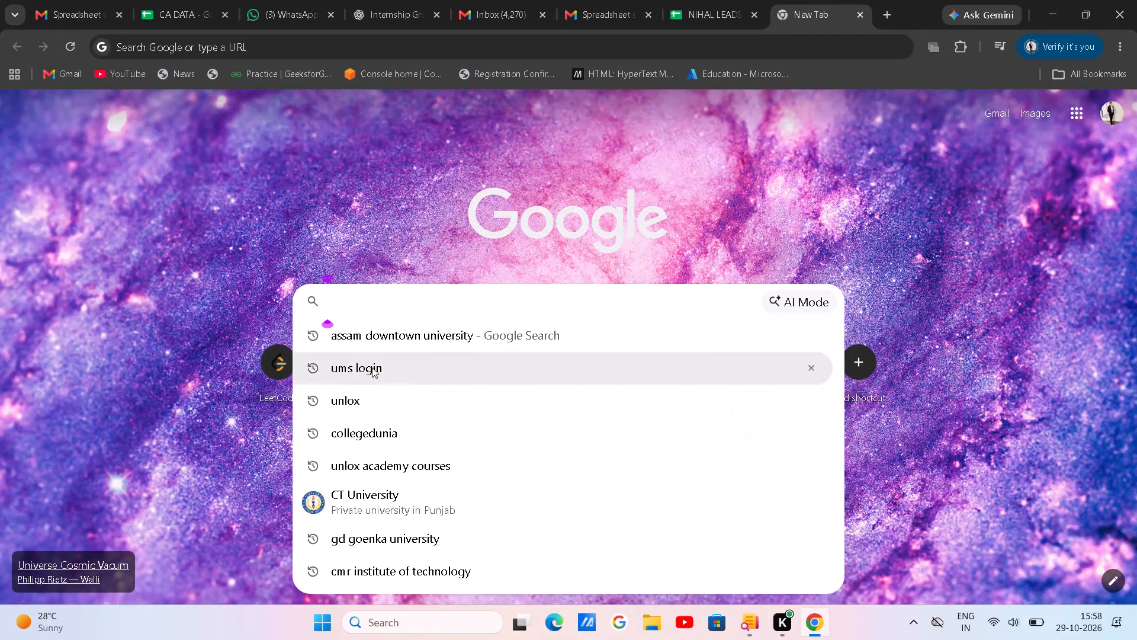
click(362, 412)
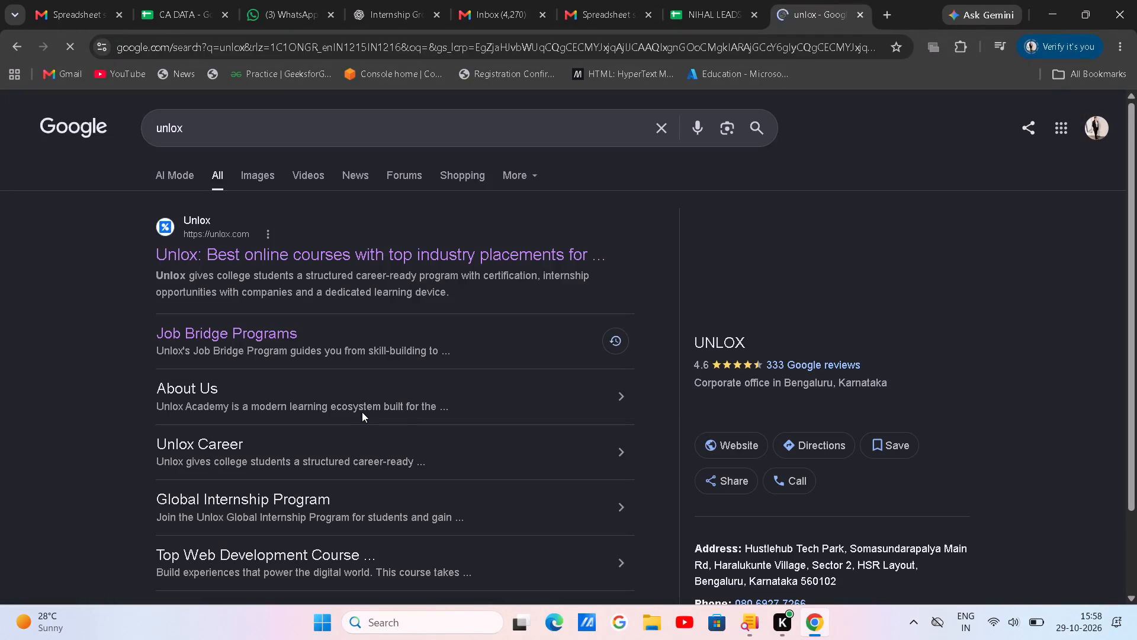
click(191, 255)
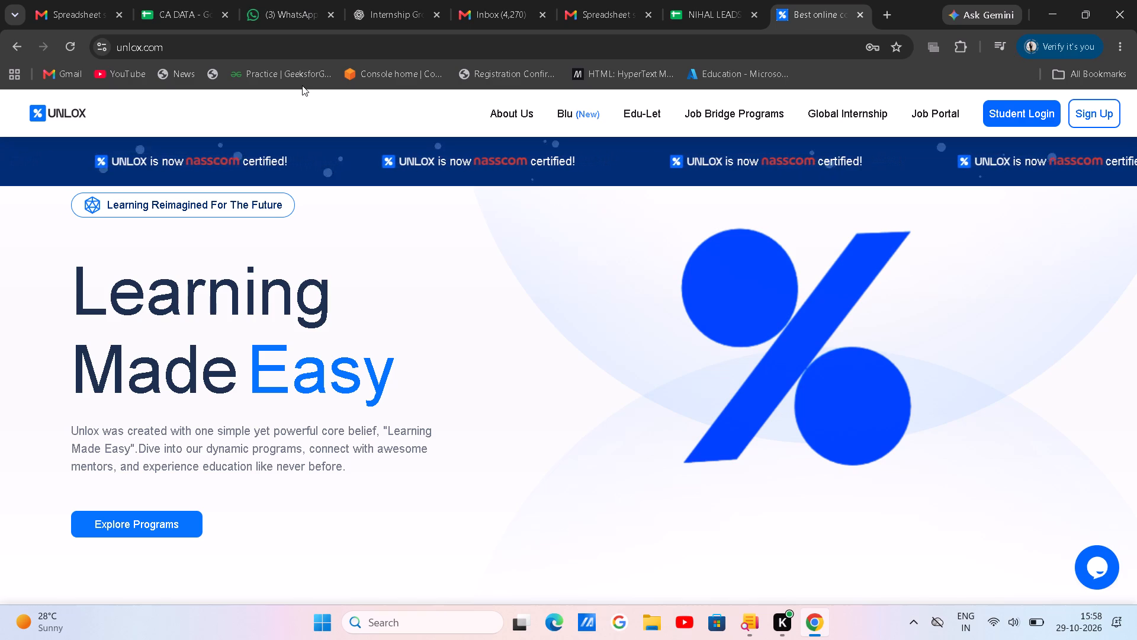
Explore the Unlox Job Bridge courses and open the Cyber Security program under Computer Science.
click(192, 518)
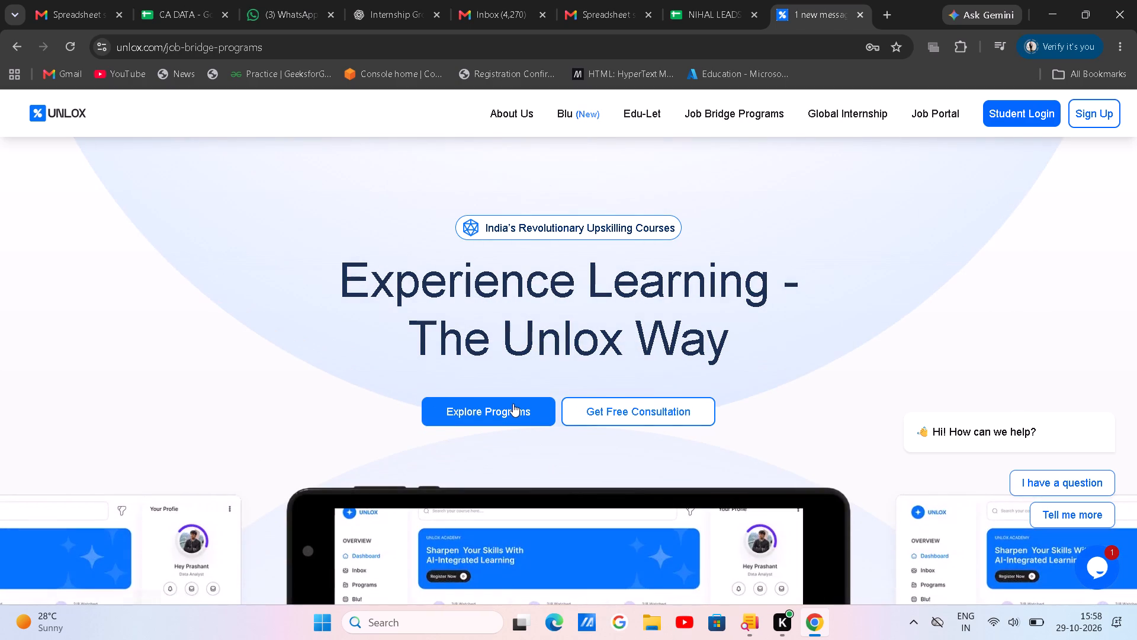
click(513, 404)
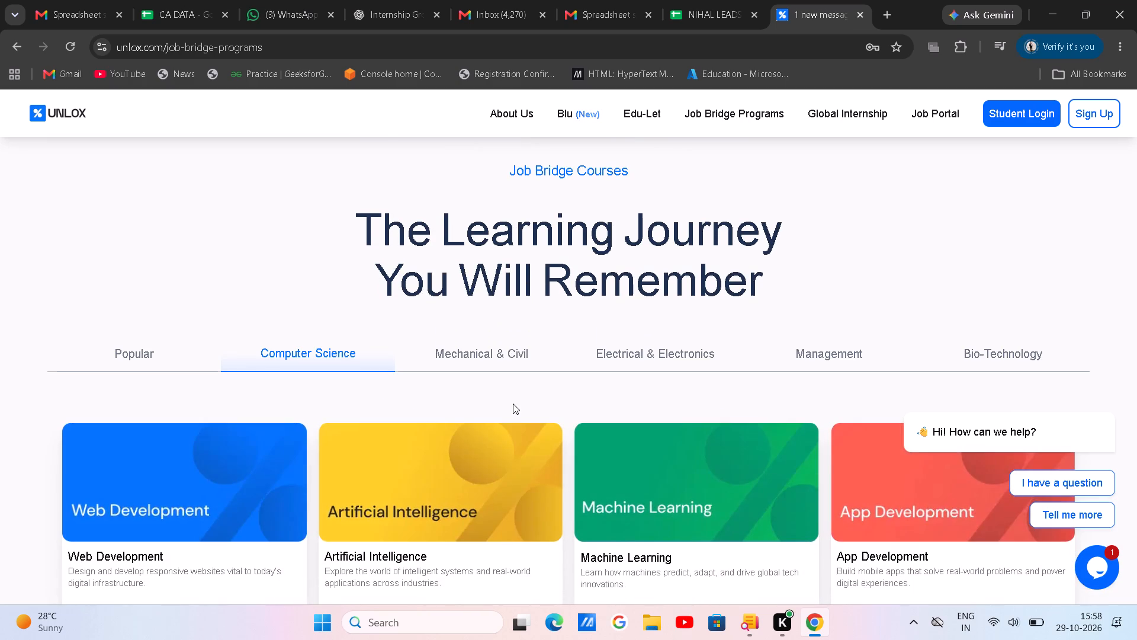
scroll(513, 404, down, 6)
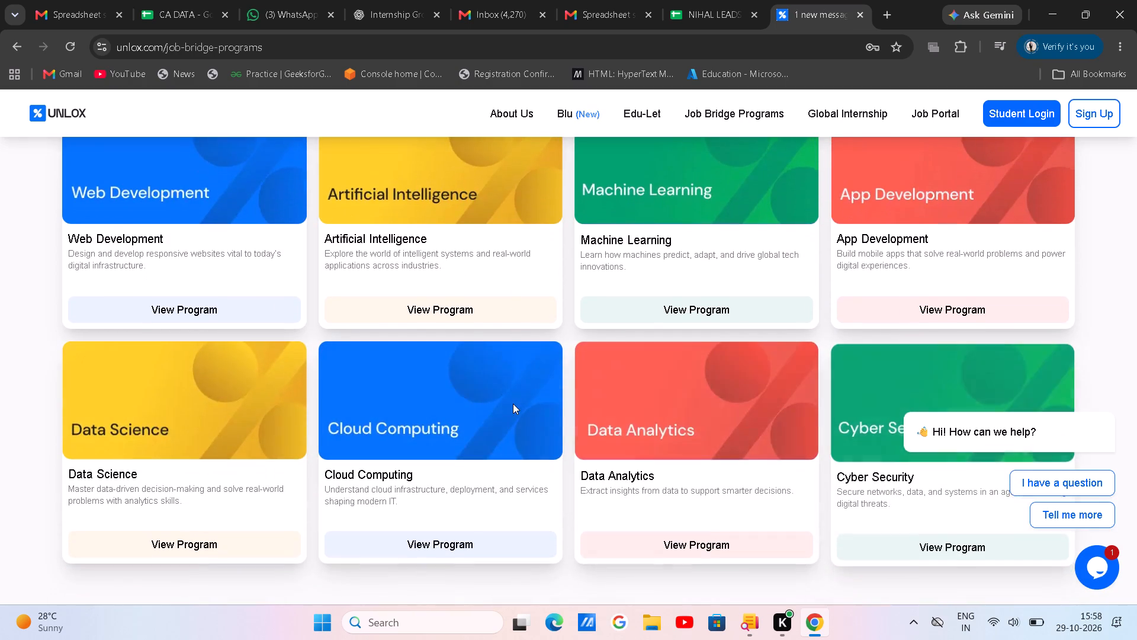
scroll(513, 404, down, 3)
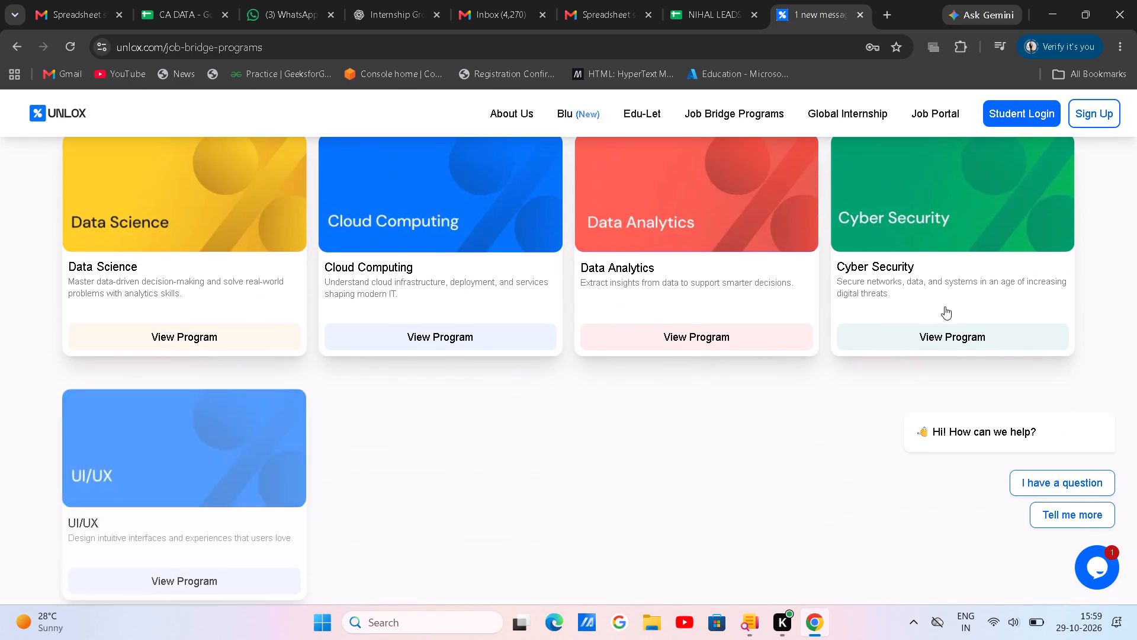
double_click(958, 348)
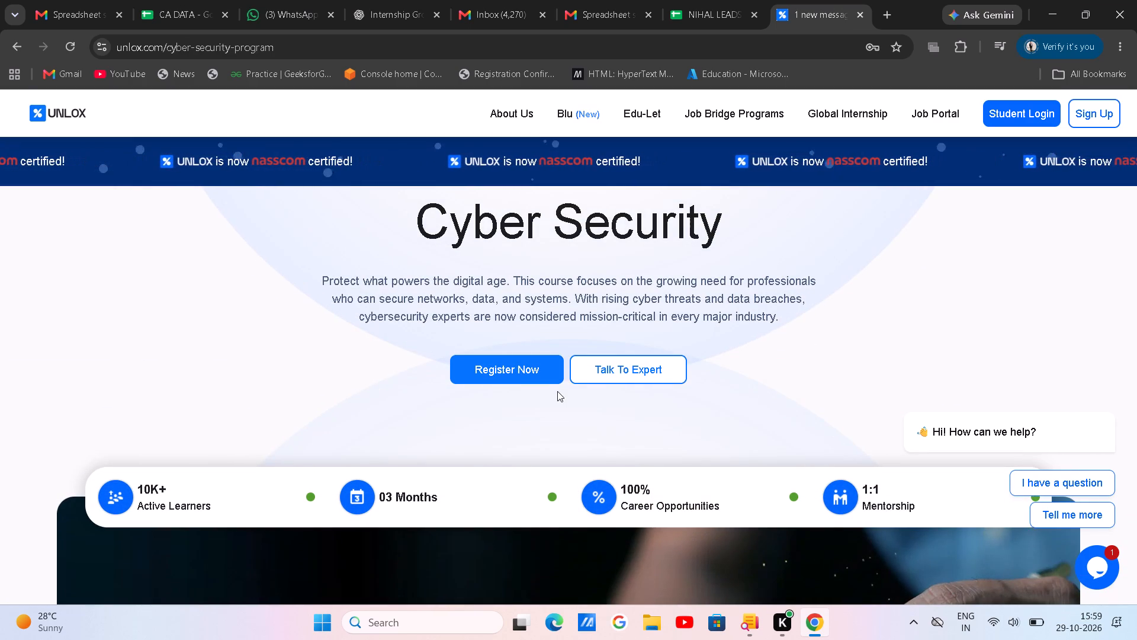
Examine the Cyber Security program page, covering its duration, features, curriculum modules and certification partners.
scroll(557, 391, down, 7)
scroll(557, 391, up, 4)
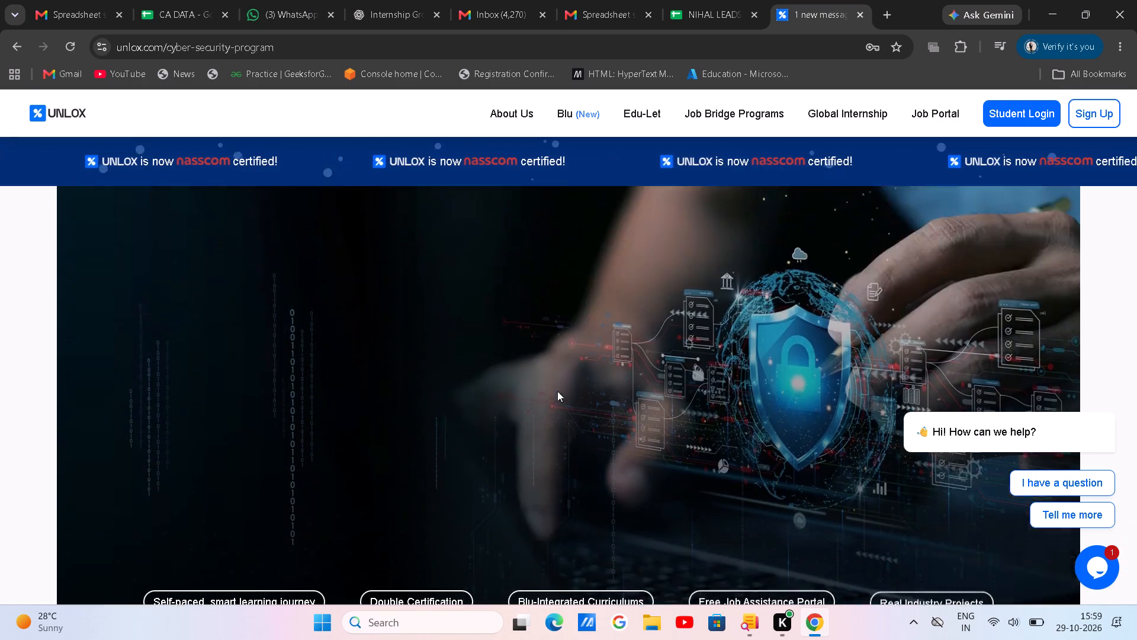
scroll(557, 391, up, 3)
scroll(557, 391, down, 3)
scroll(557, 391, up, 1)
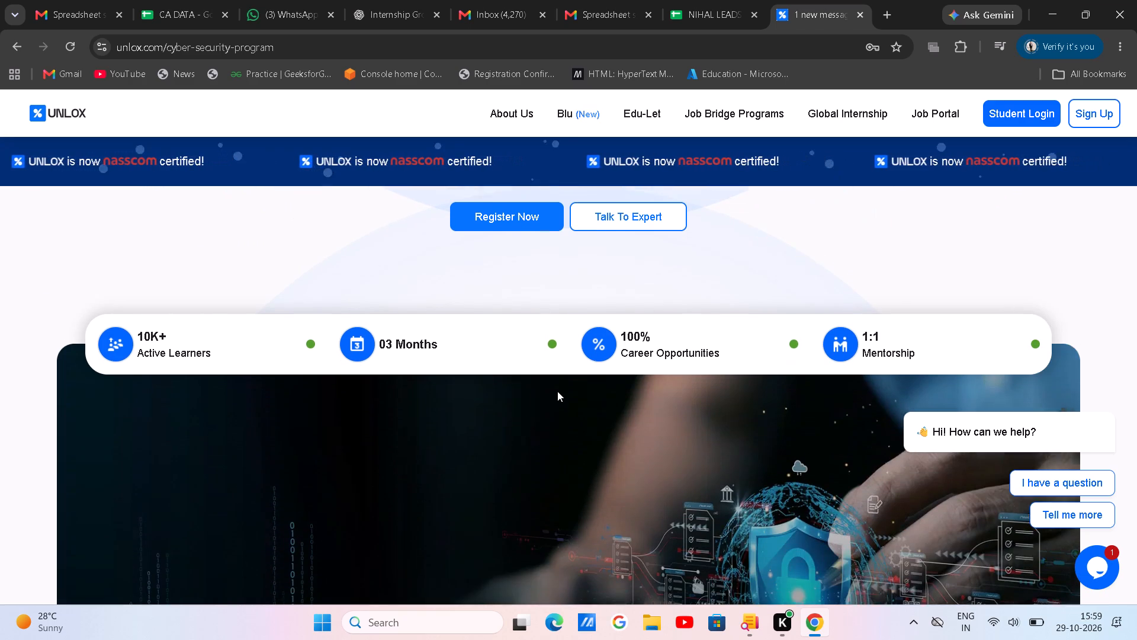
scroll(557, 391, up, 1)
scroll(557, 391, down, 1)
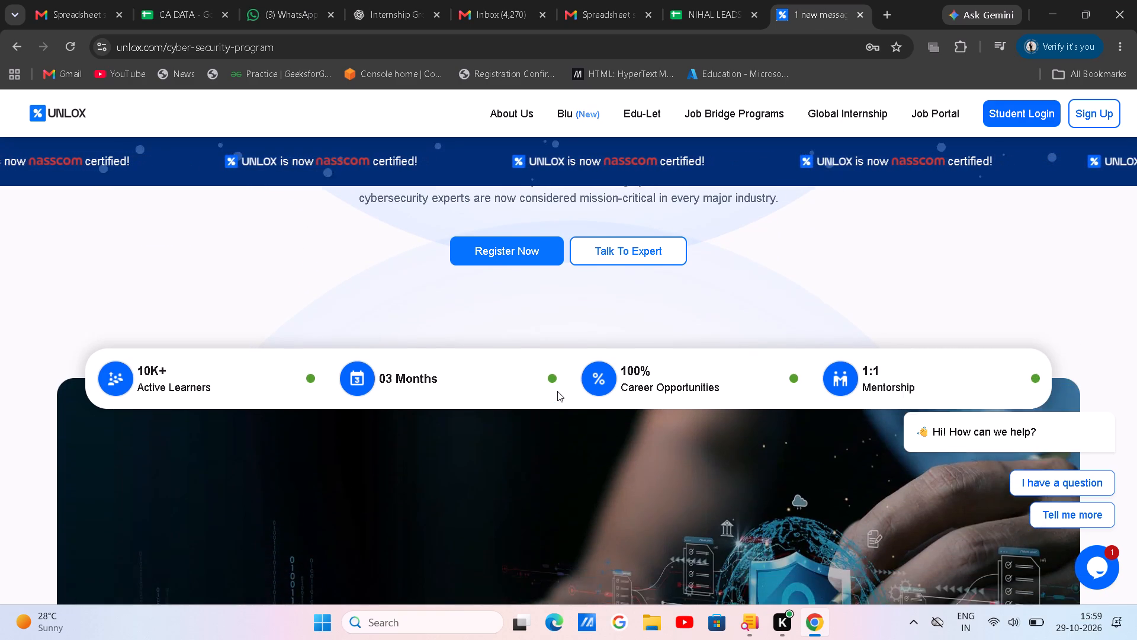
scroll(557, 391, down, 12)
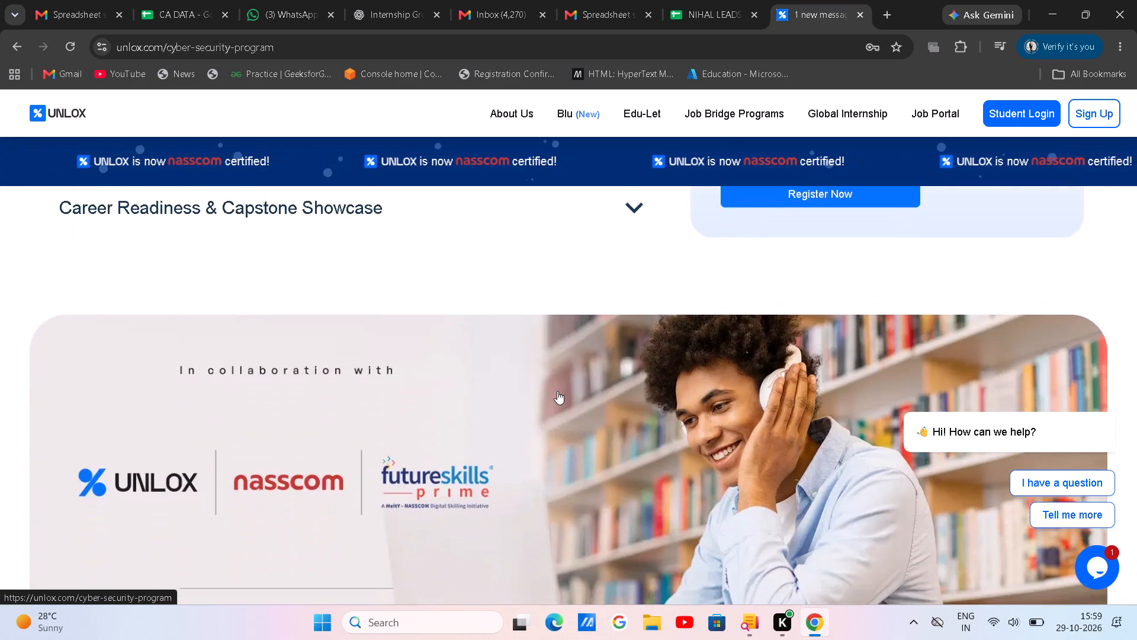
scroll(557, 391, up, 7)
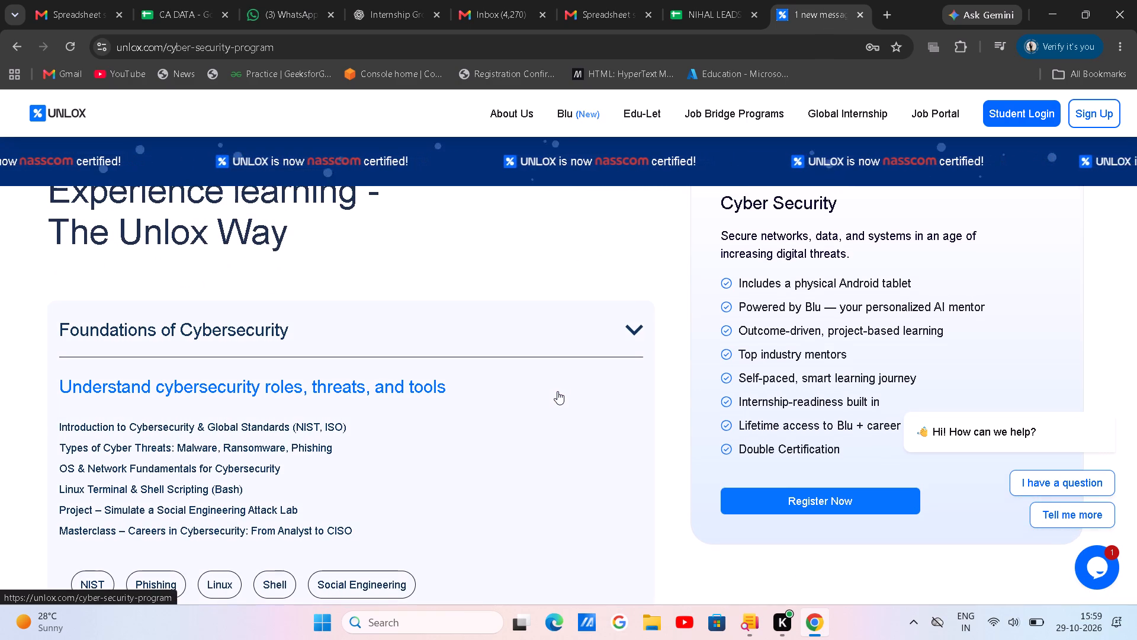
scroll(558, 379, up, 1)
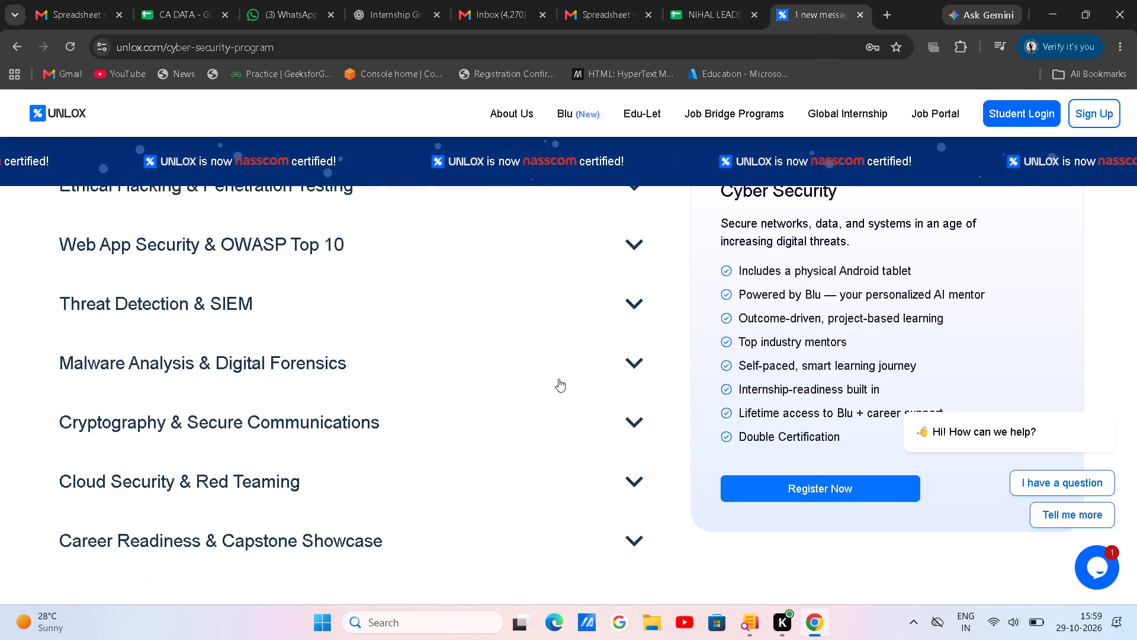
scroll(558, 379, up, 4)
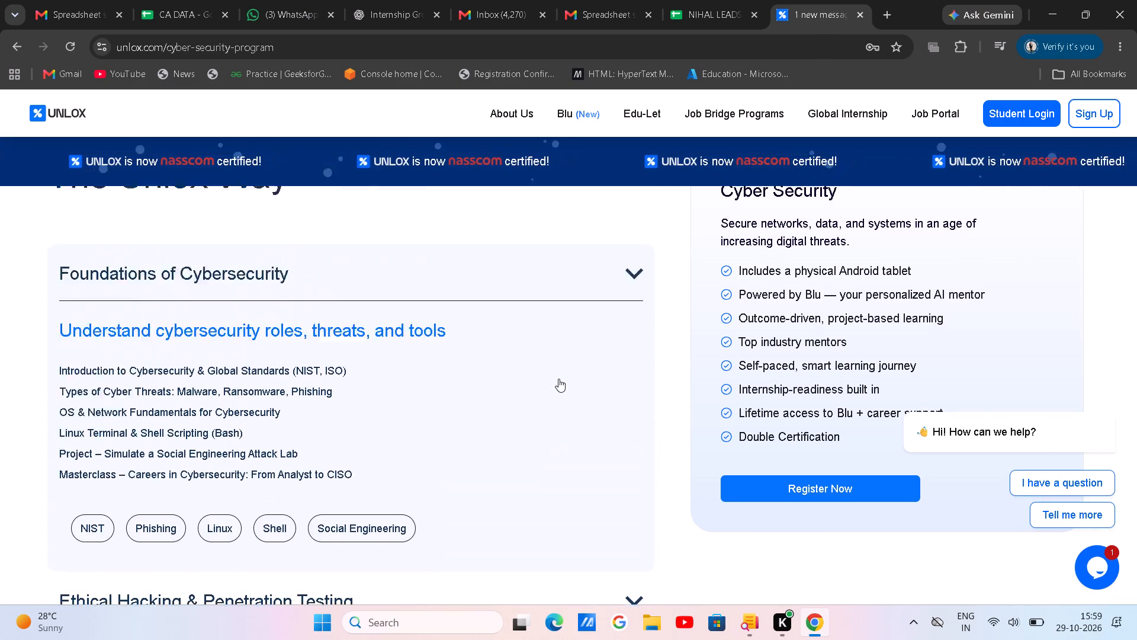
scroll(558, 379, up, 8)
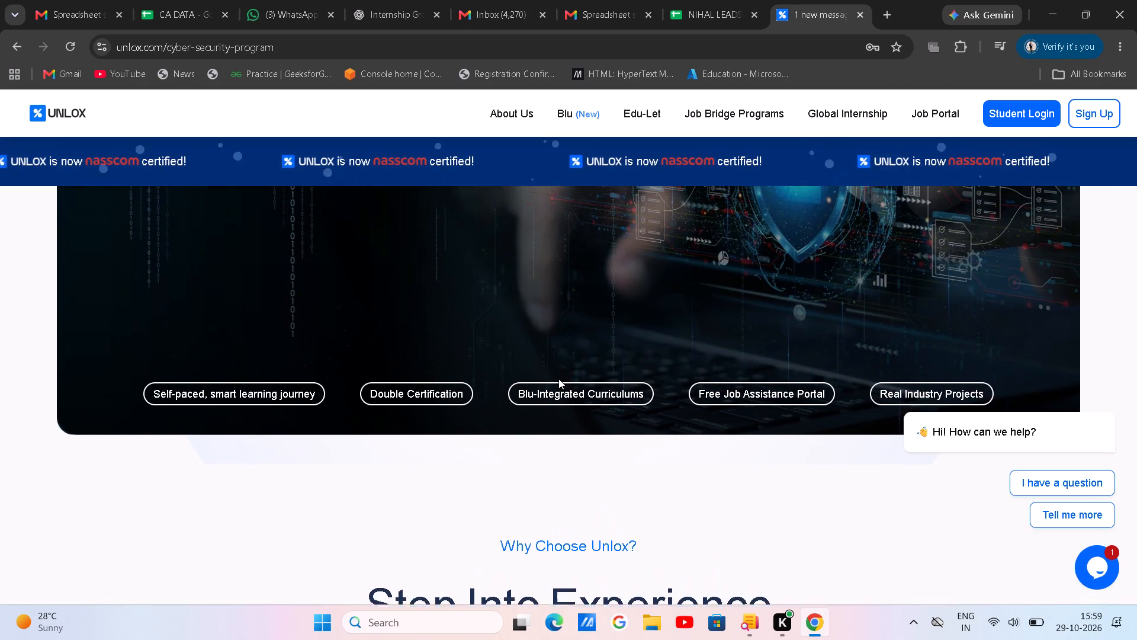
Review the key facts strip near the start of the Cyber Security program page, including the program duration.
scroll(558, 379, up, 3)
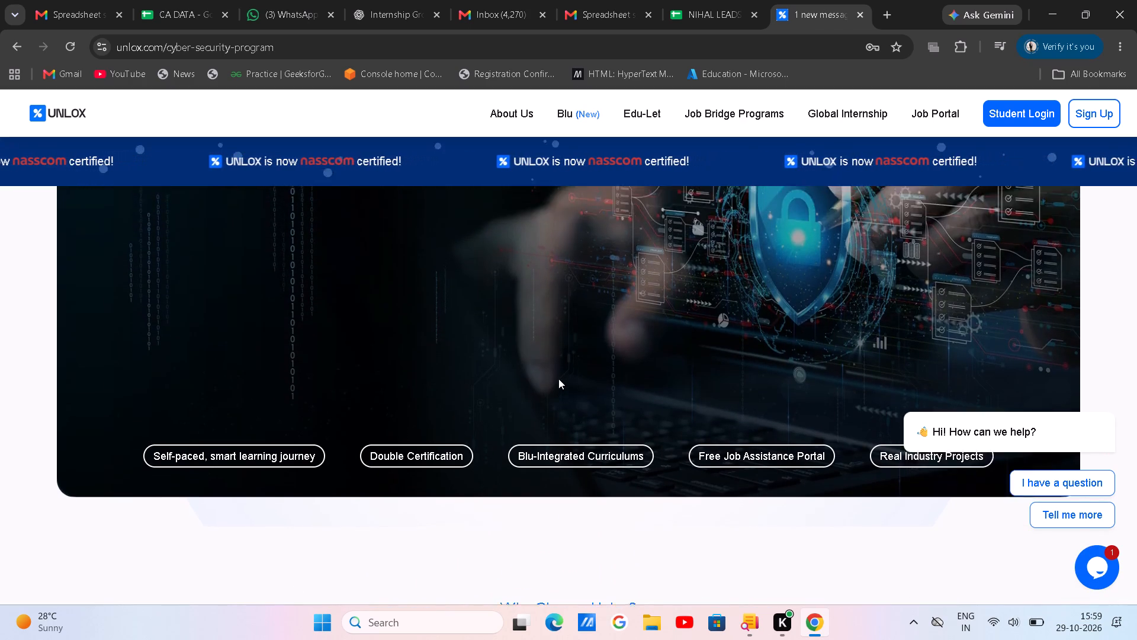
scroll(558, 379, up, 6)
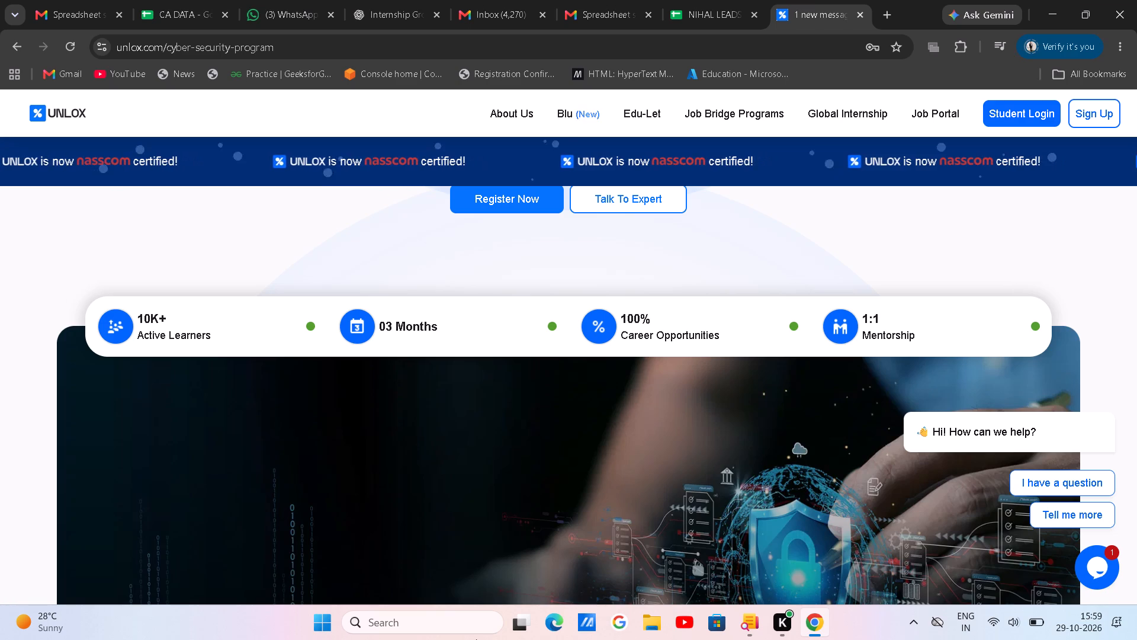
Return to the NIHAL LEADS spreadsheet and record the status NI in column A of row 272 on the Pranjal sheet.
click(162, 0)
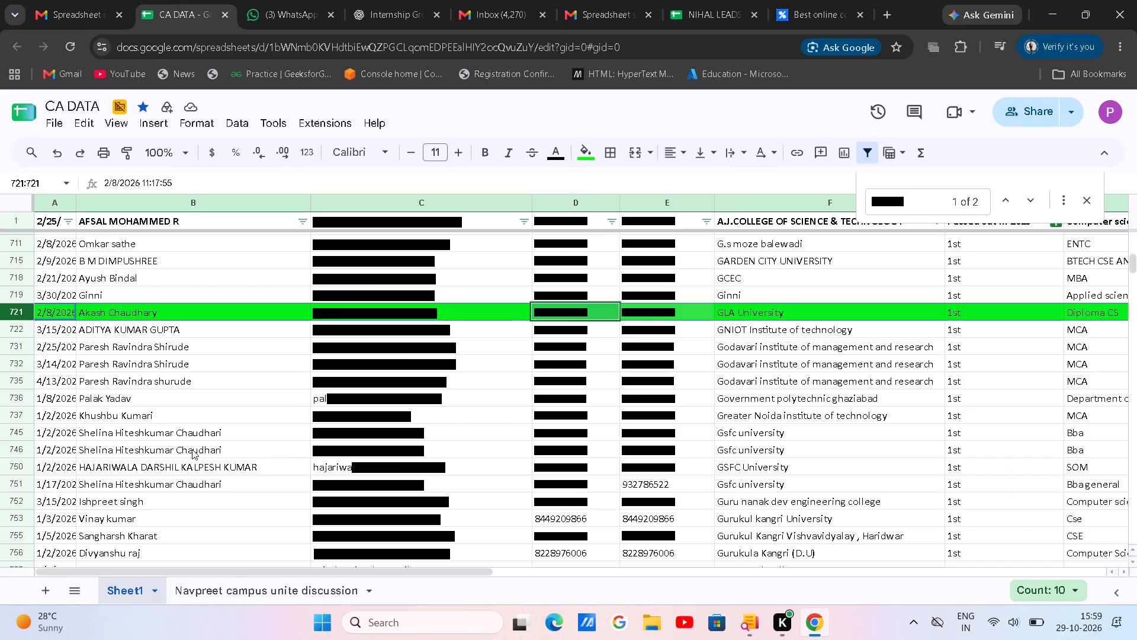
click(706, 16)
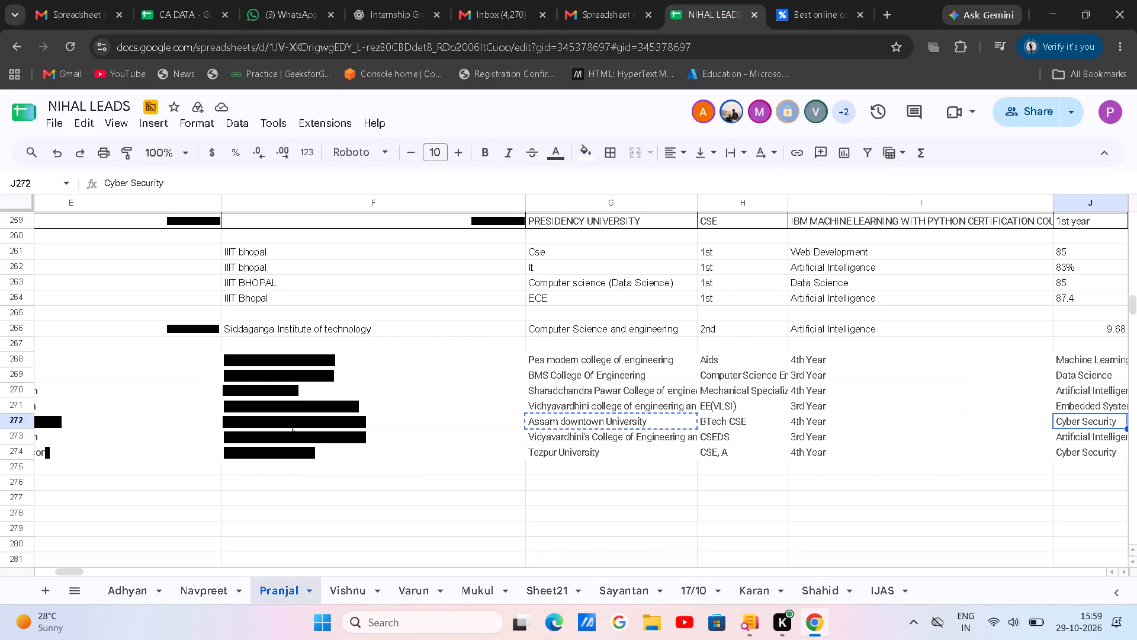
key(Left)
key(Left)
key(Left)
key(Left)
key(Left)
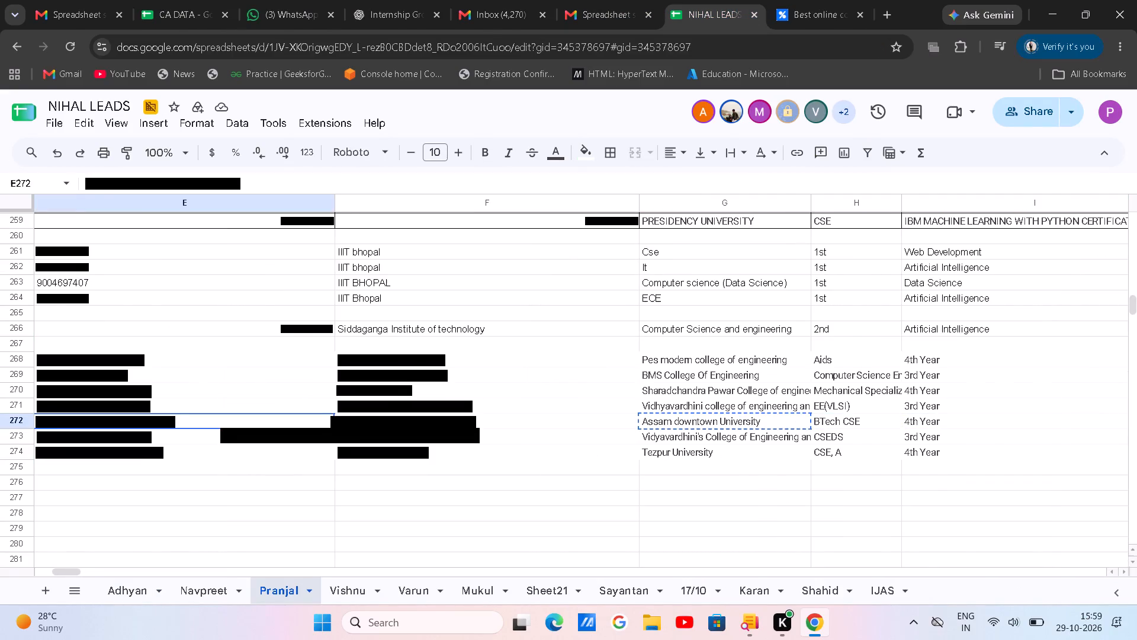
key(Left)
key(Left)
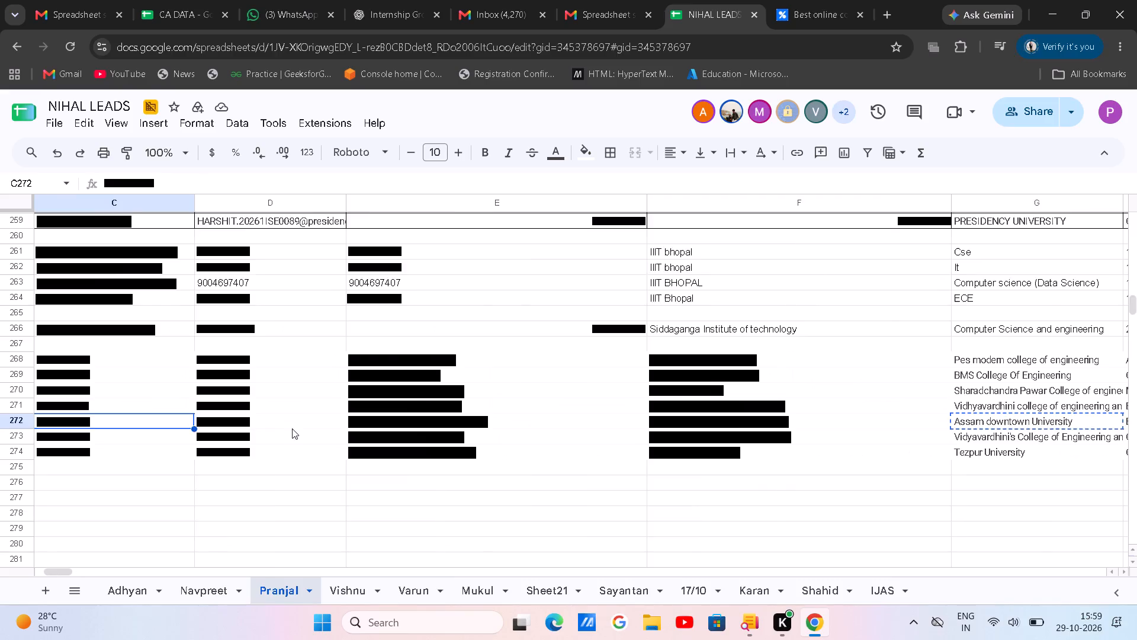
key(Left)
key(Left)
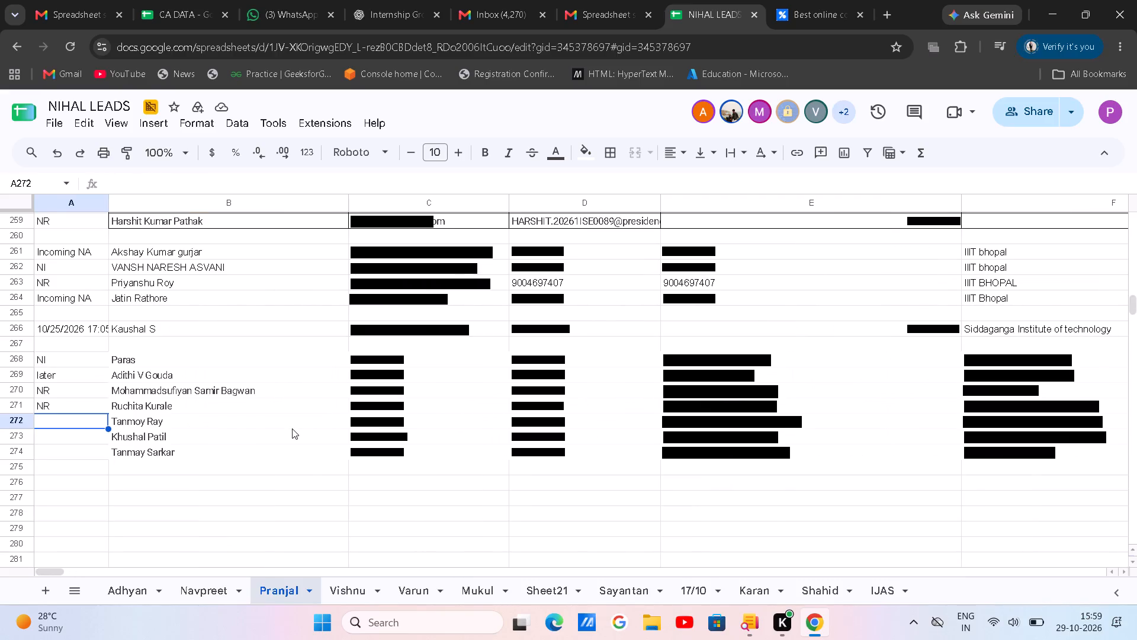
text(NI)
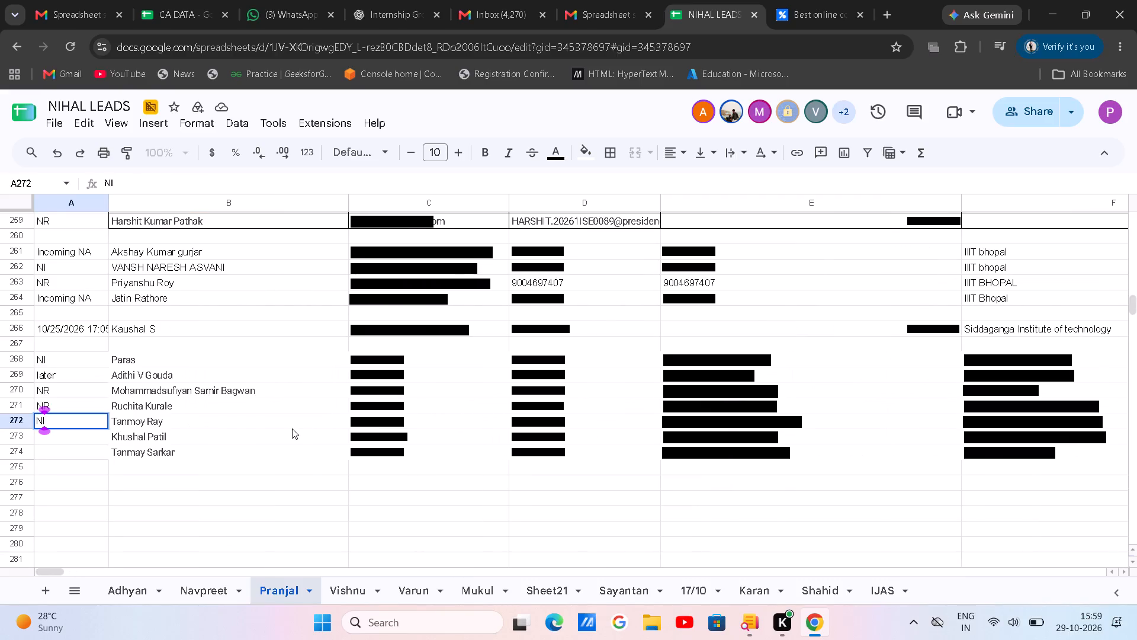
key(Return)
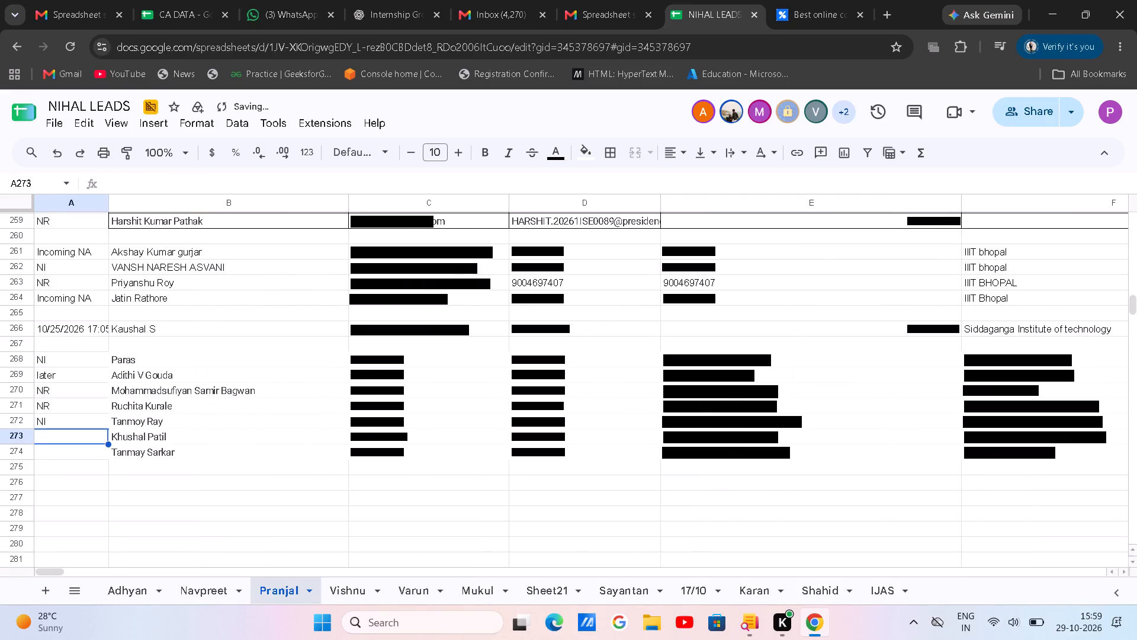
Review the lead in row 273, from the name in column B to the phone number in column C.
click(195, 436)
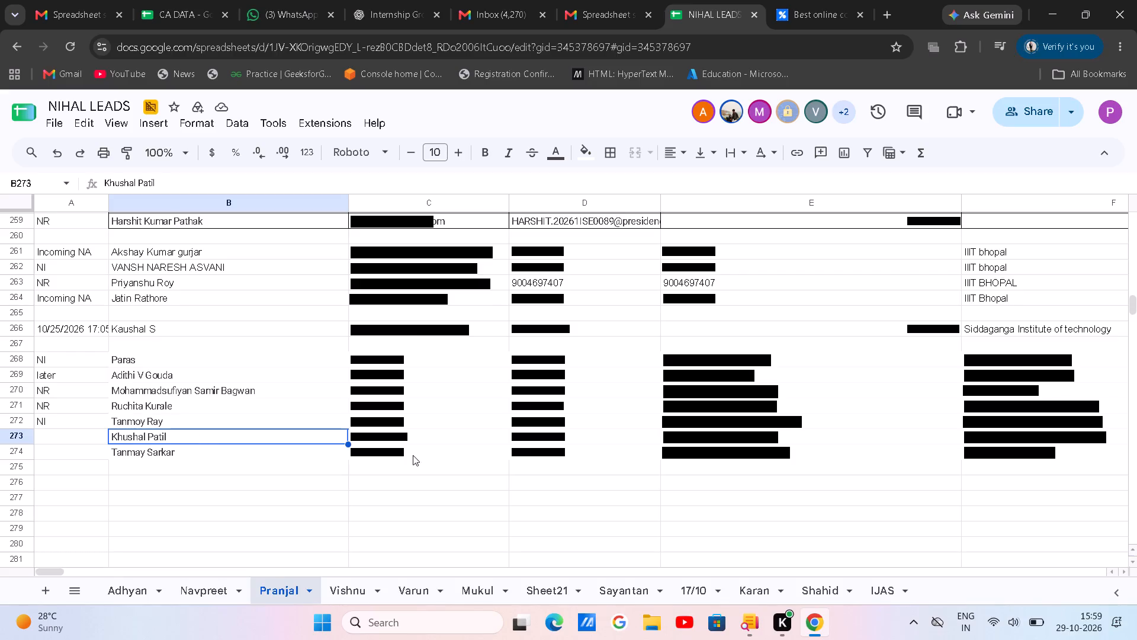
click(402, 437)
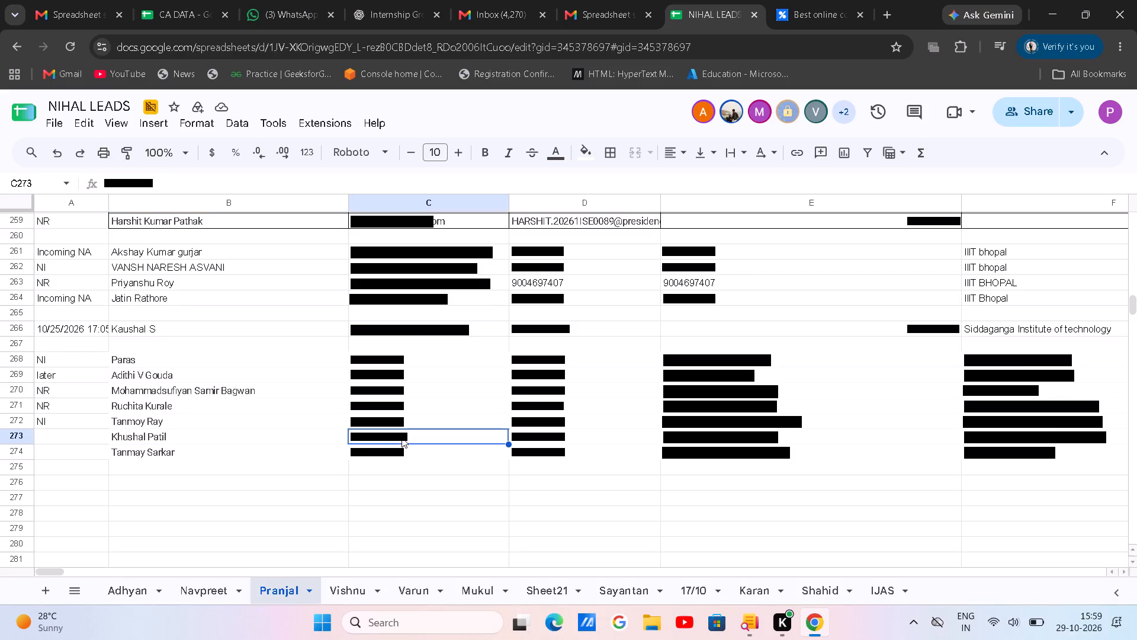
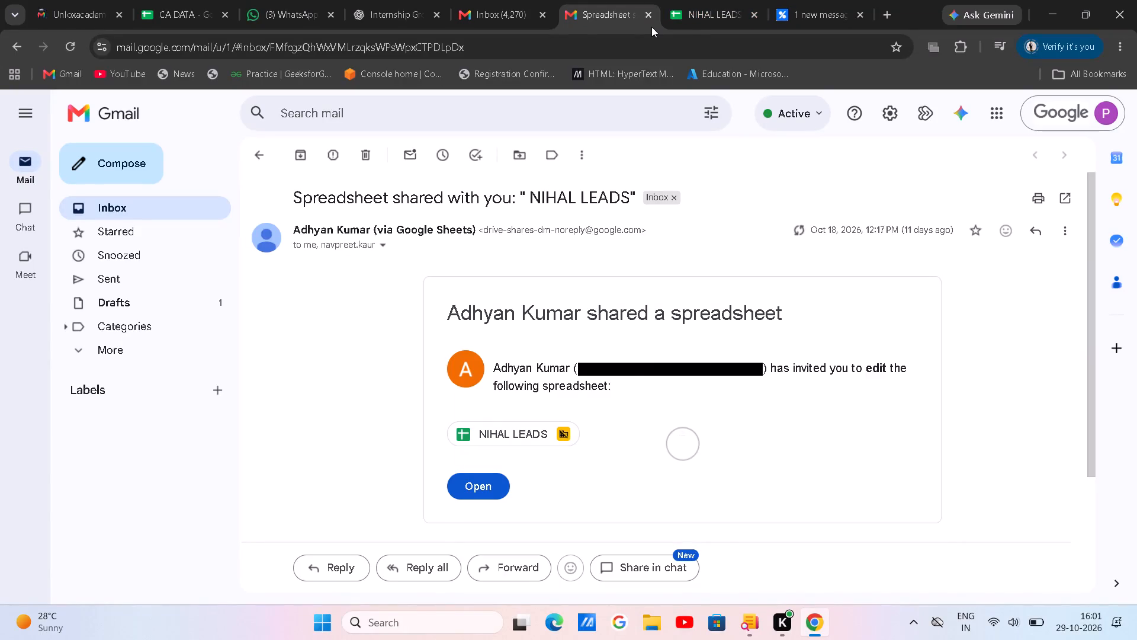
Return to the NIHAL LEADS spreadsheet and view the leads around row 273 on the Pranjal sheet.
click(690, 17)
scroll(197, 465, right, 1)
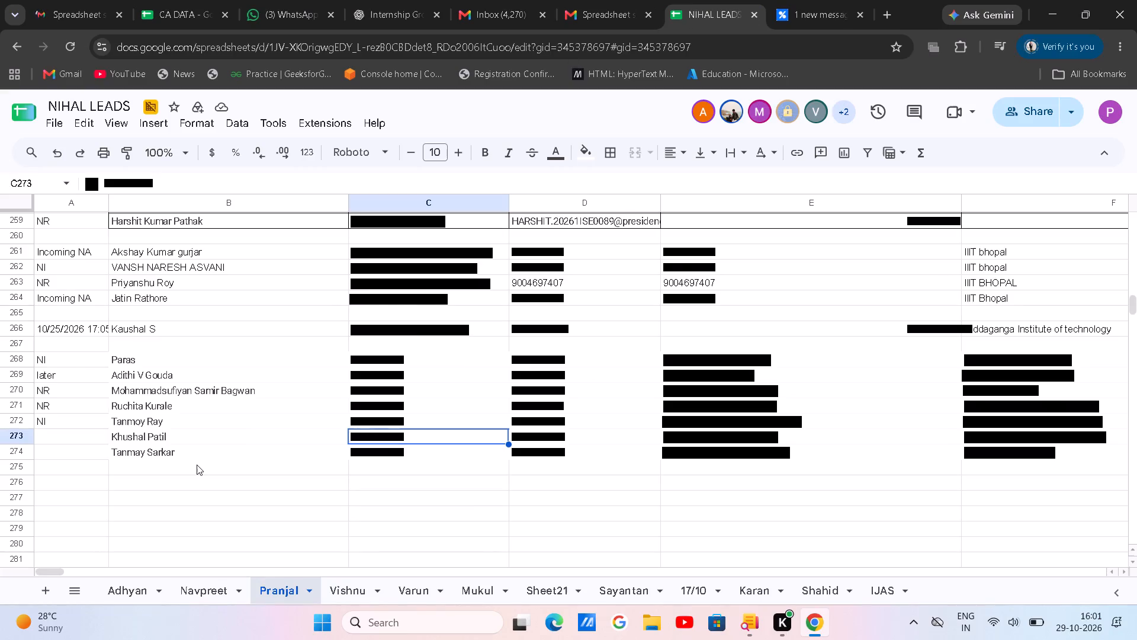
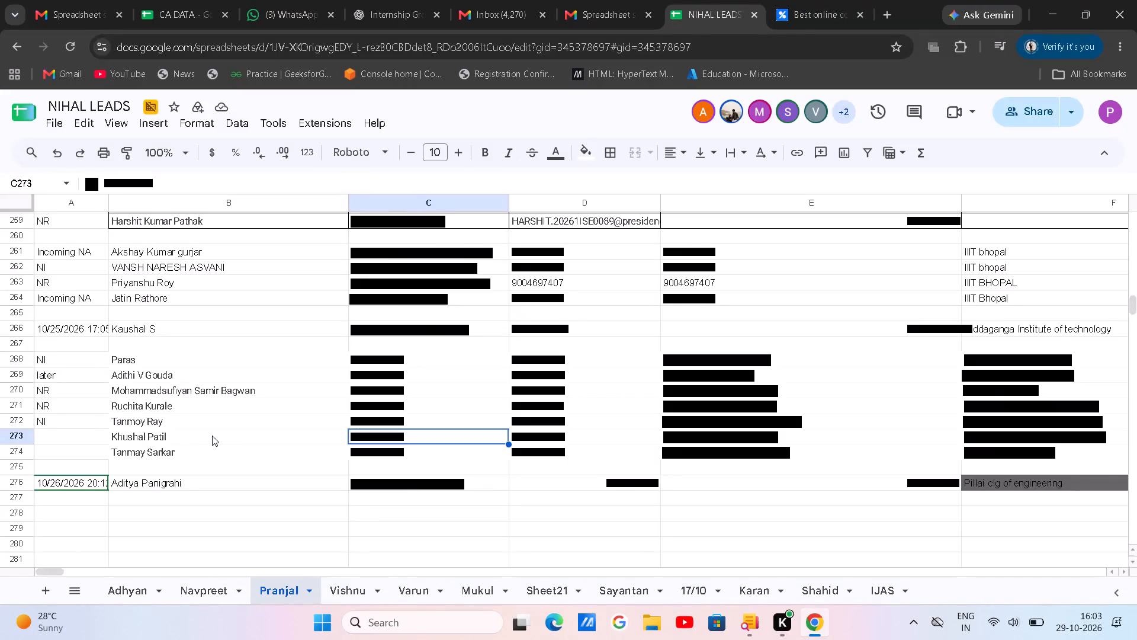
Examine the row 273 lead and the leads below it, from name and phone number across to college, branch, year, course interest and languages.
click(212, 436)
click(379, 438)
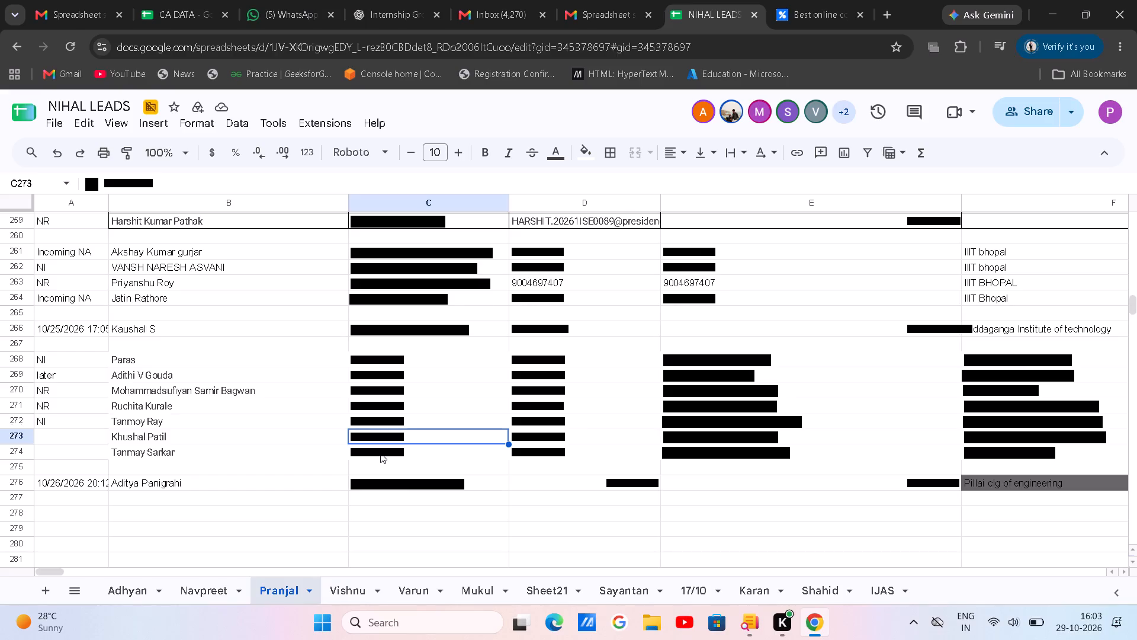
scroll(380, 453, down, 1)
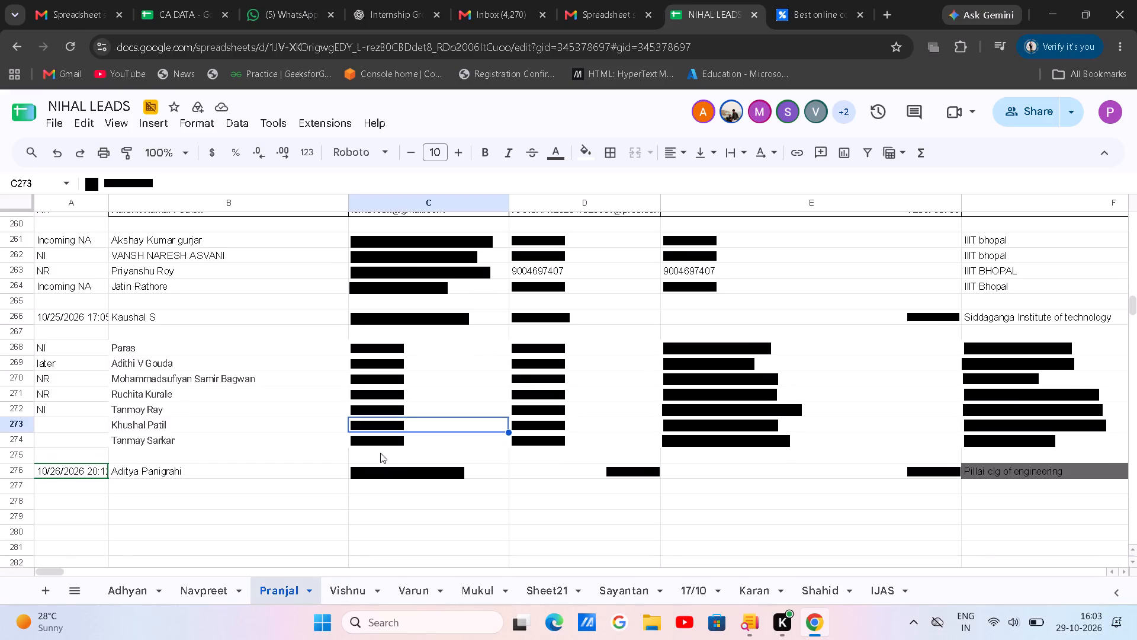
scroll(380, 453, down, 1)
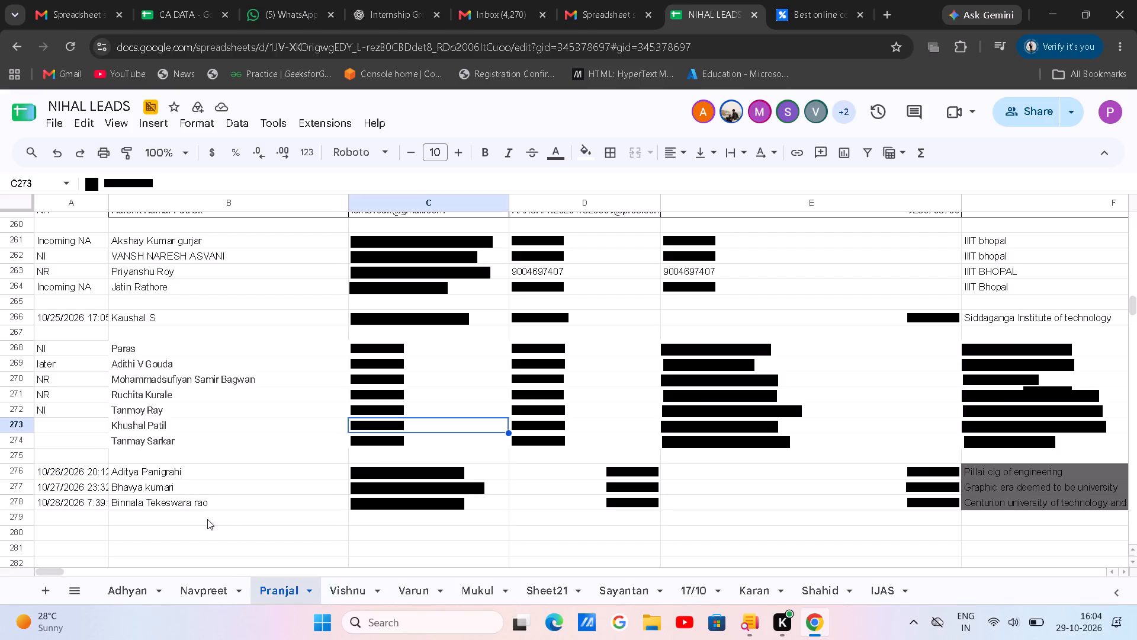
scroll(207, 519, left, 4)
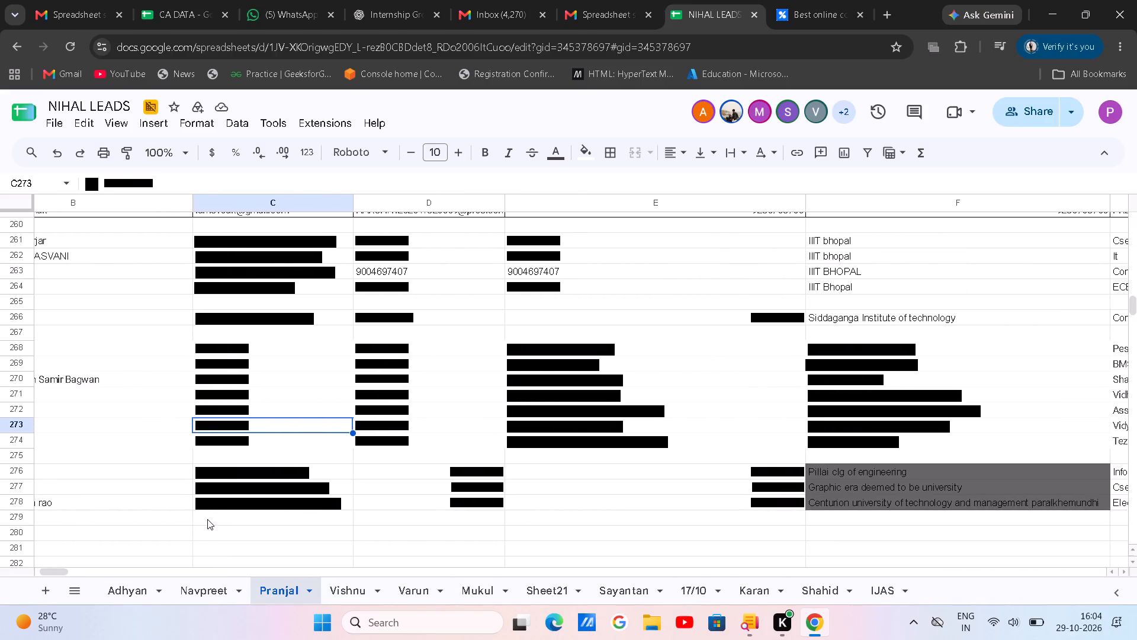
scroll(207, 519, left, 4)
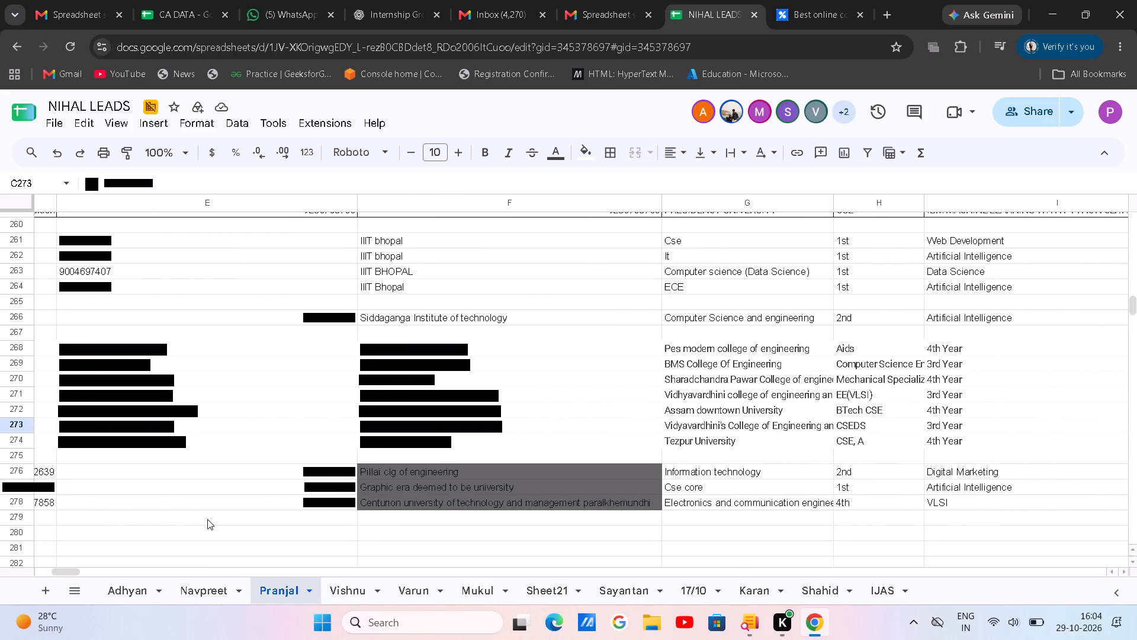
scroll(207, 519, left, 4)
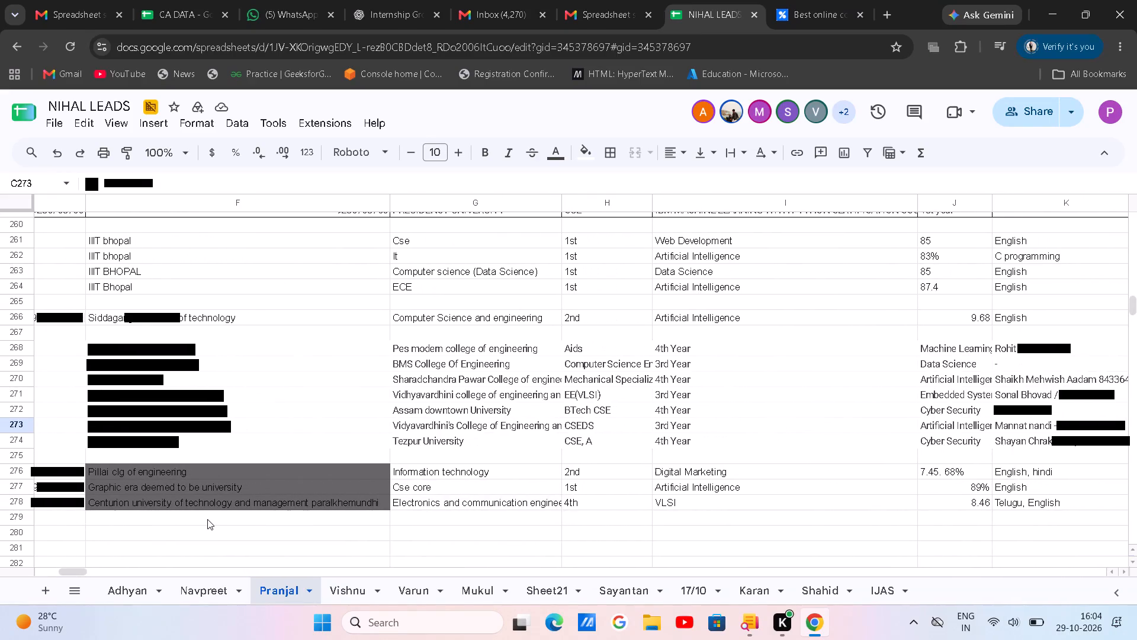
scroll(207, 519, left, 1)
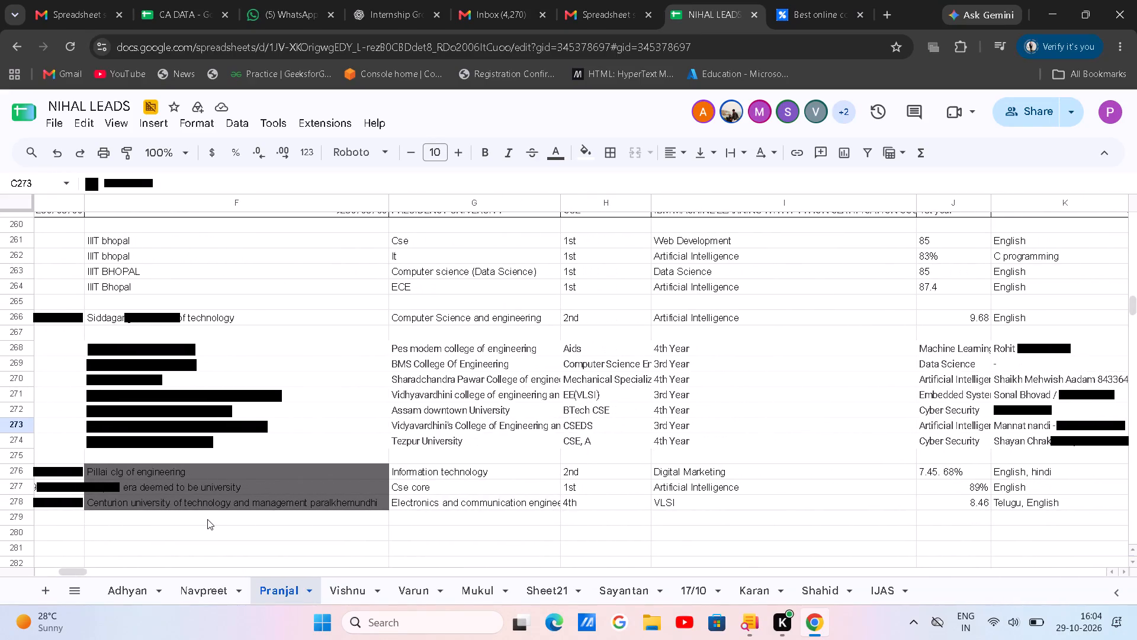
scroll(207, 519, left, 2)
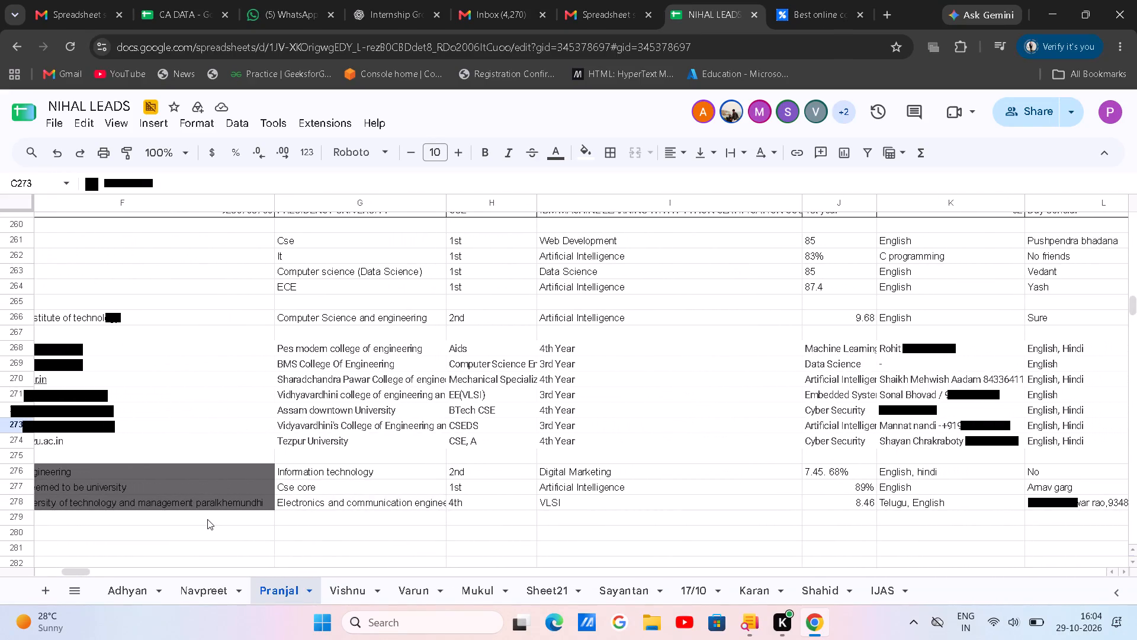
scroll(207, 519, left, 6)
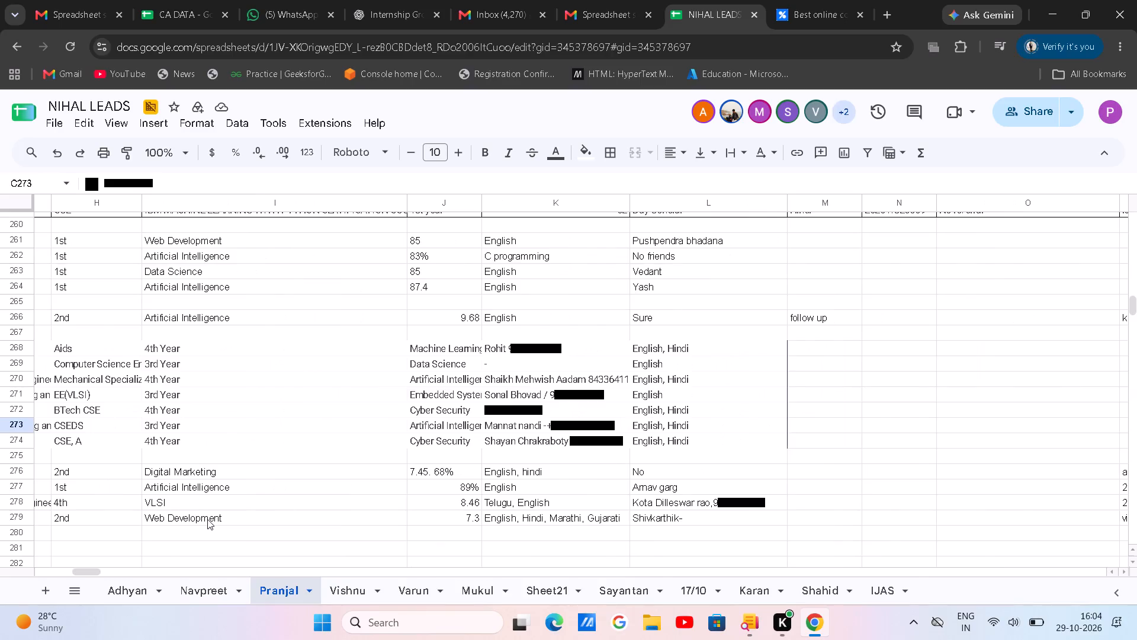
Look back over the course, year and branch columns and check the row 273 lead's college name in column G.
scroll(207, 519, right, 4)
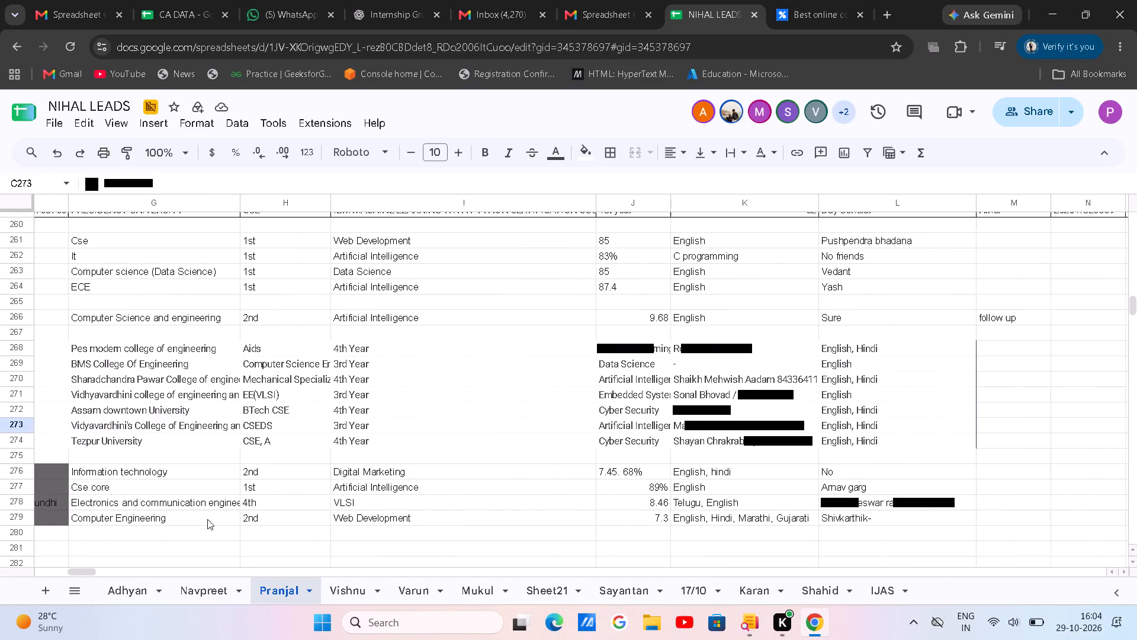
scroll(207, 519, right, 1)
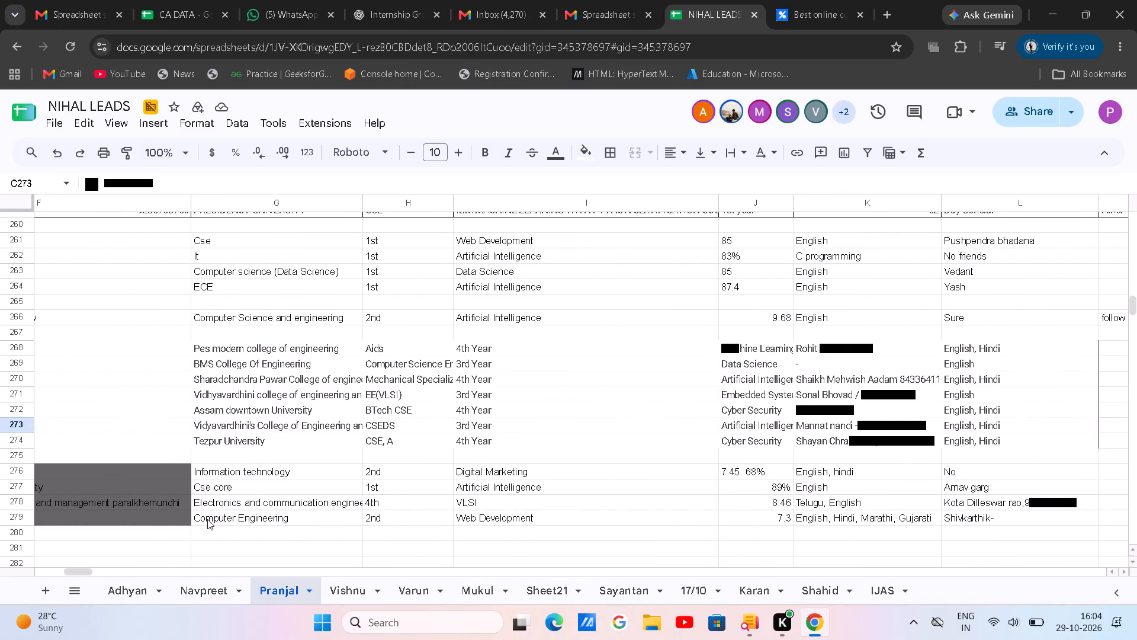
scroll(207, 519, right, 1)
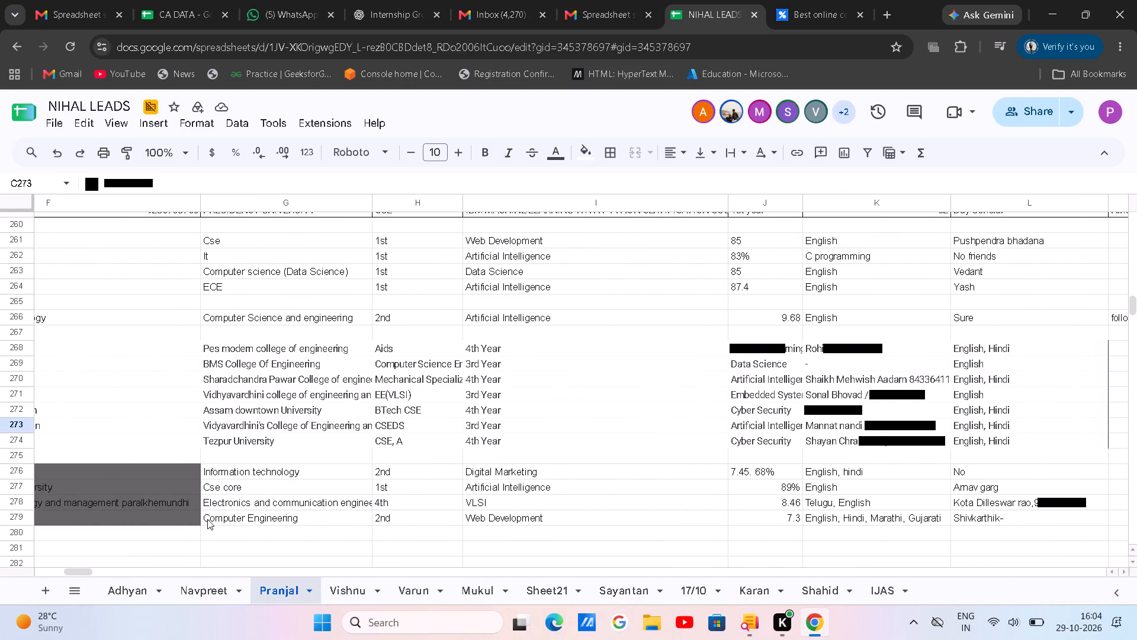
scroll(207, 519, right, 2)
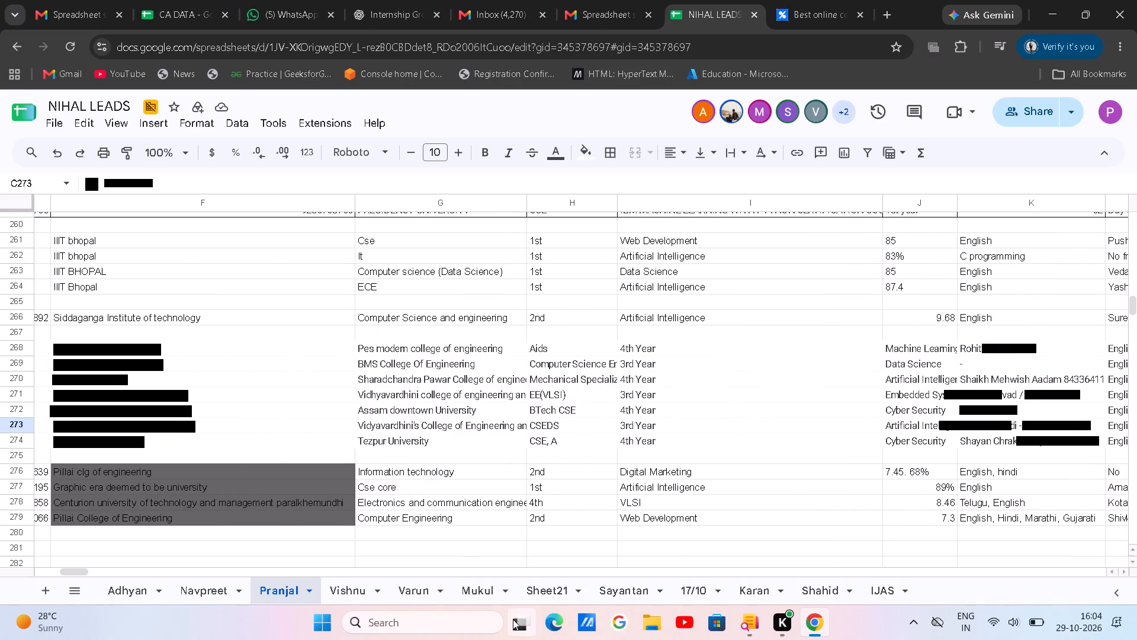
click(270, 424)
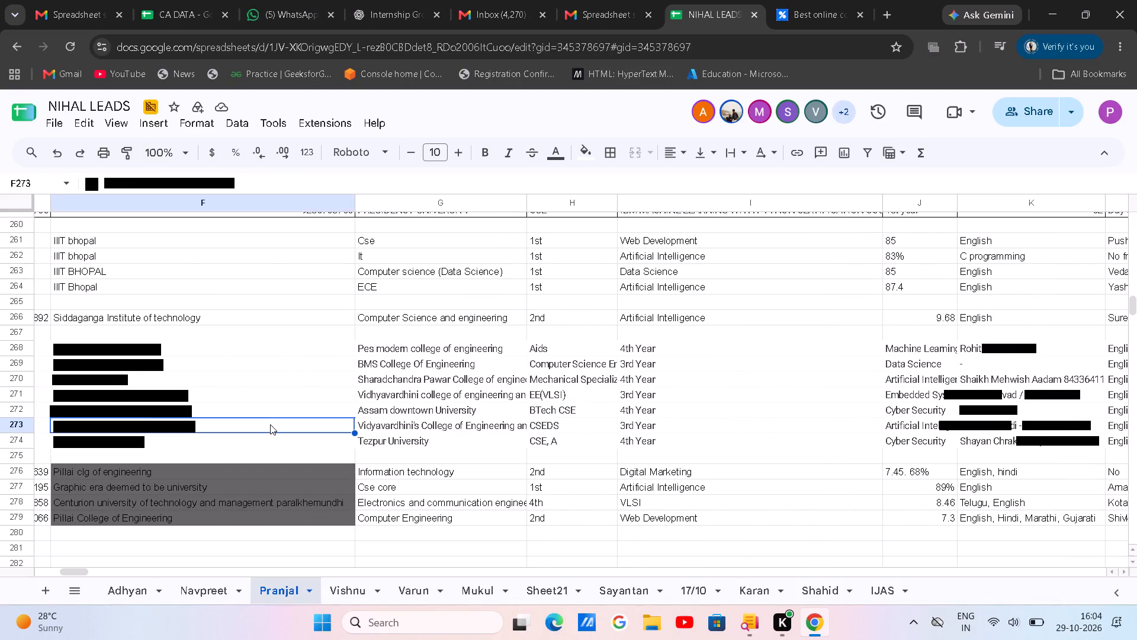
click(382, 429)
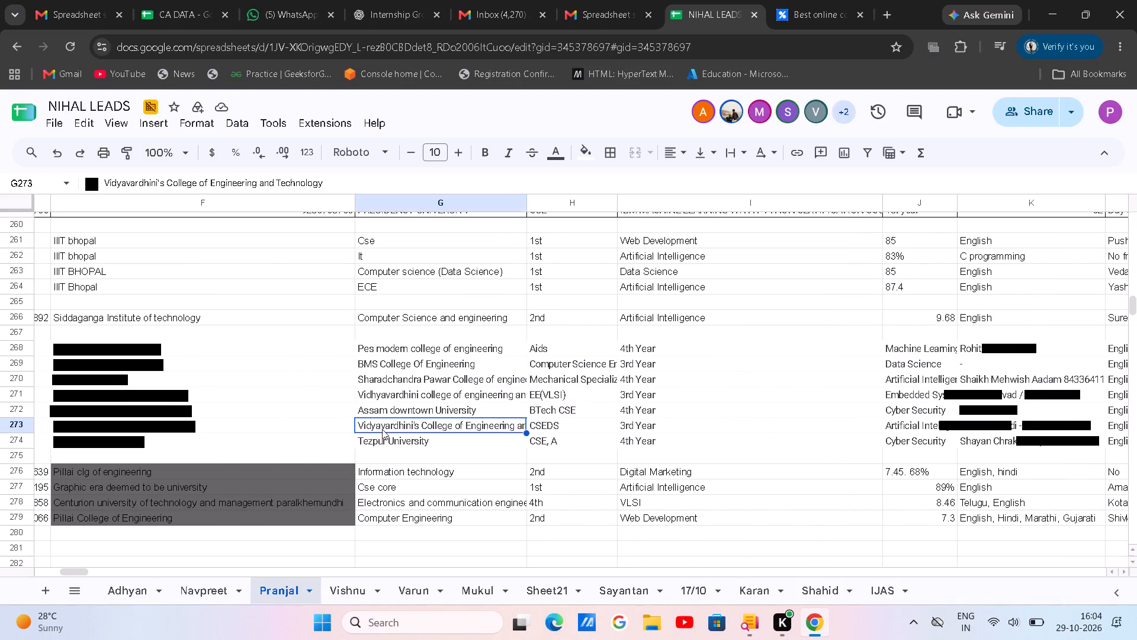
Review the row 273 lead's contact details from column E back to the name in column B.
scroll(382, 429, right, 4)
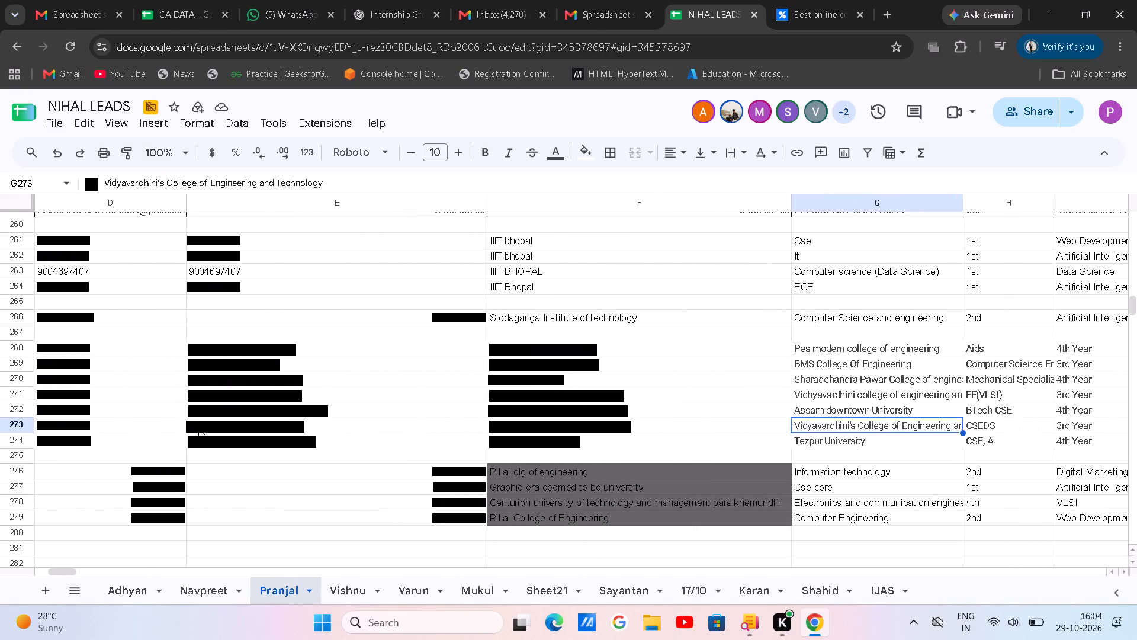
click(198, 428)
click(81, 424)
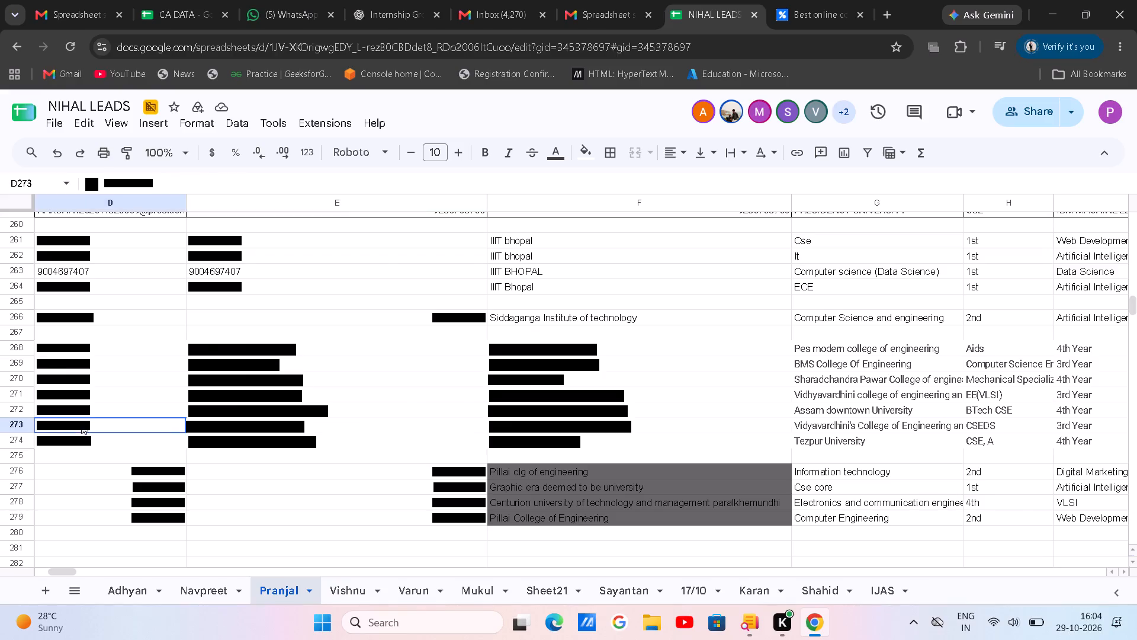
scroll(81, 424, right, 4)
click(81, 424)
scroll(81, 424, right, 2)
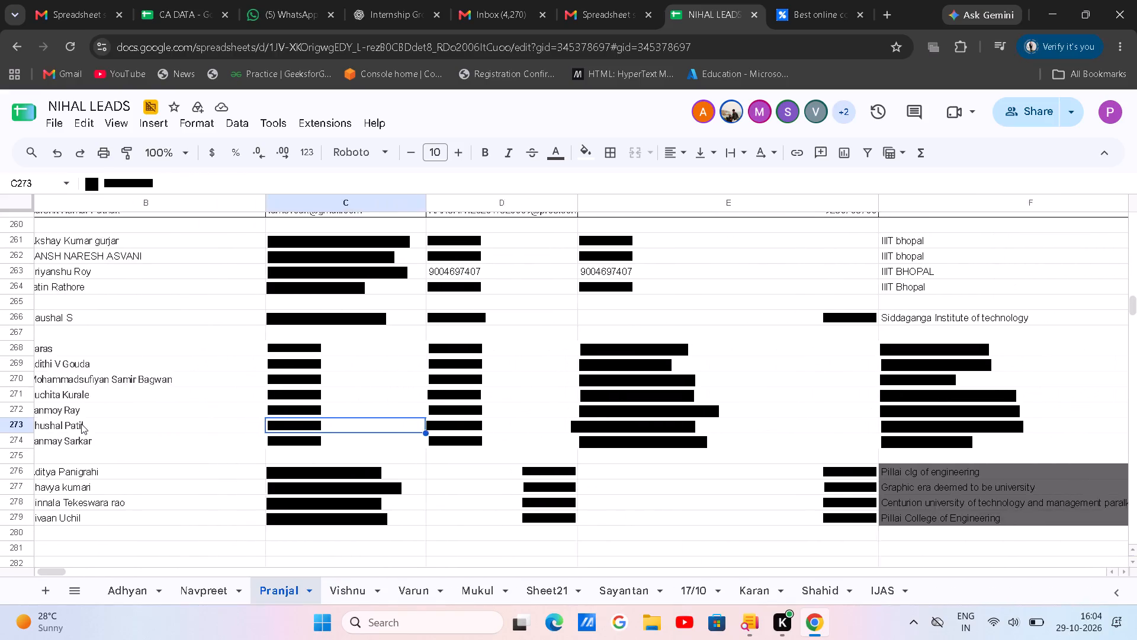
scroll(81, 424, right, 1)
click(81, 424)
scroll(81, 424, right, 2)
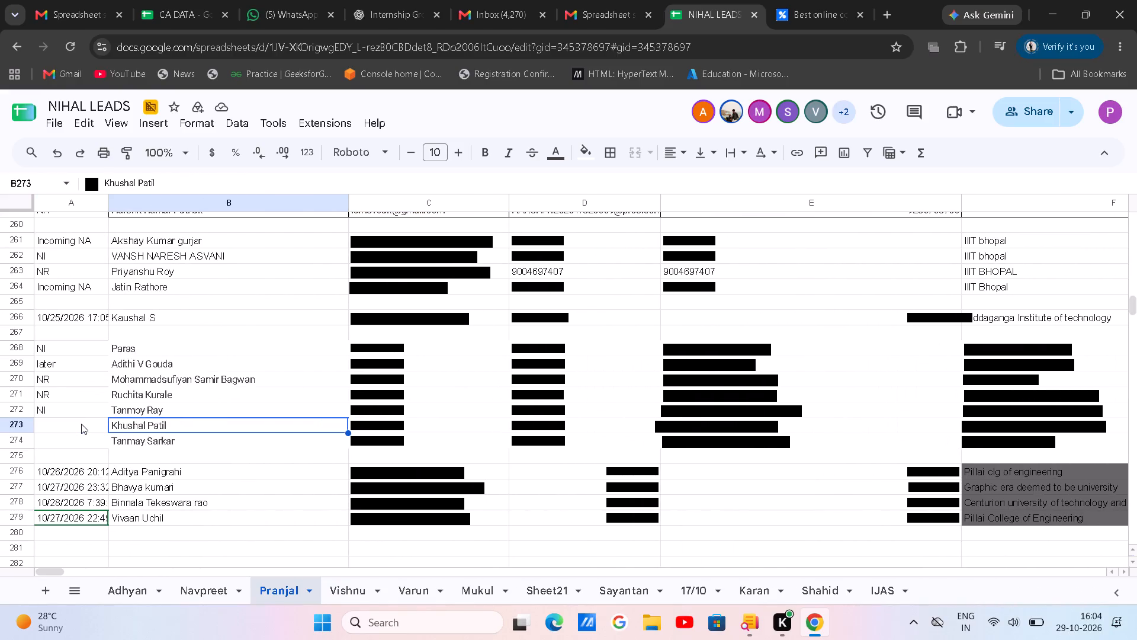
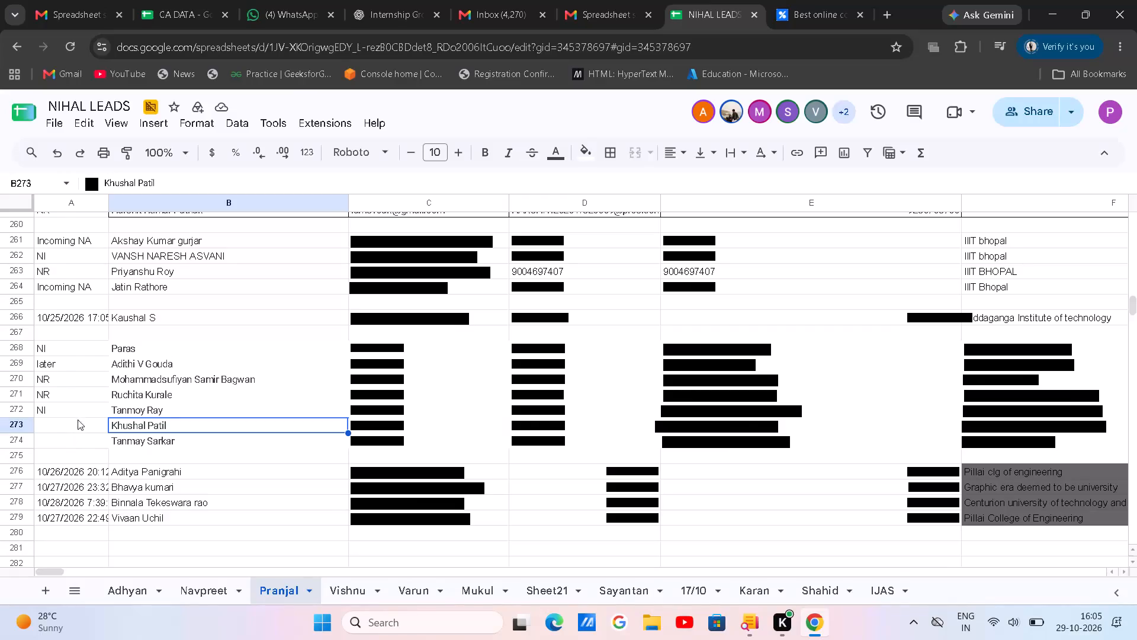
Examine the row 274 lead, from name and phone number in columns B and C across to college, branch, year, course interest and languages.
click(78, 420)
scroll(78, 420, down, 1)
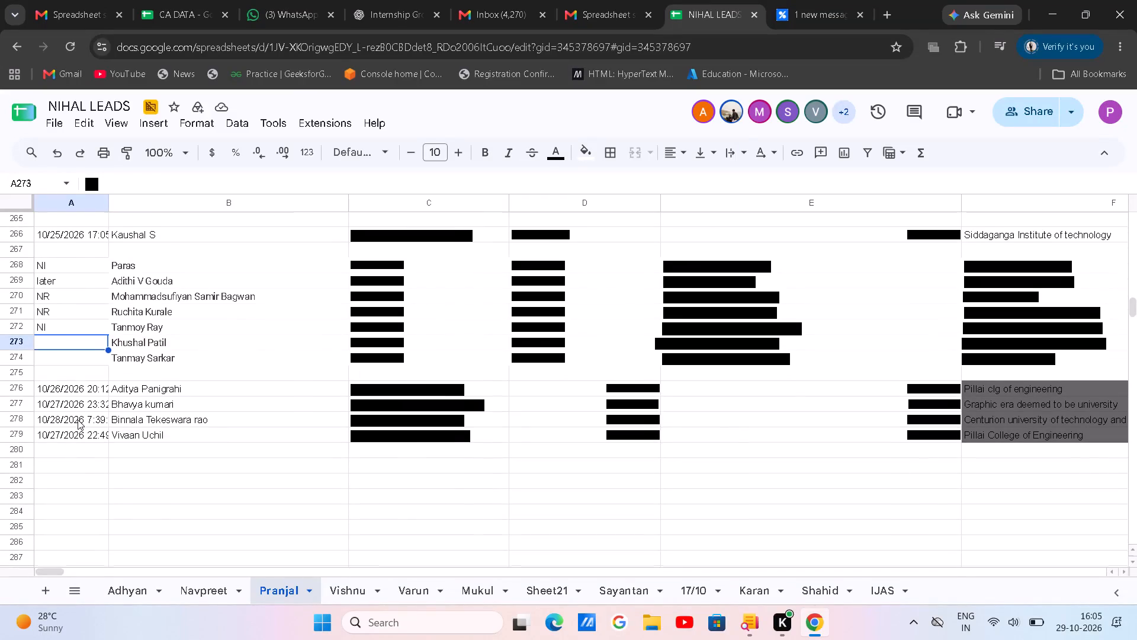
scroll(78, 420, down, 1)
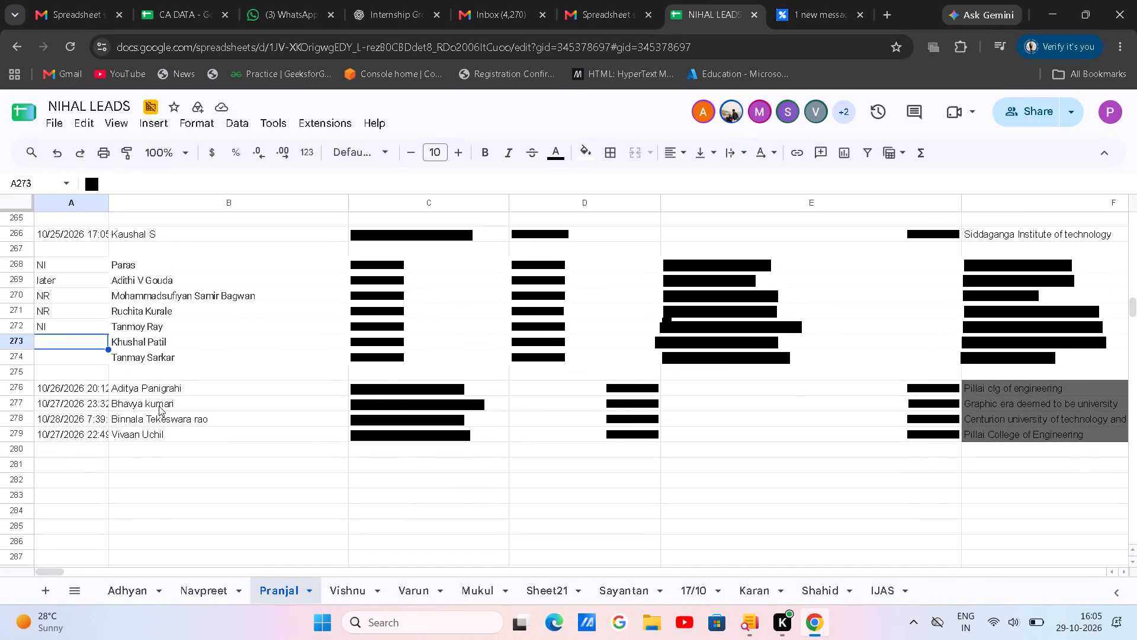
click(166, 359)
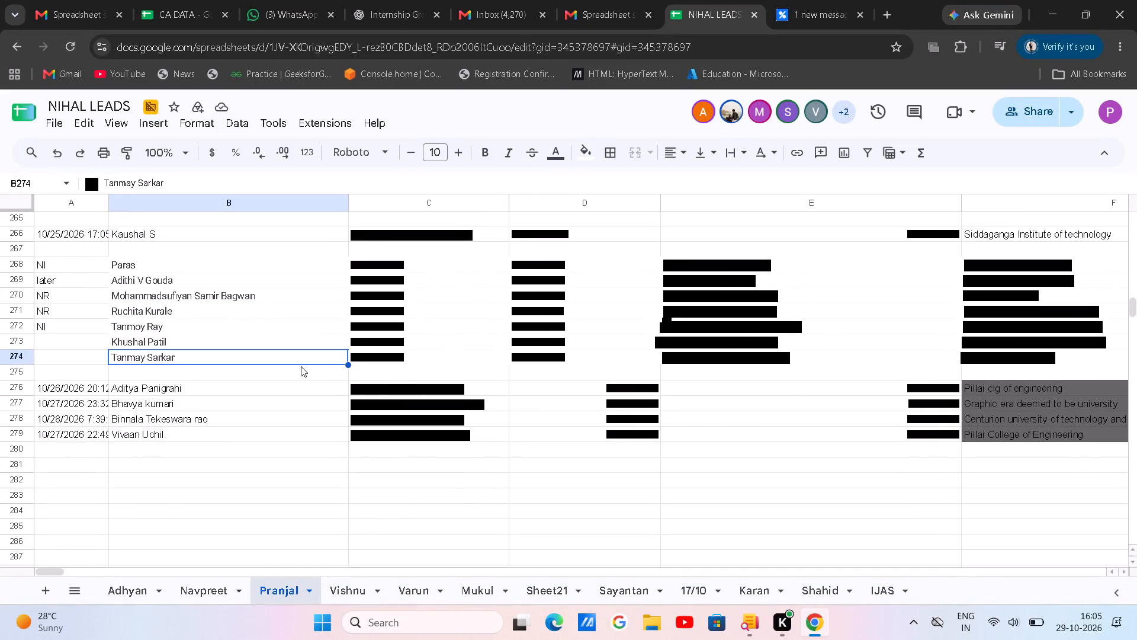
click(382, 357)
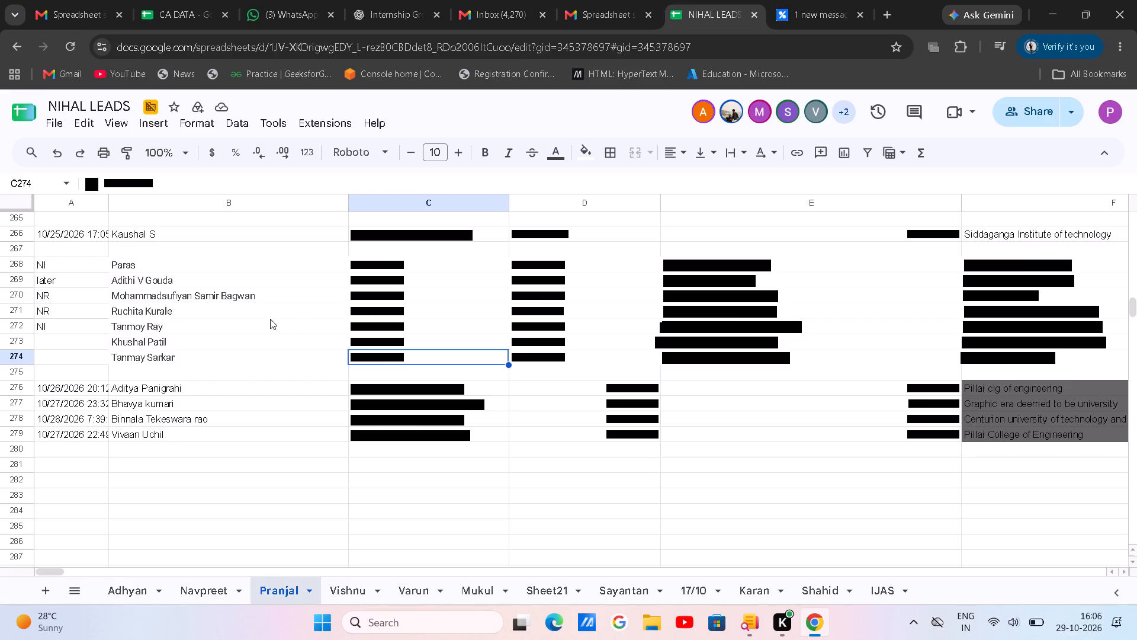
scroll(270, 319, left, 1)
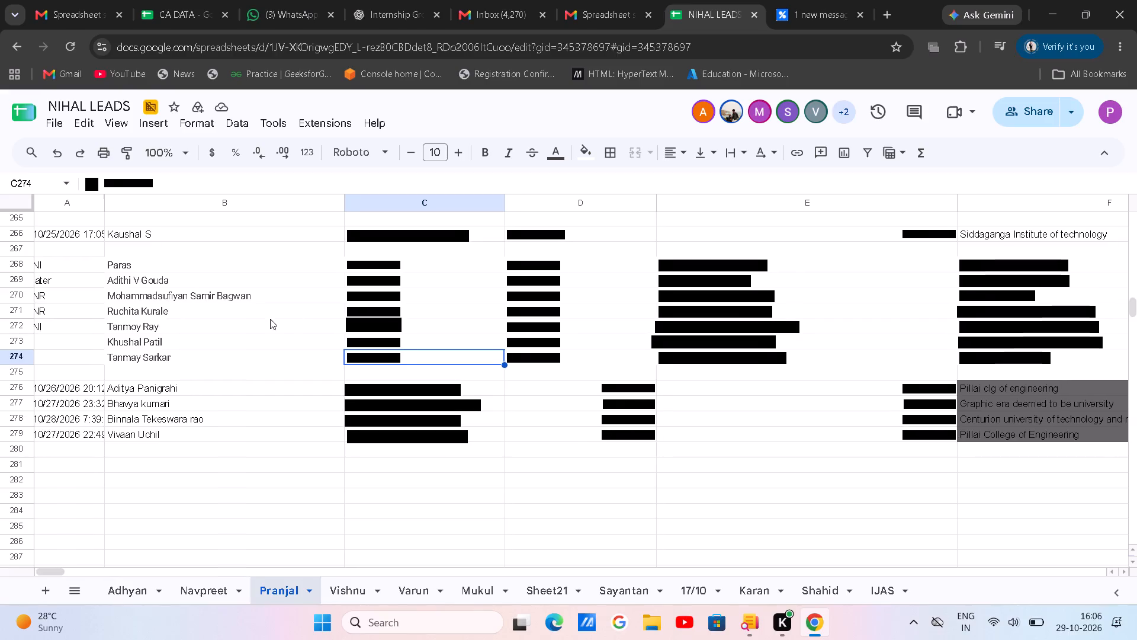
scroll(270, 319, left, 3)
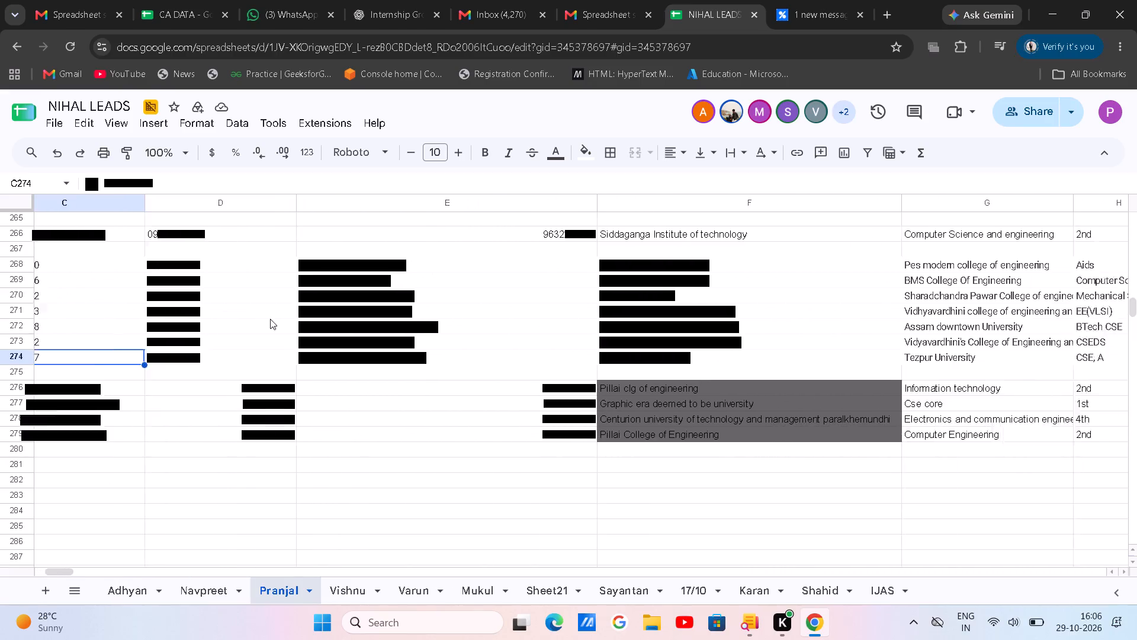
scroll(270, 319, left, 4)
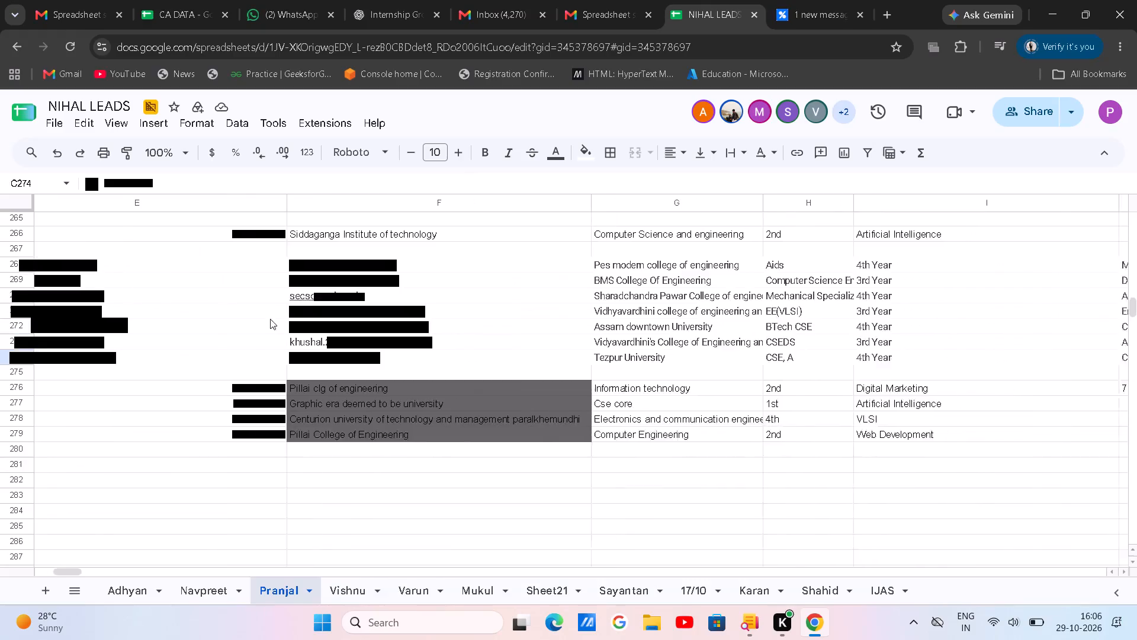
scroll(270, 319, left, 6)
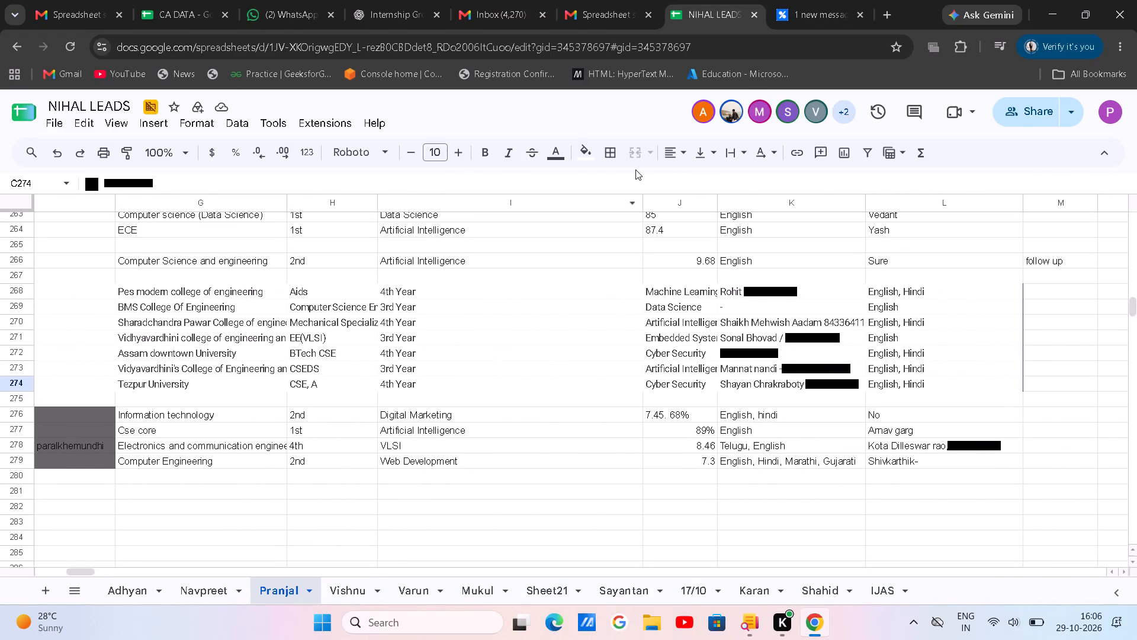
Recheck the row 274 lead's contact details against the college, branch, year and course interest columns, ending back at the name and status columns.
scroll(643, 169, up, 1)
scroll(636, 353, right, 12)
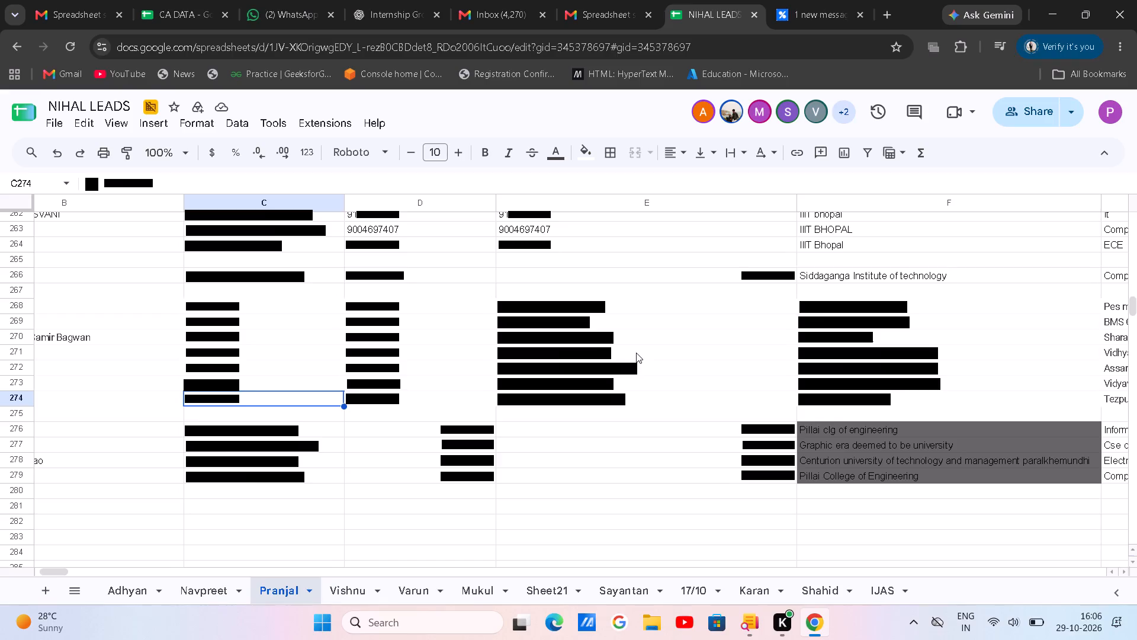
scroll(636, 353, right, 4)
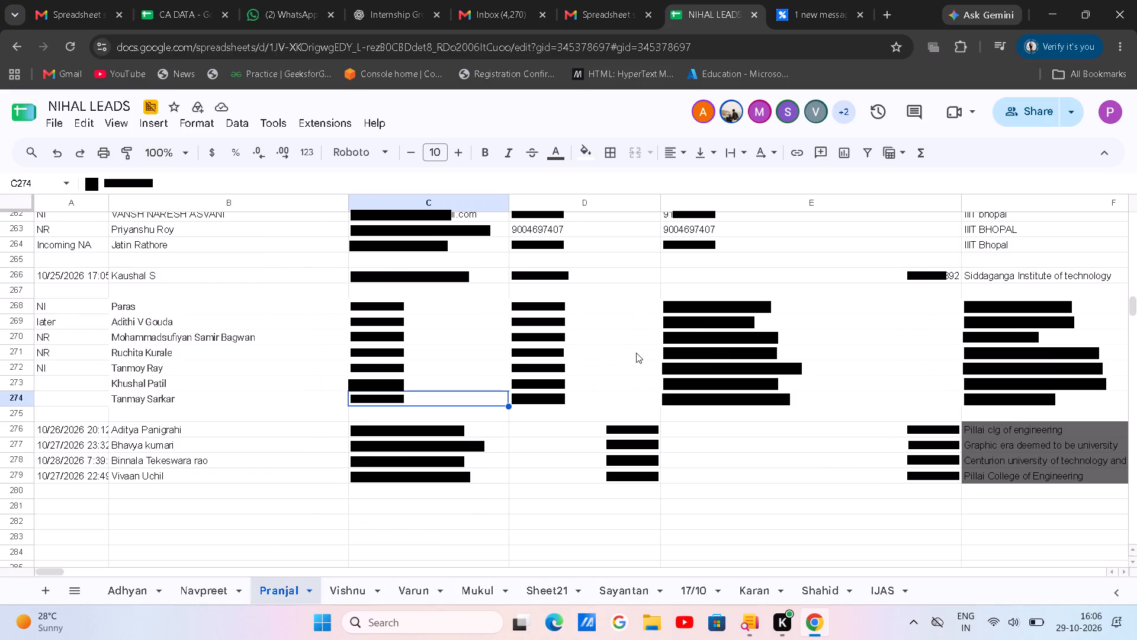
scroll(636, 353, left, 8)
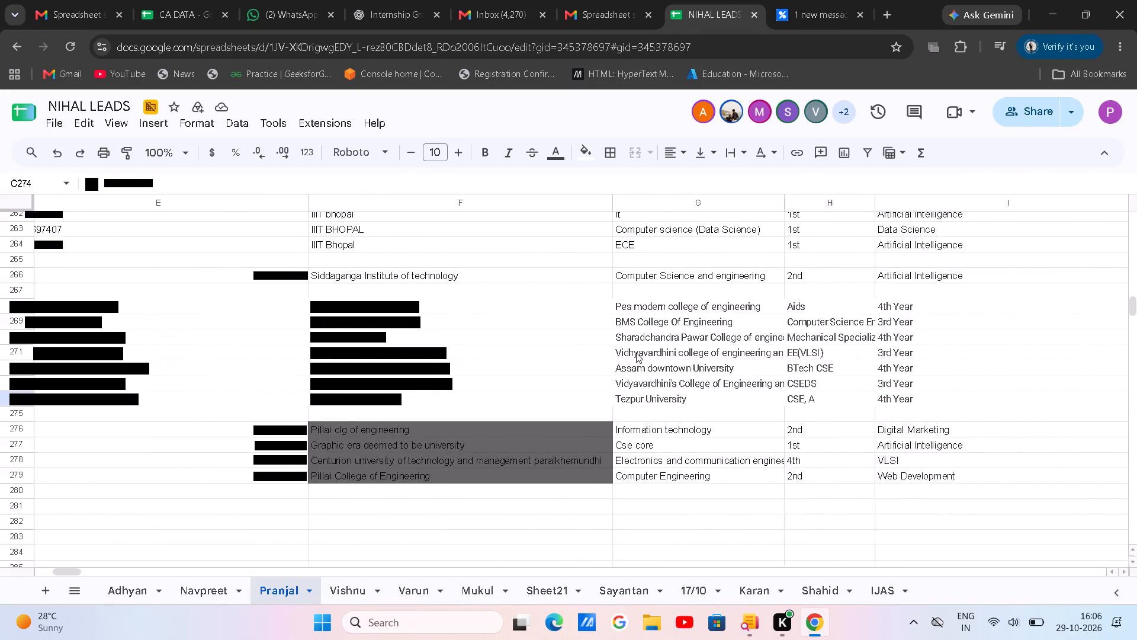
scroll(636, 353, left, 2)
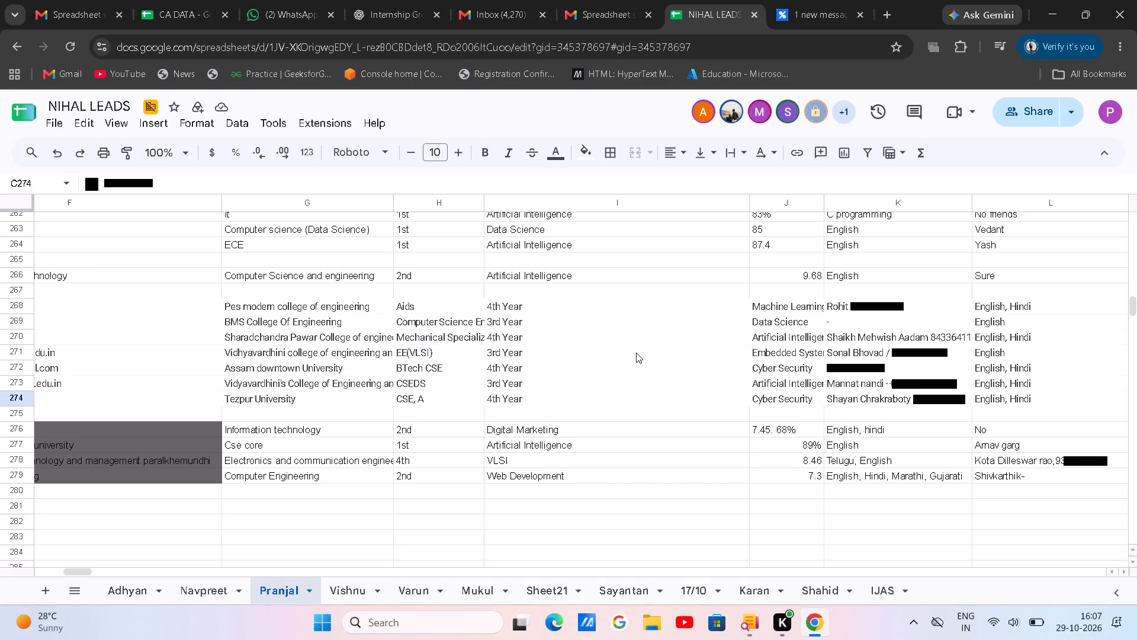
scroll(636, 353, right, 5)
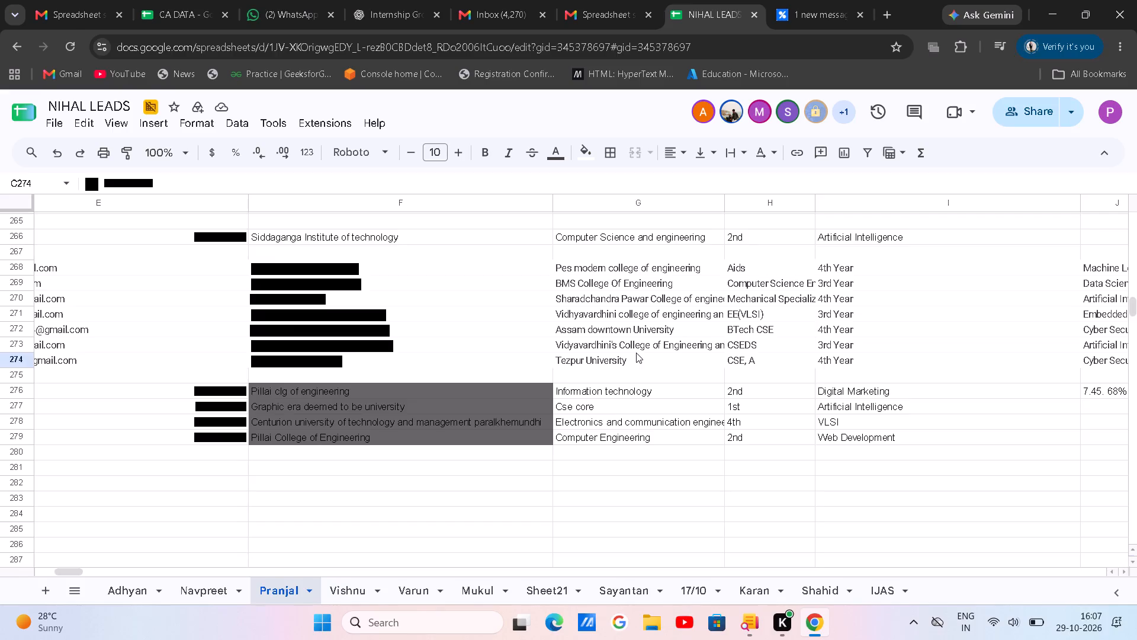
scroll(636, 353, left, 5)
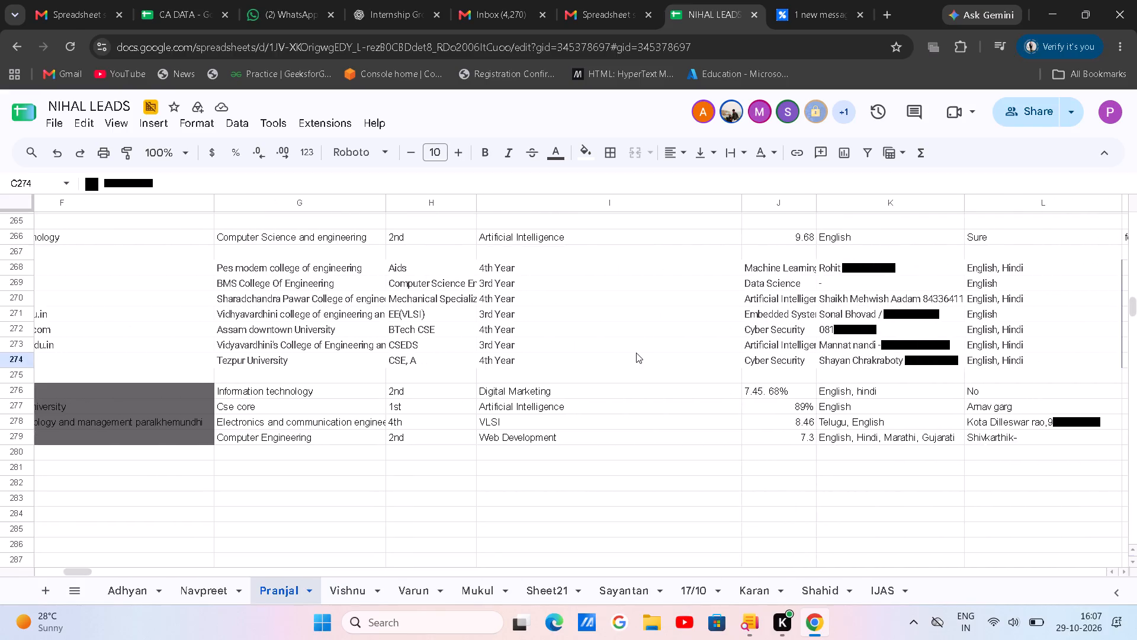
scroll(636, 353, right, 16)
scroll(636, 353, up, 1)
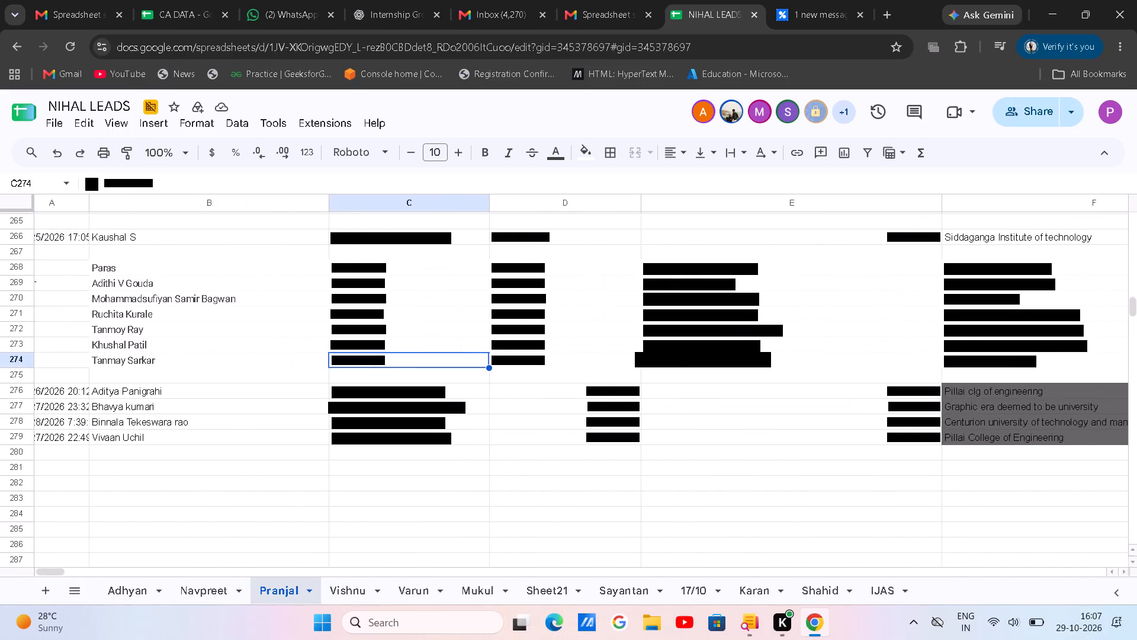
scroll(636, 353, up, 1)
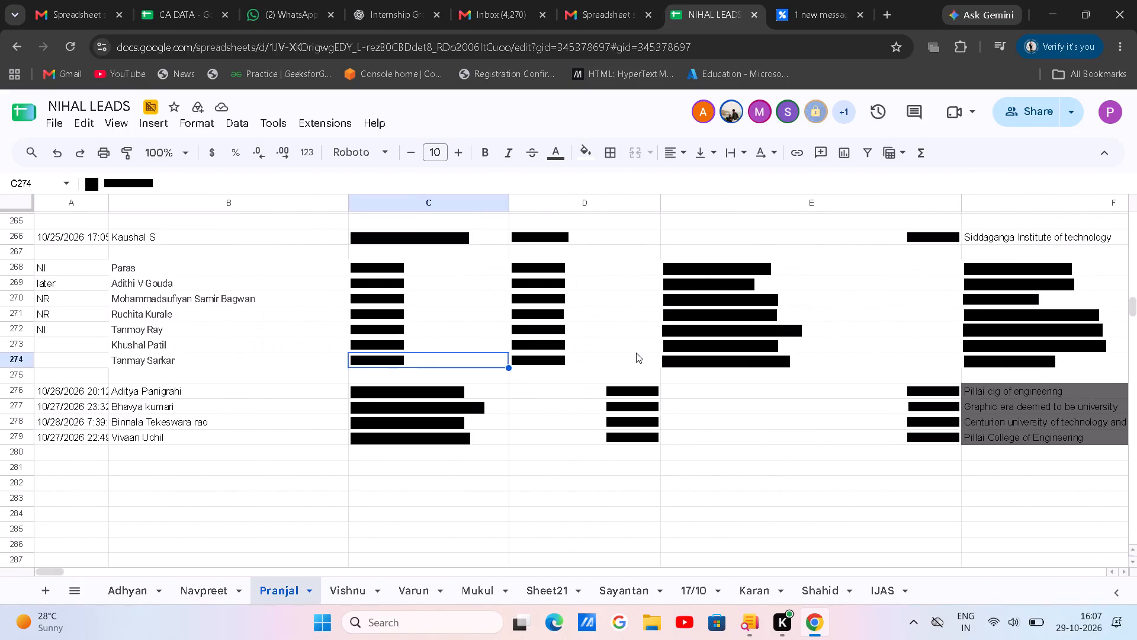
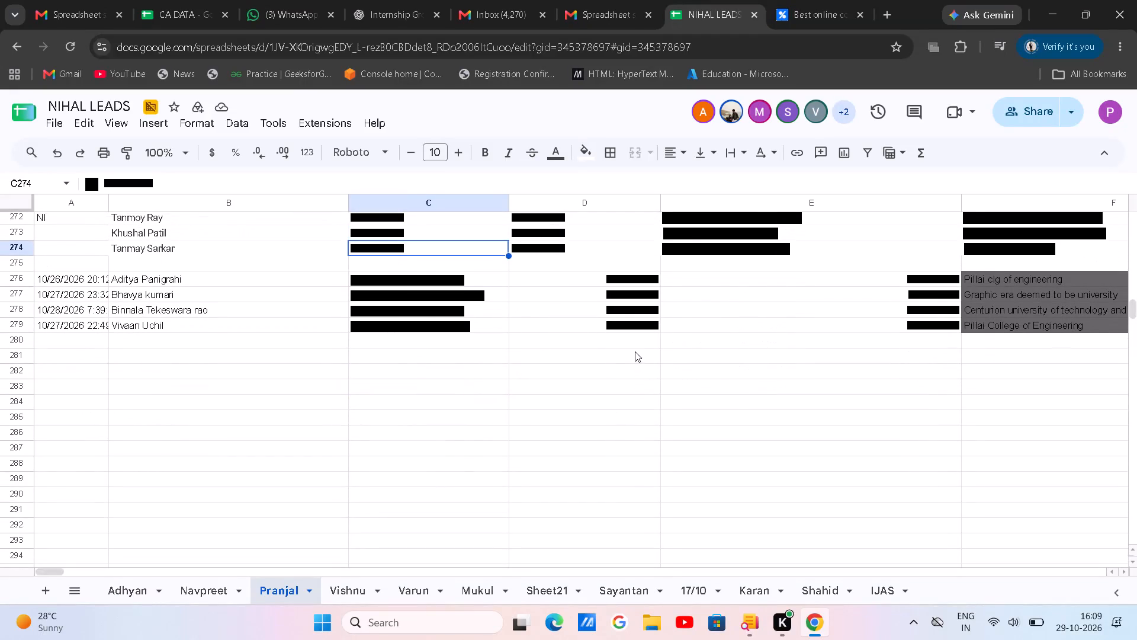
Examine the row 276 lead, from name and contact details across to college, branch, year, course interest, marks, languages and the remaining columns.
click(133, 280)
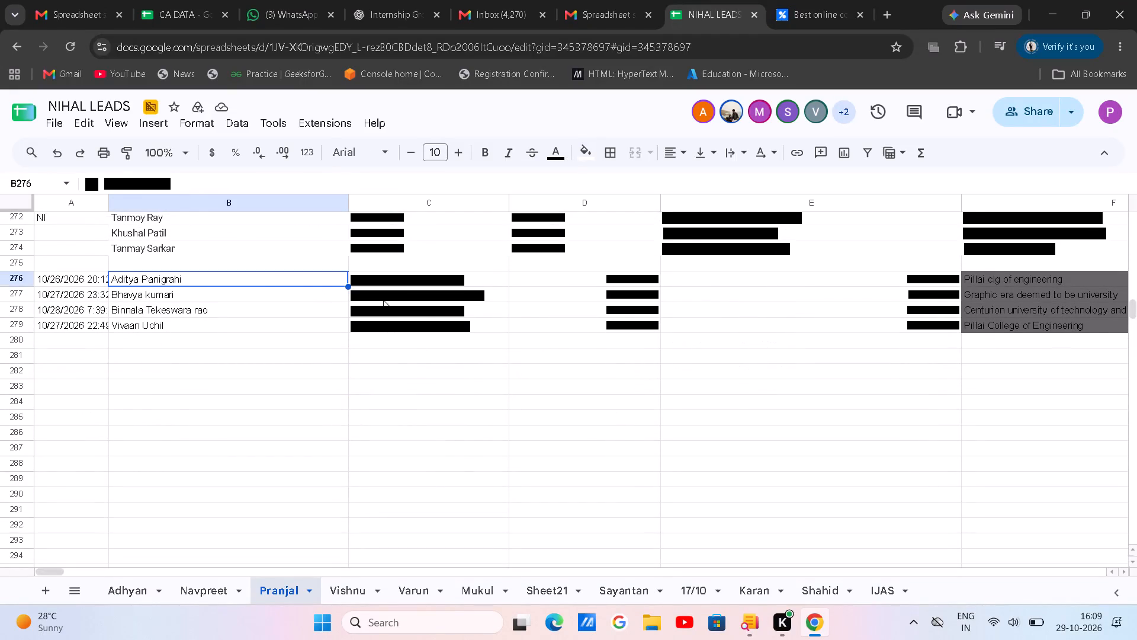
click(395, 286)
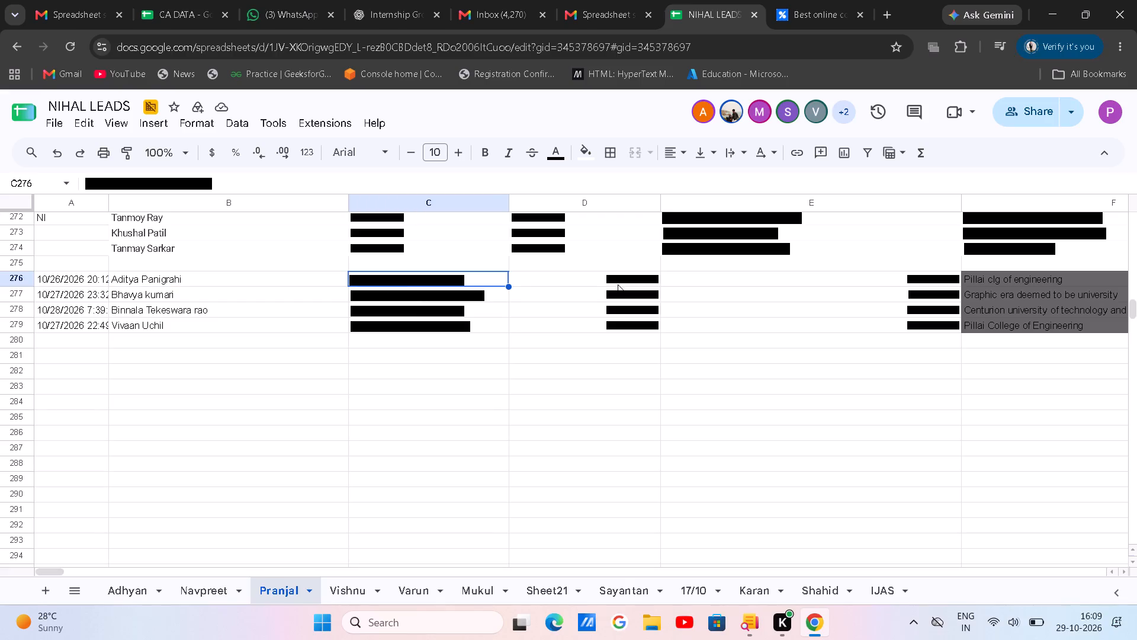
click(618, 284)
scroll(618, 284, left, 3)
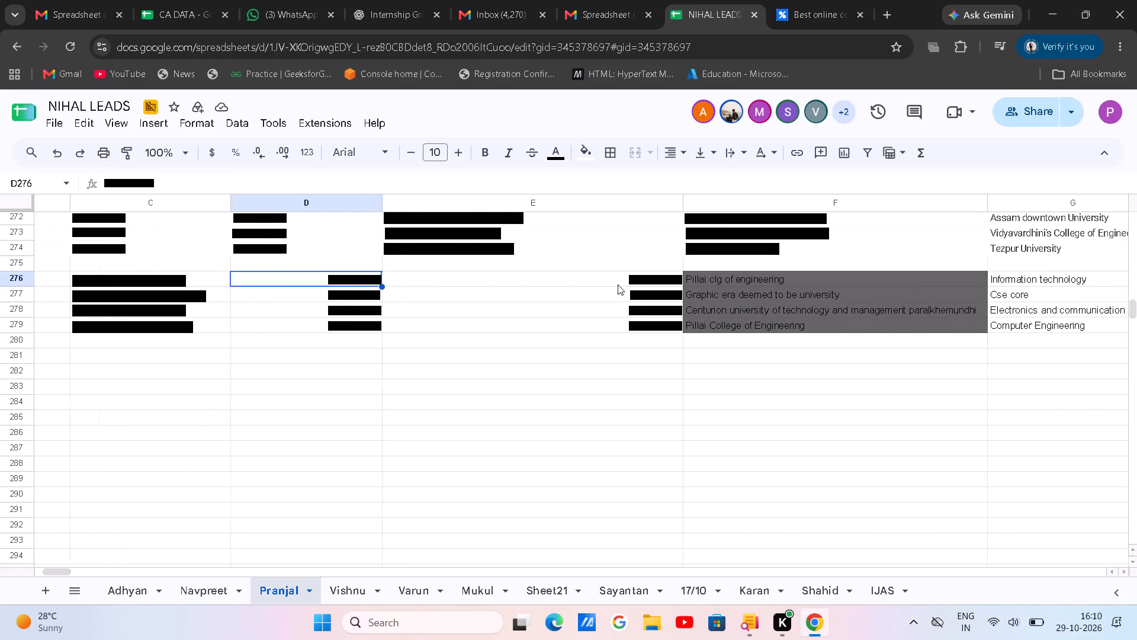
scroll(618, 284, left, 11)
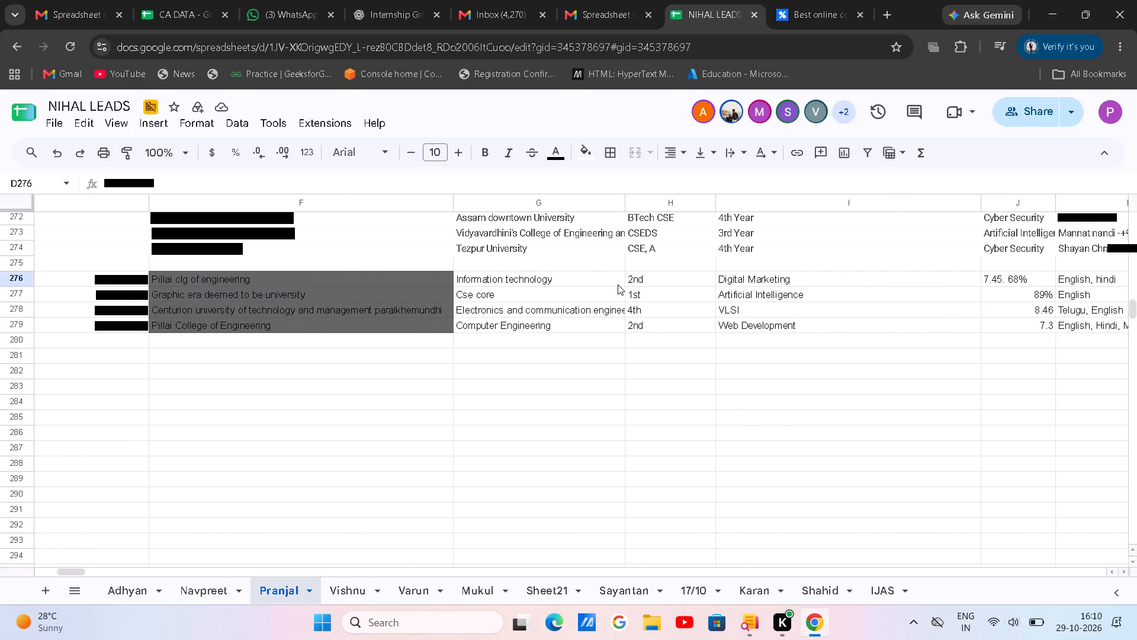
scroll(618, 284, left, 6)
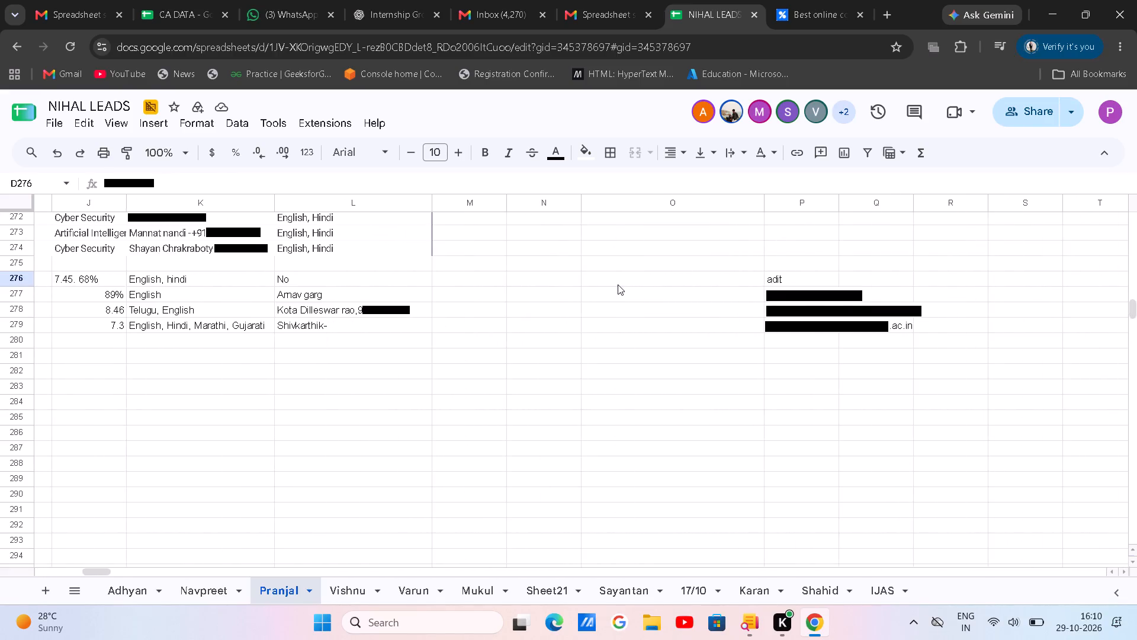
scroll(618, 284, left, 1)
scroll(618, 284, right, 7)
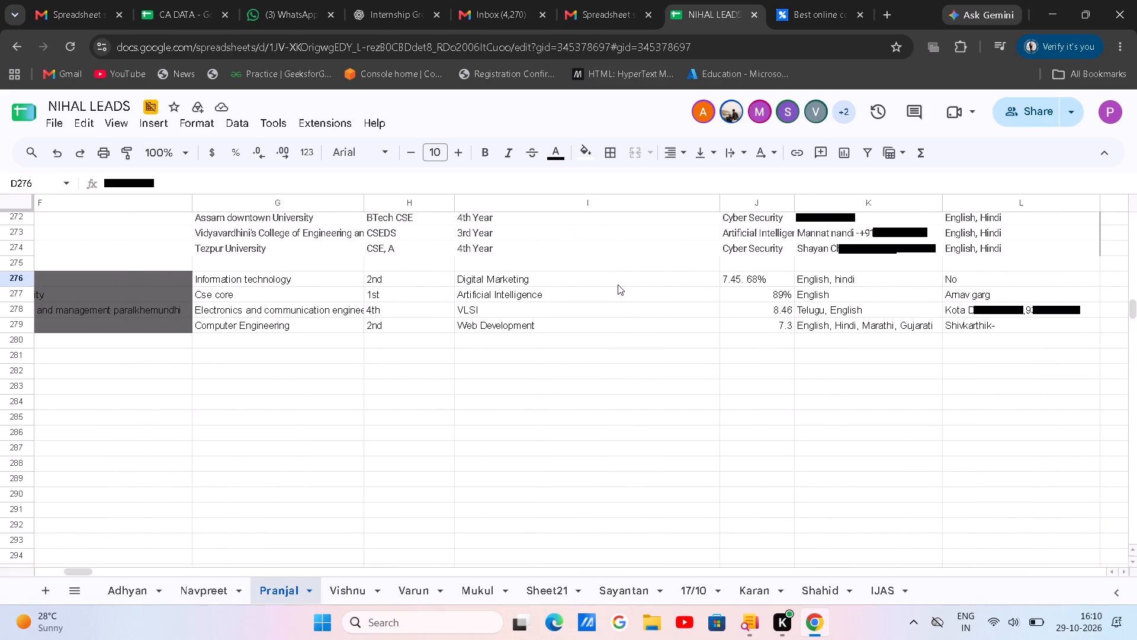
scroll(618, 284, right, 9)
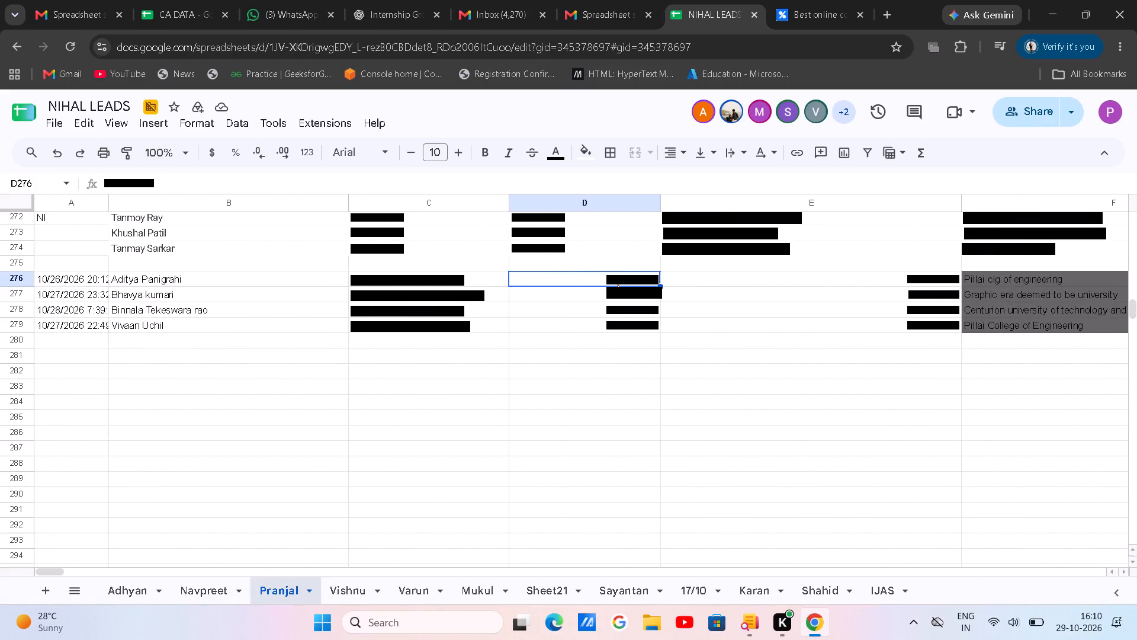
Recheck the row 276 lead's contact details in columns C to E against the college, branch, year and course interest columns.
scroll(618, 284, left, 7)
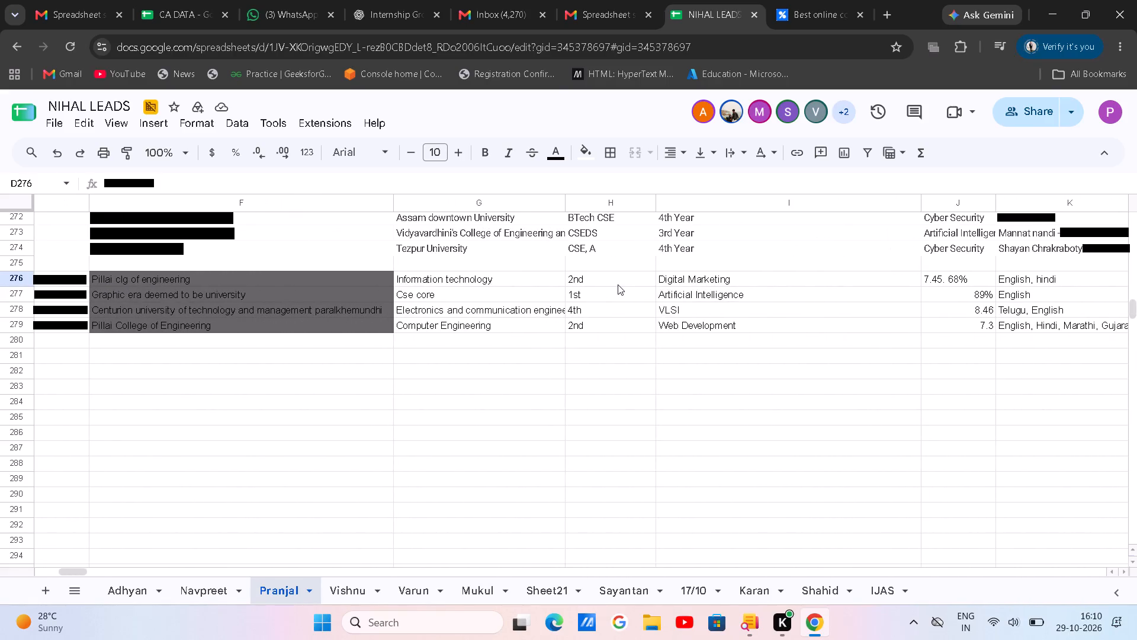
scroll(618, 284, right, 2)
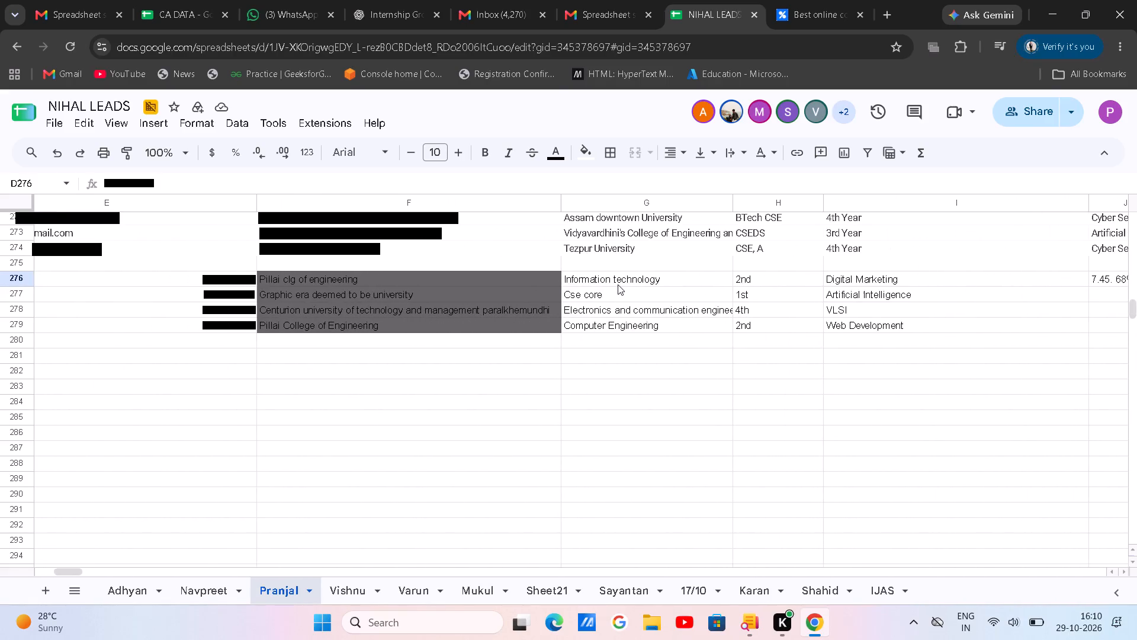
scroll(618, 284, right, 3)
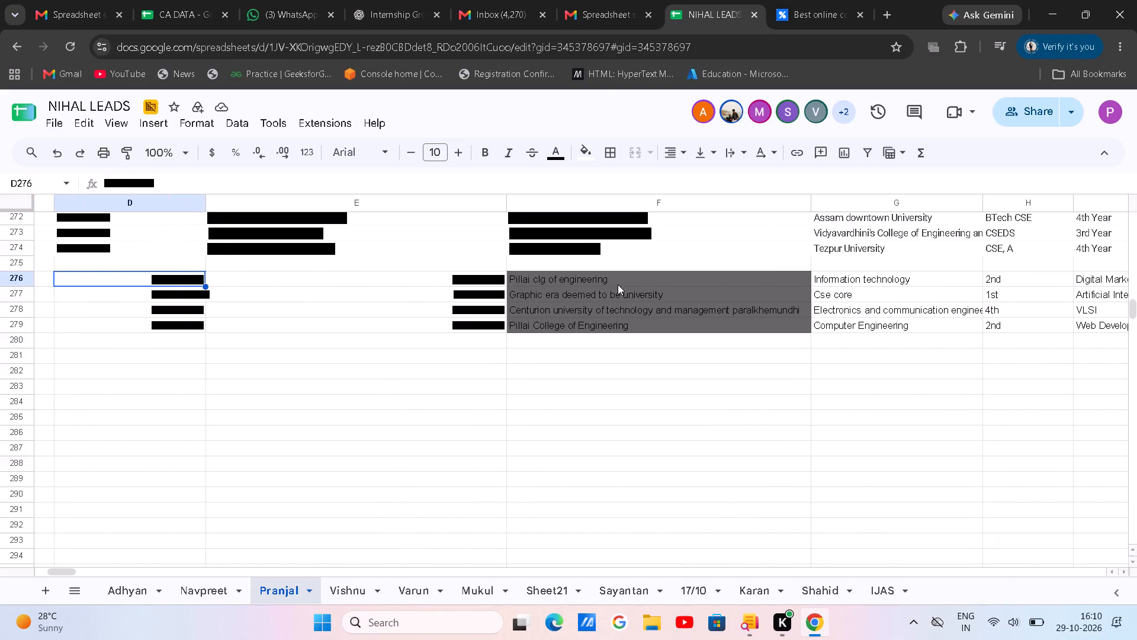
scroll(618, 284, left, 1)
scroll(618, 284, right, 2)
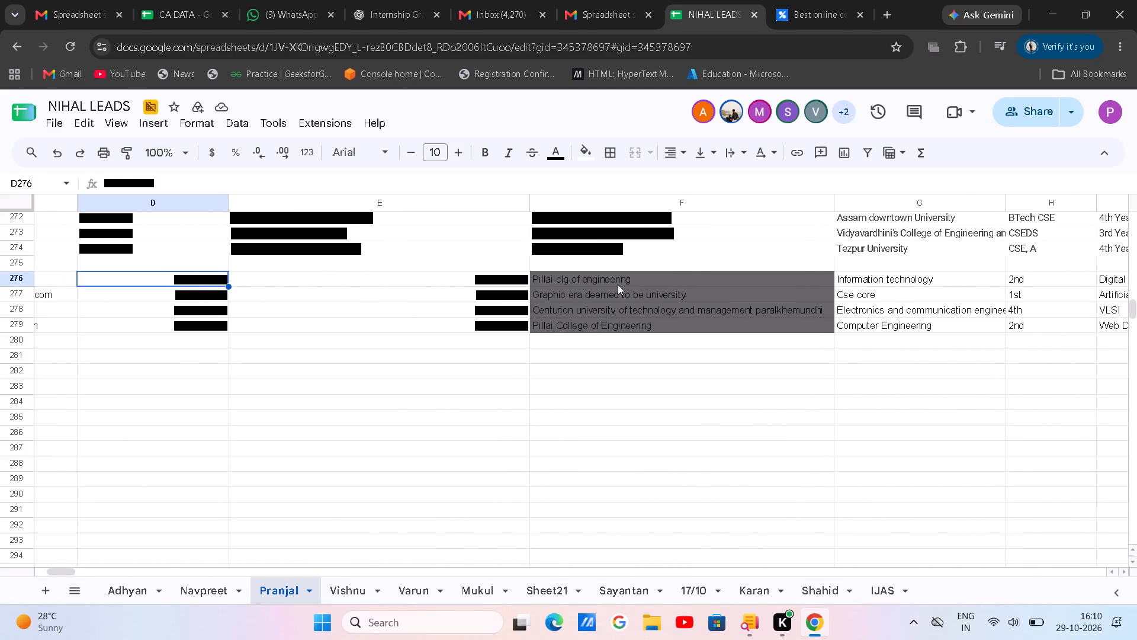
scroll(618, 284, right, 7)
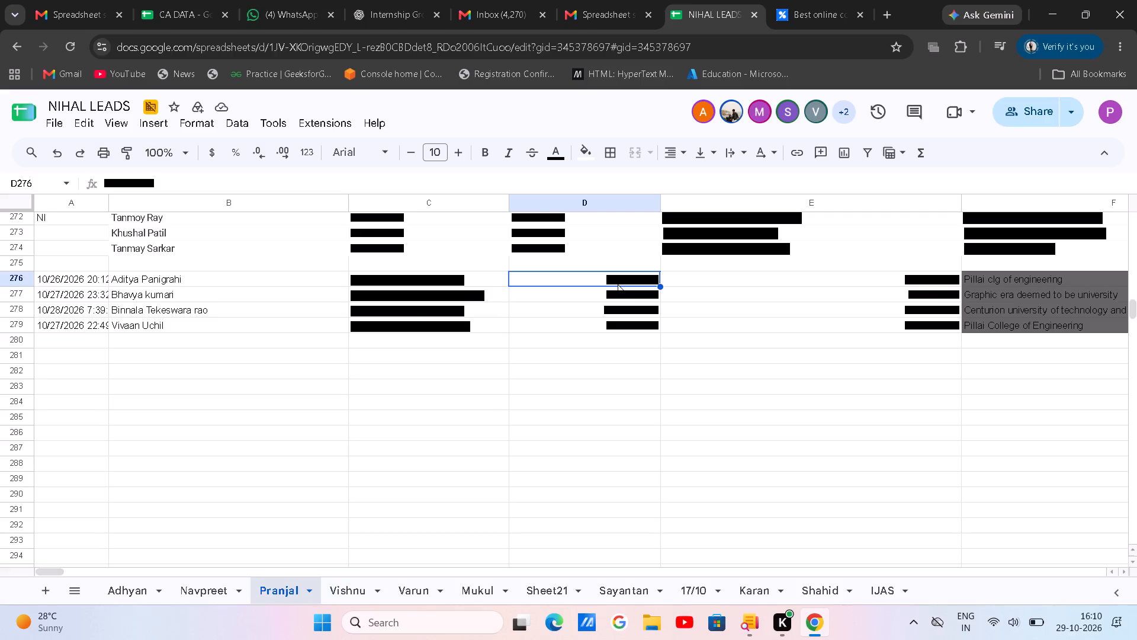
scroll(613, 286, left, 6)
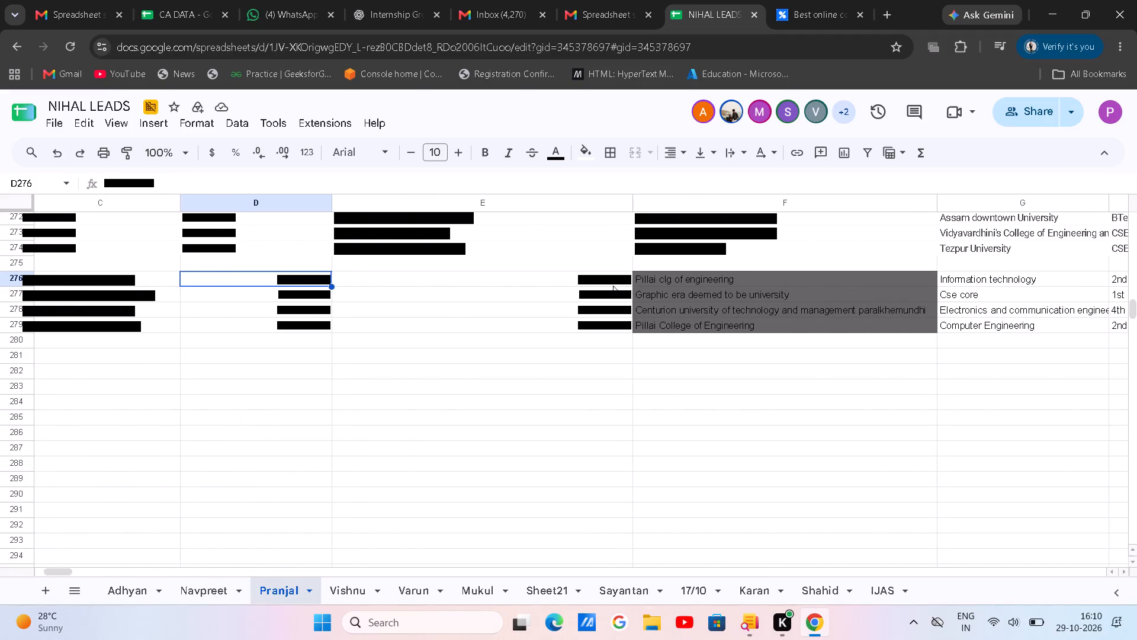
scroll(613, 286, left, 1)
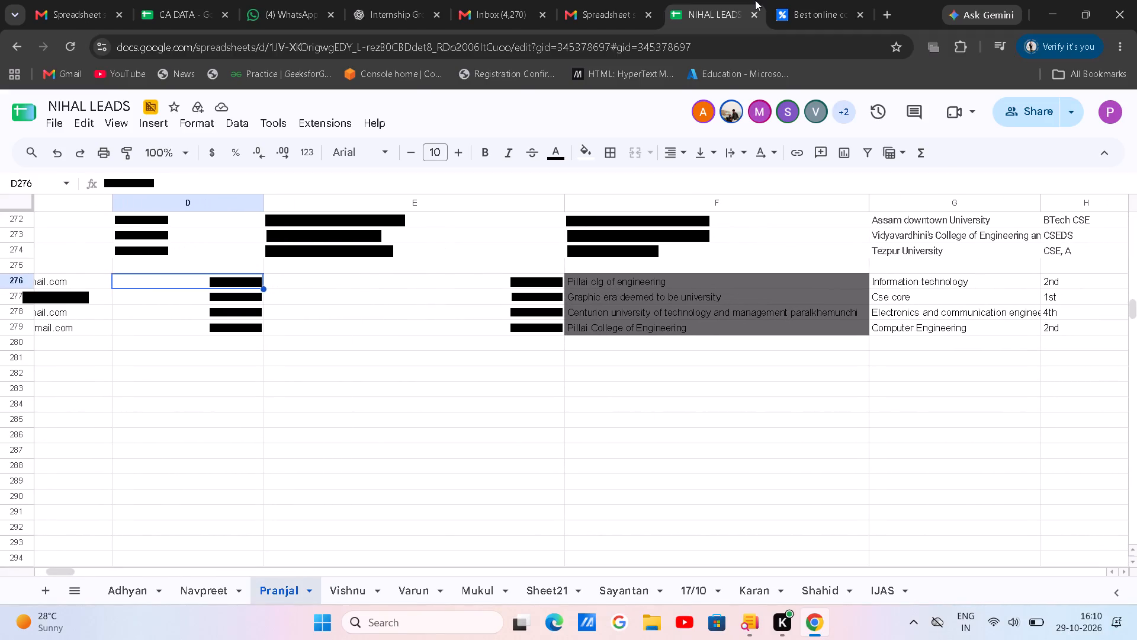
Switch to the UNLOX site and go back from the Cyber Security program to the Job Bridge course categories.
click(804, 12)
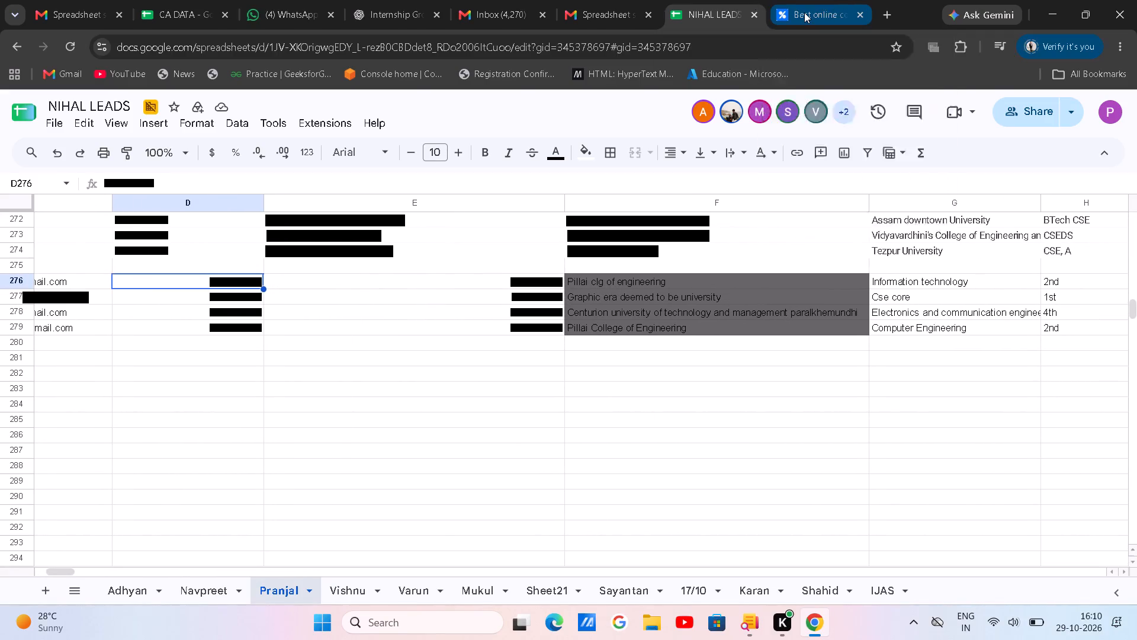
scroll(333, 336, up, 4)
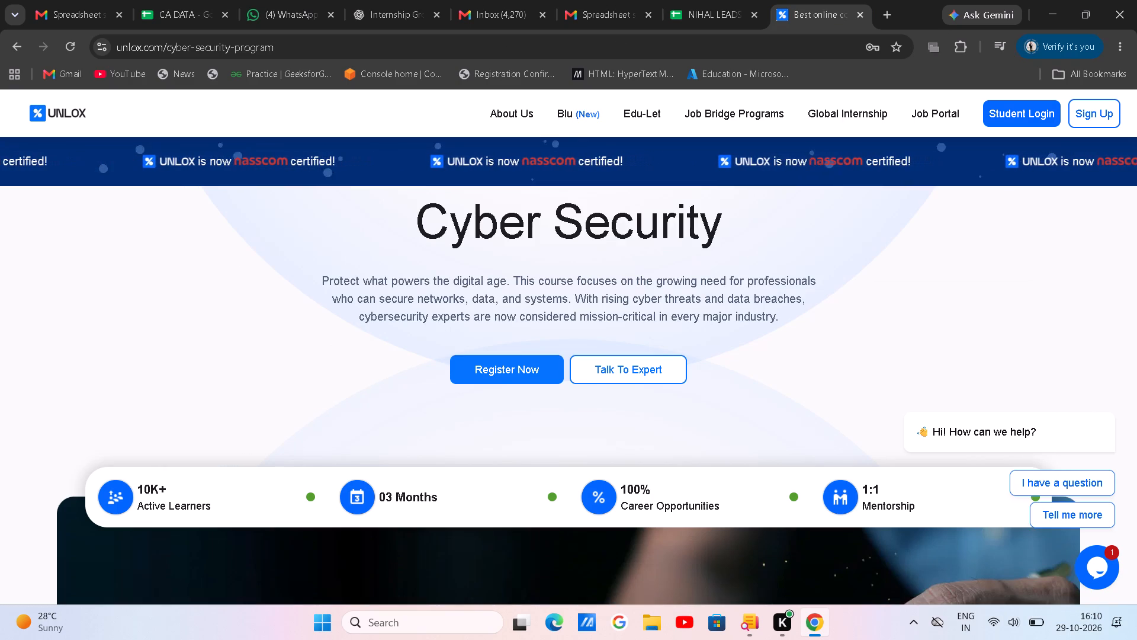
click(17, 54)
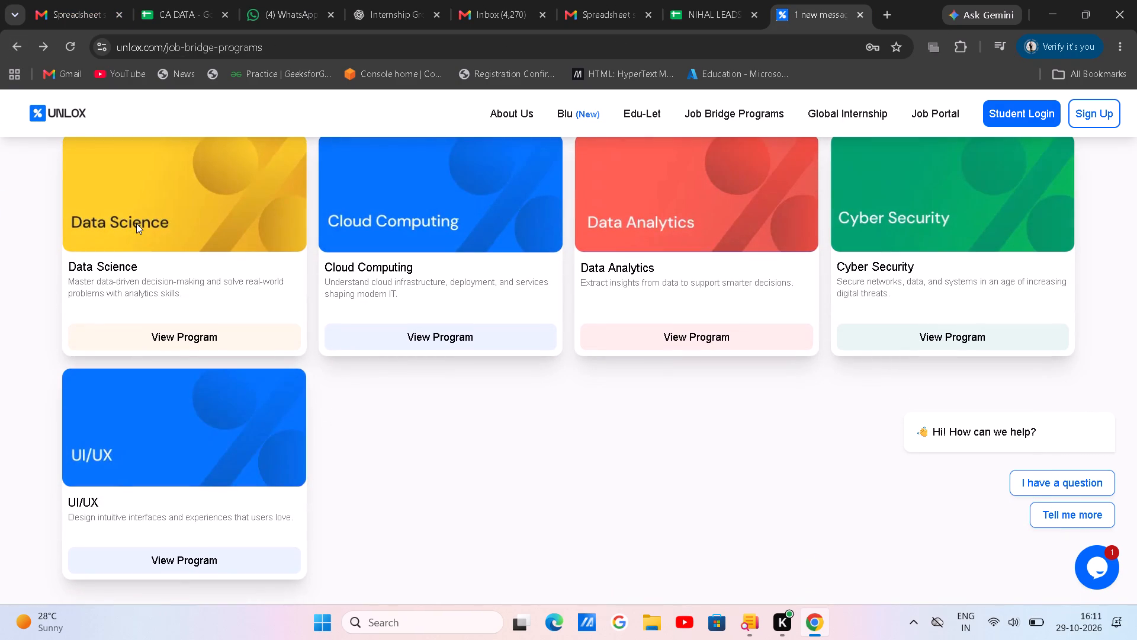
scroll(136, 223, up, 2)
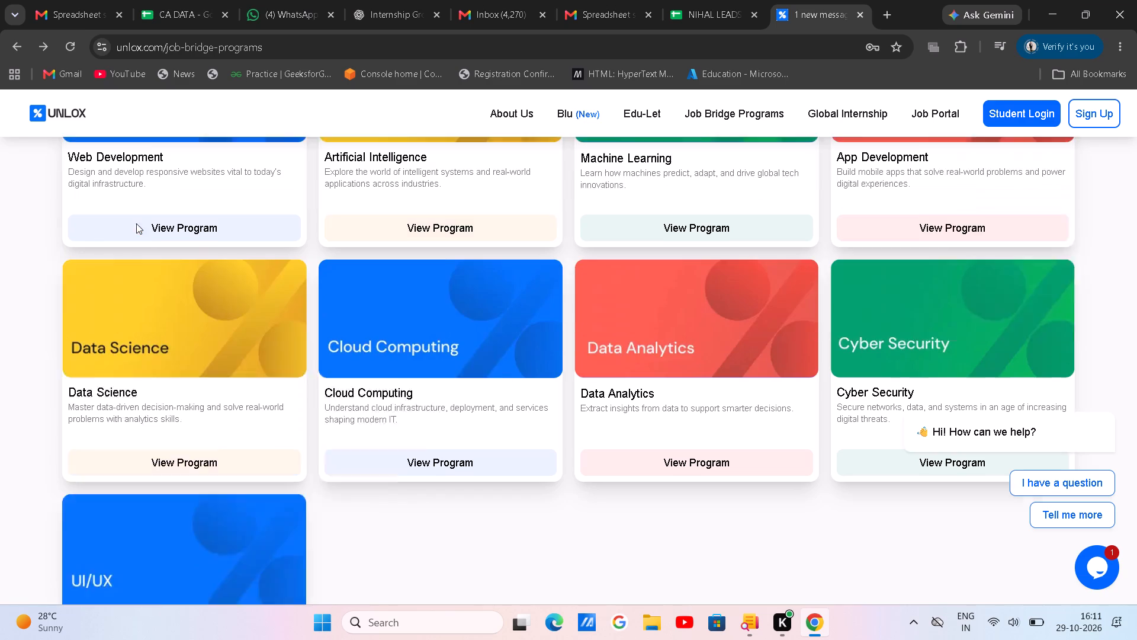
scroll(136, 223, up, 5)
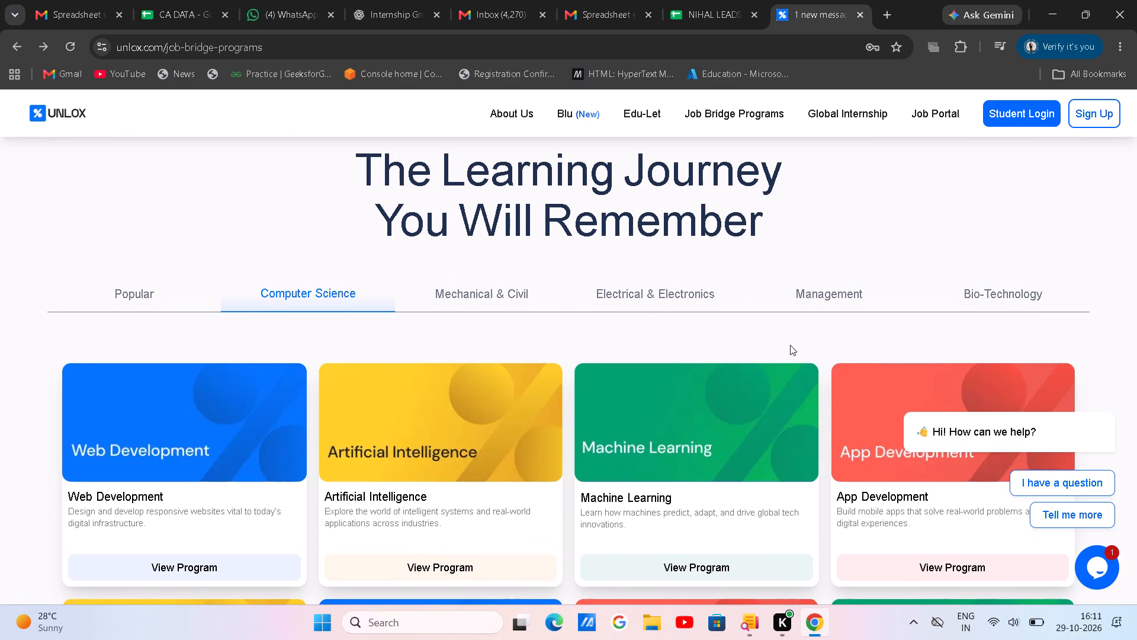
Show the Management category of Job Bridge courses and look through its programs.
click(838, 286)
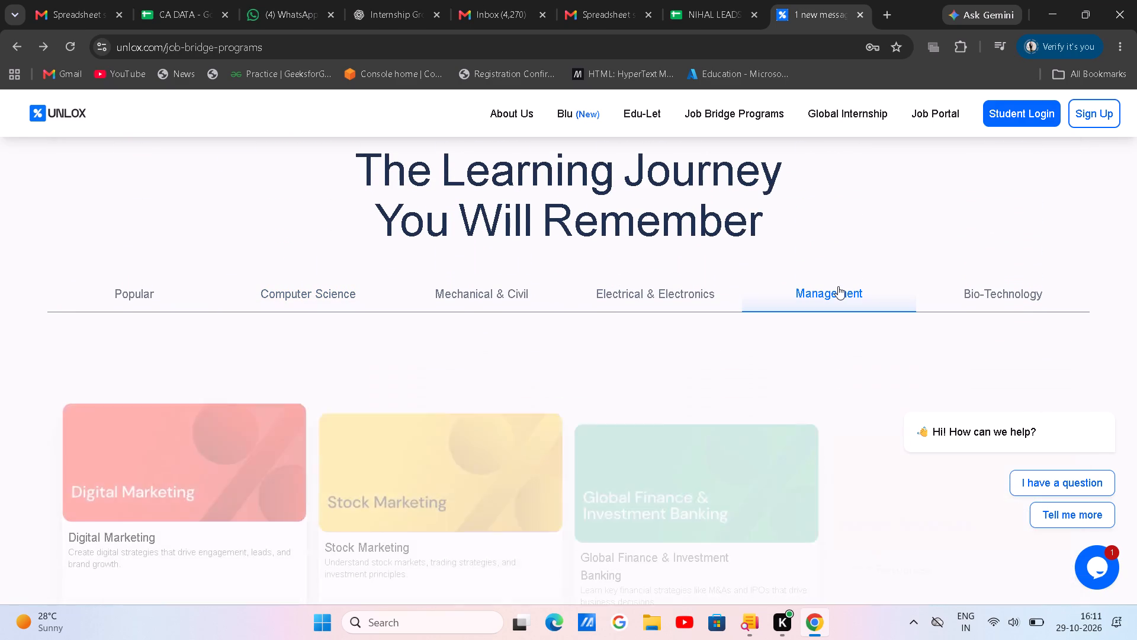
scroll(838, 286, down, 1)
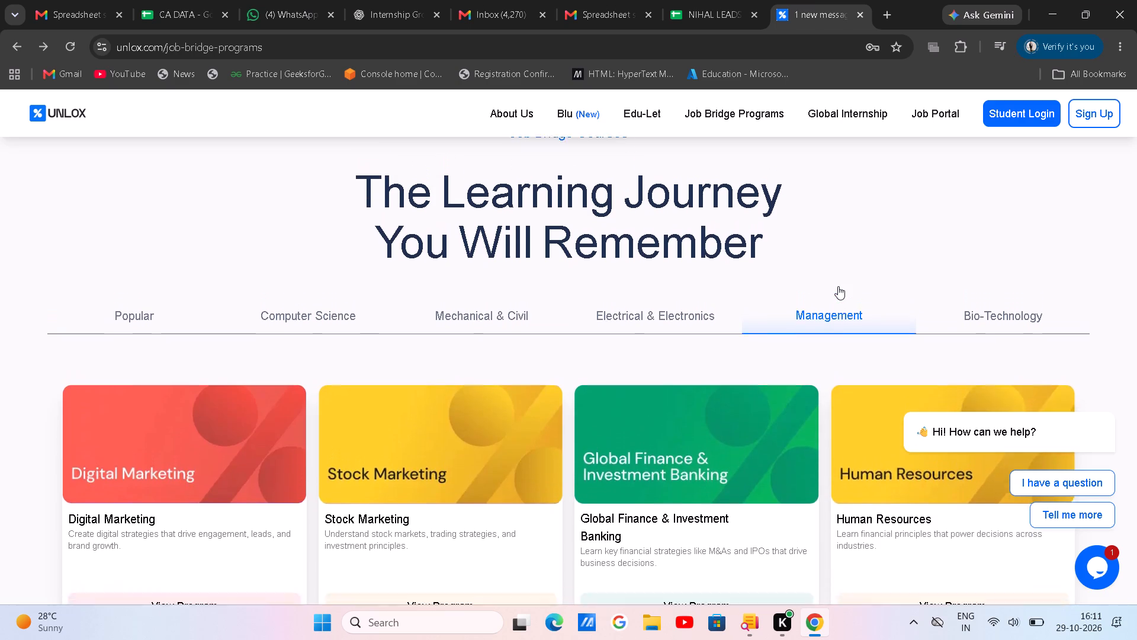
scroll(838, 286, down, 1)
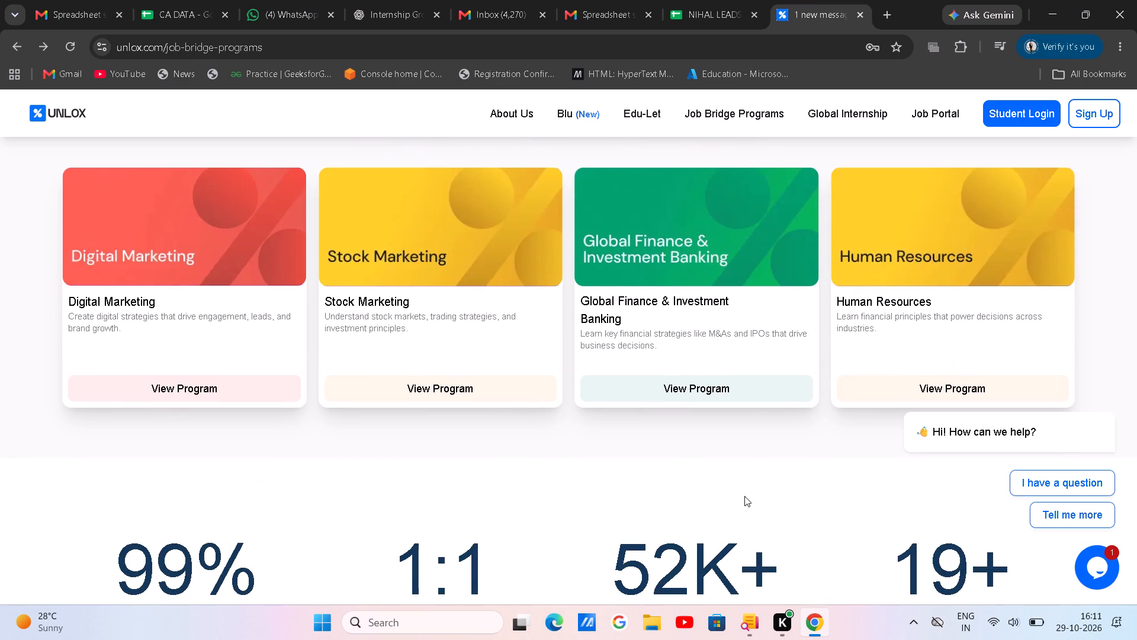
scroll(744, 496, up, 1)
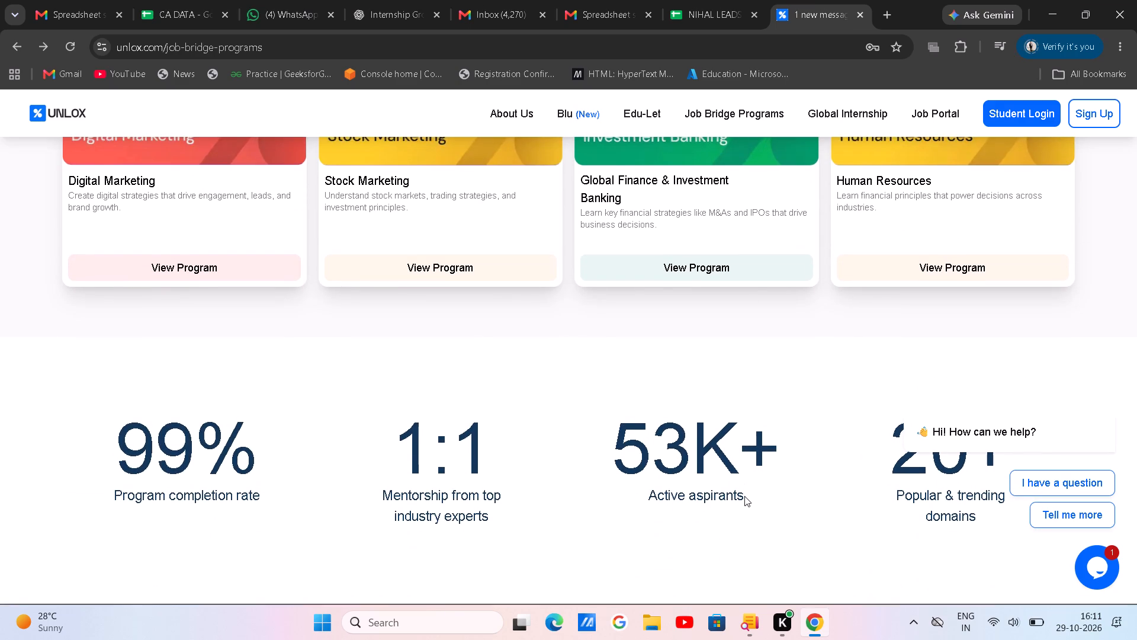
scroll(744, 496, up, 1)
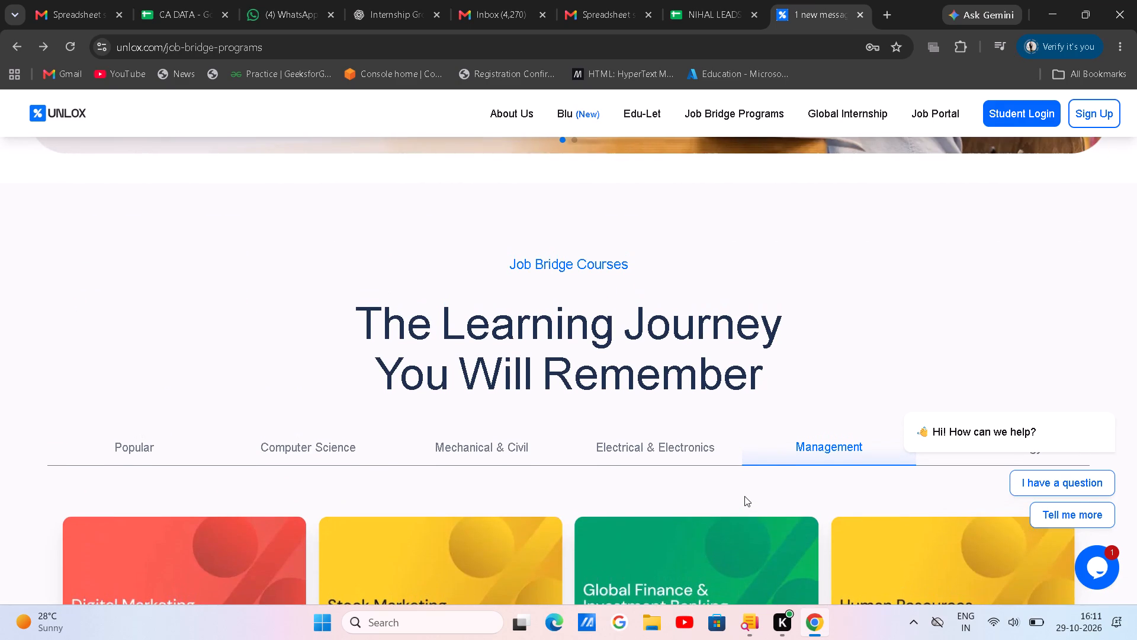
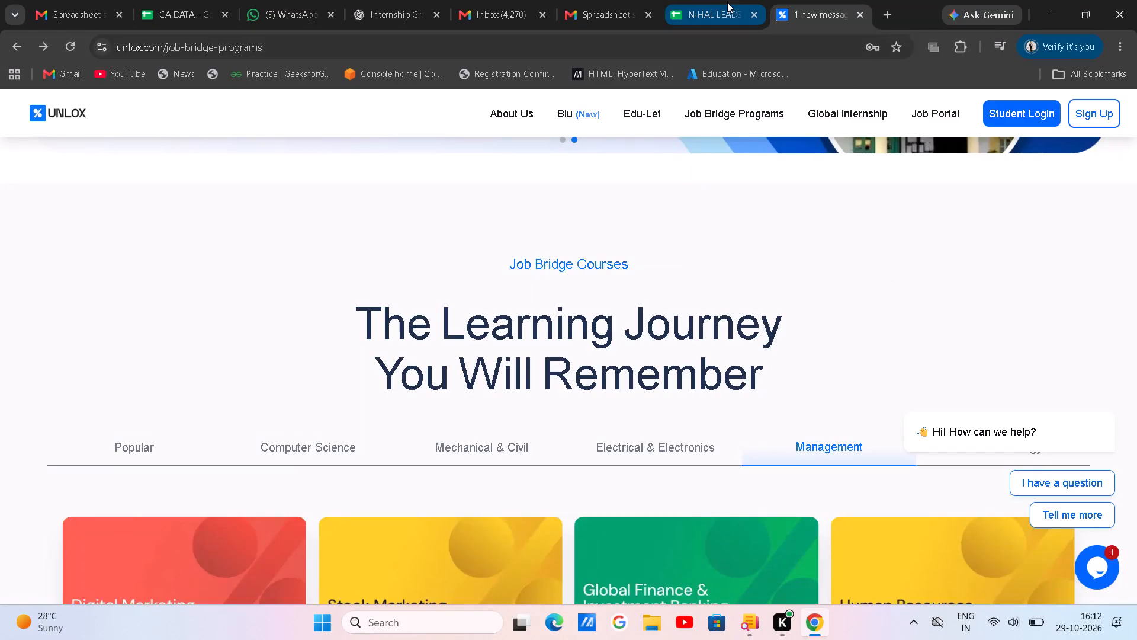
Switch back to the NIHAL LEADS sheet and review the row 276 lead from name across to the notes column.
click(724, 0)
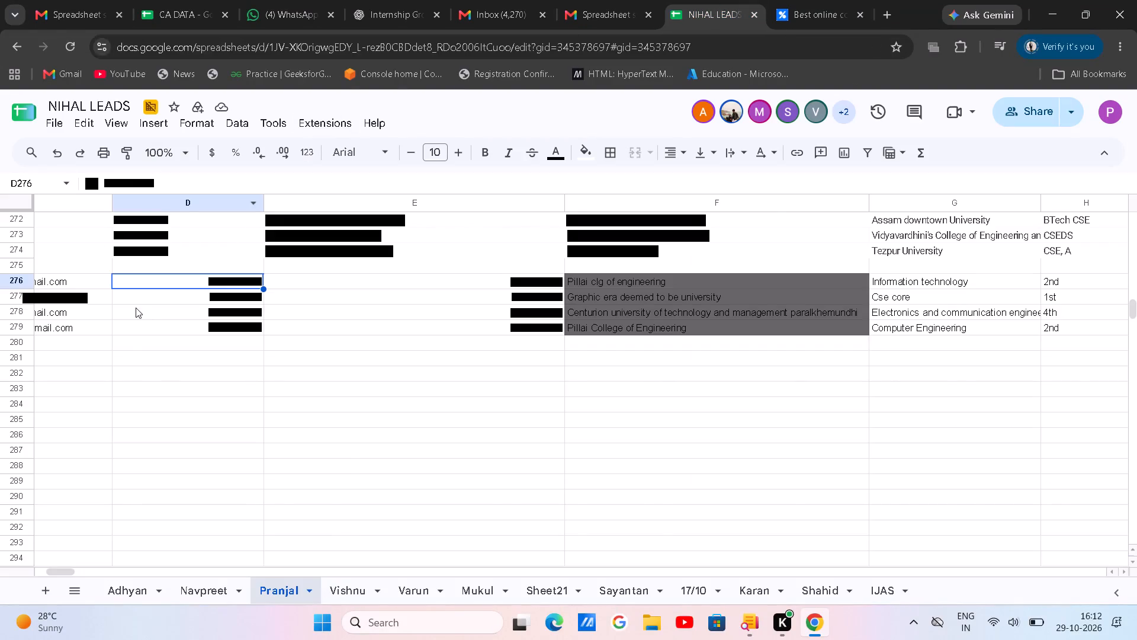
scroll(136, 308, right, 7)
scroll(77, 302, right, 3)
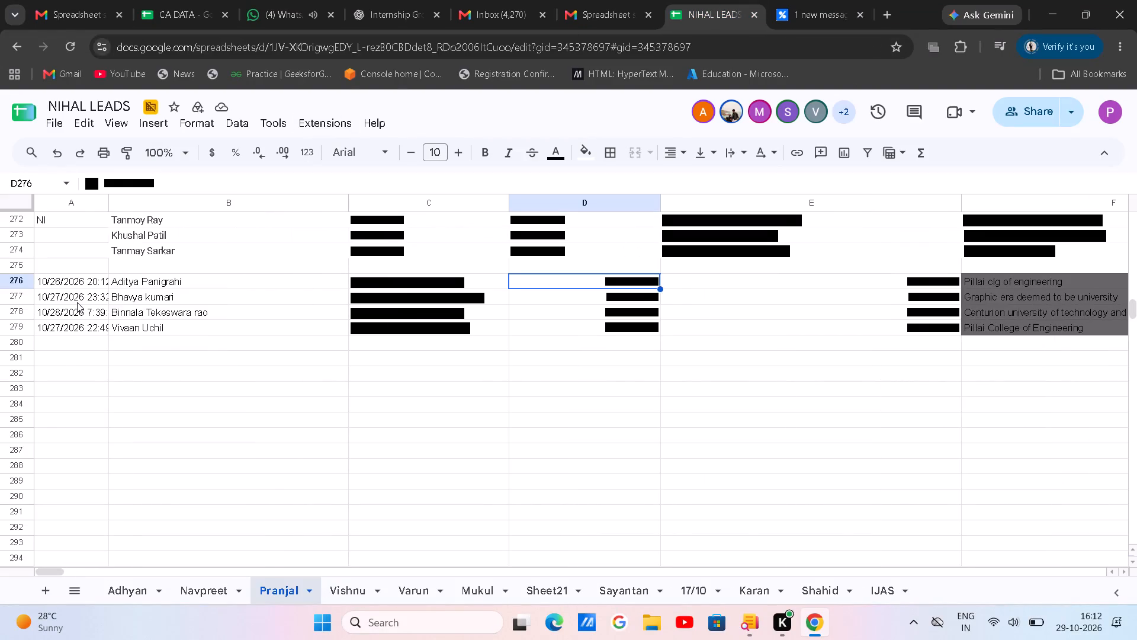
scroll(77, 302, up, 2)
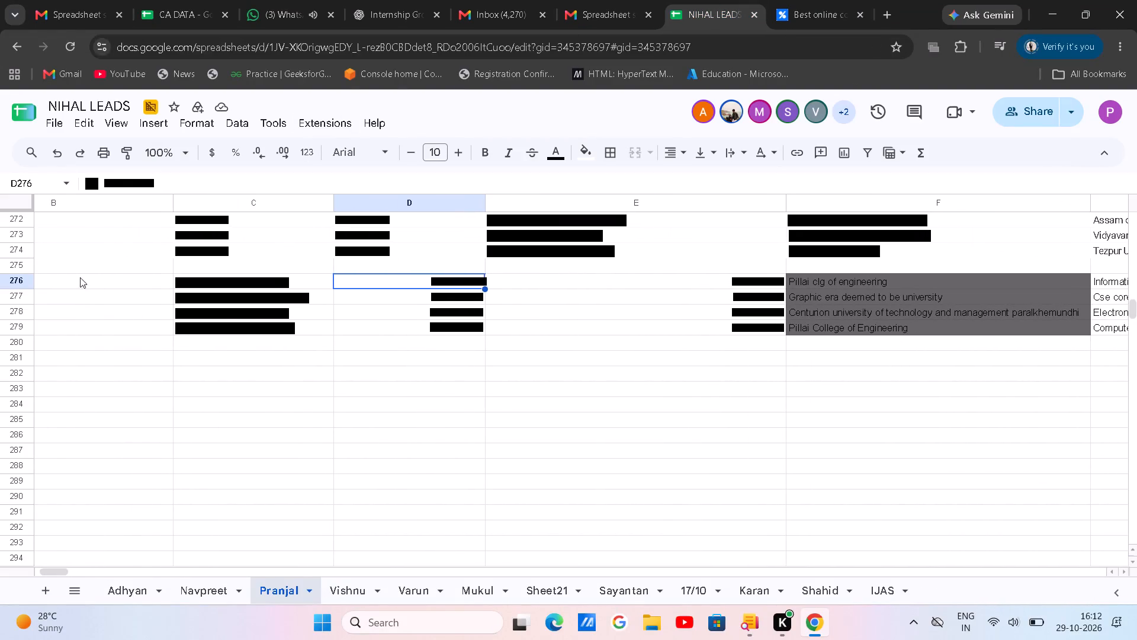
click(68, 279)
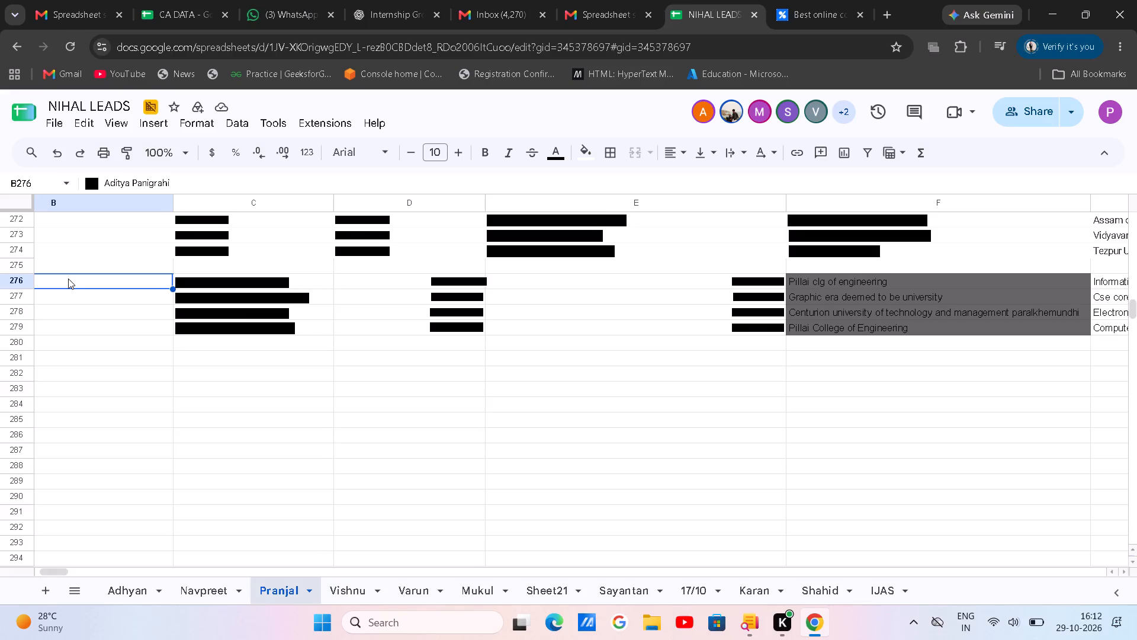
scroll(68, 279, up, 2)
scroll(68, 279, right, 2)
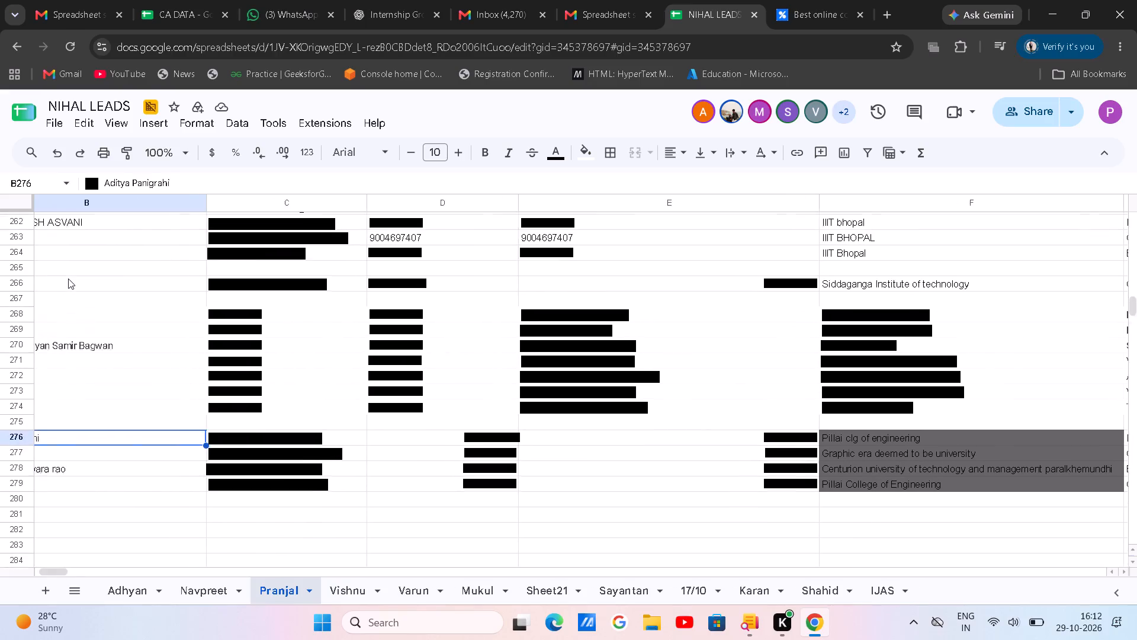
scroll(68, 279, right, 6)
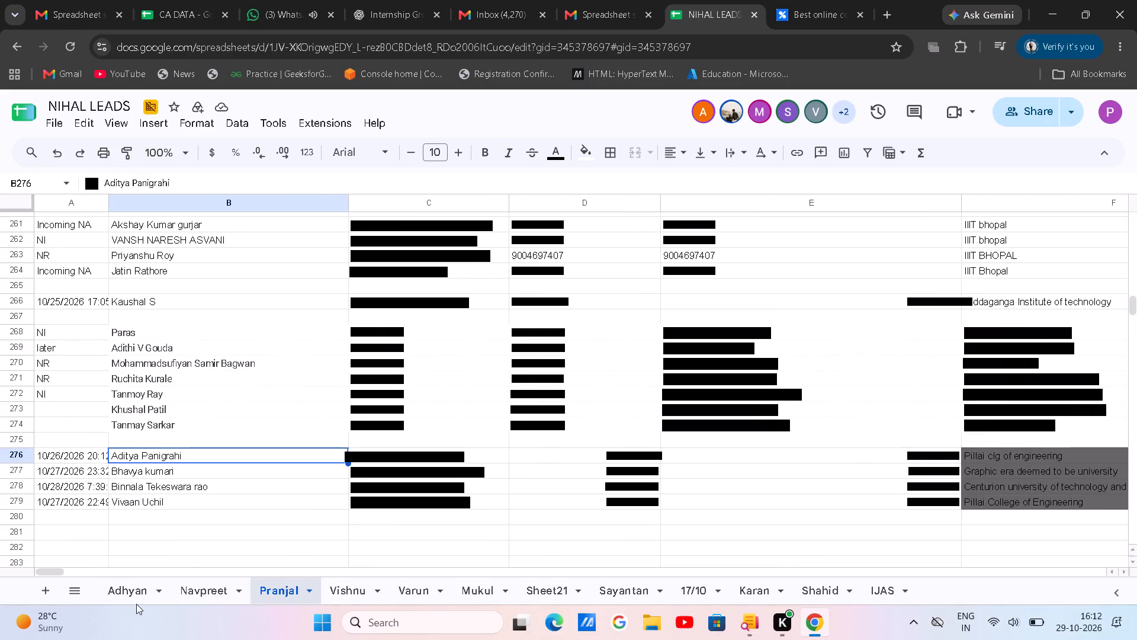
scroll(669, 482, left, 8)
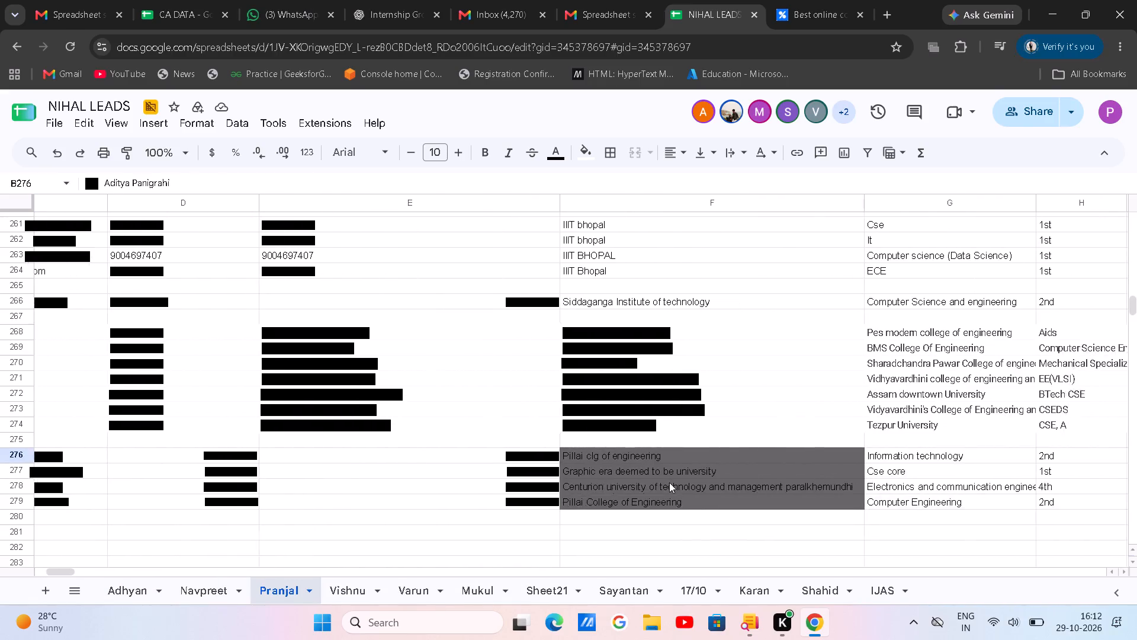
scroll(669, 482, left, 5)
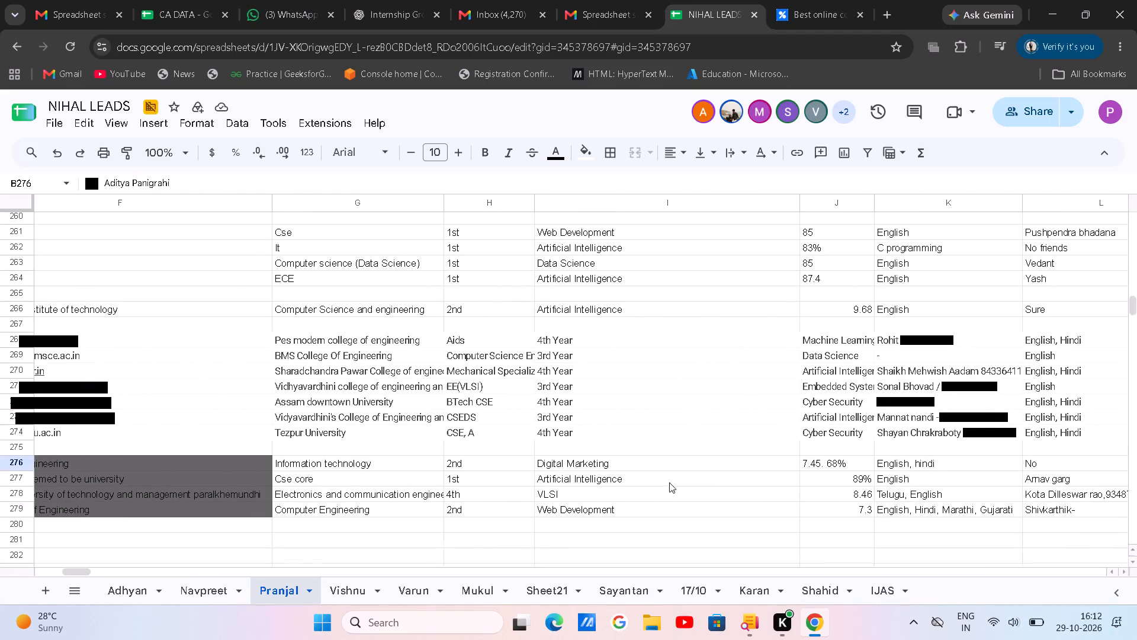
scroll(669, 482, left, 4)
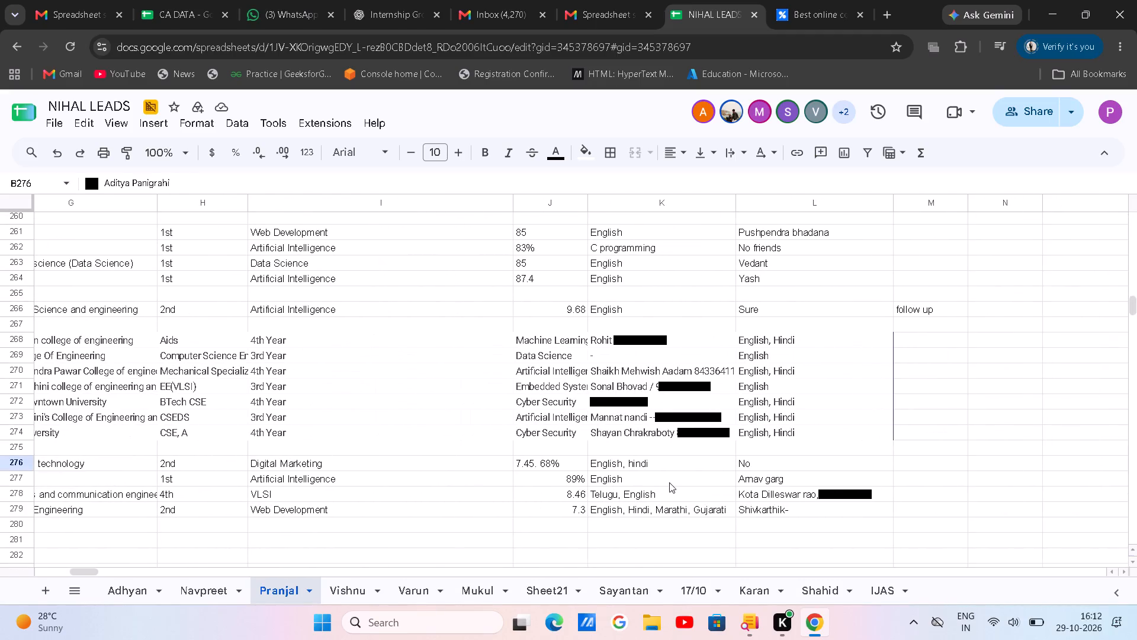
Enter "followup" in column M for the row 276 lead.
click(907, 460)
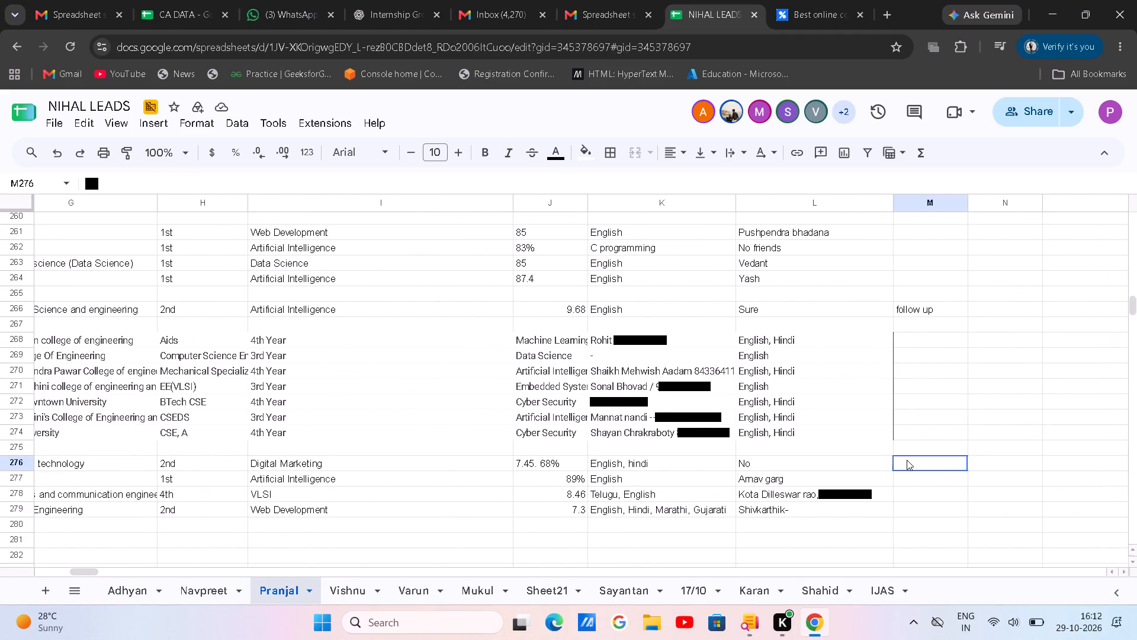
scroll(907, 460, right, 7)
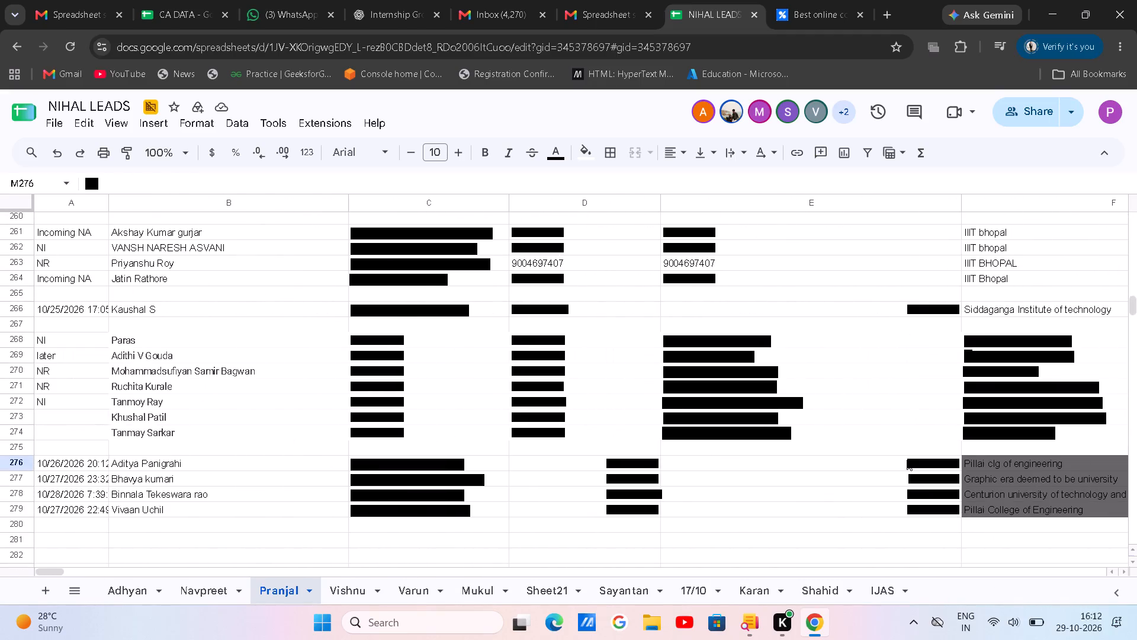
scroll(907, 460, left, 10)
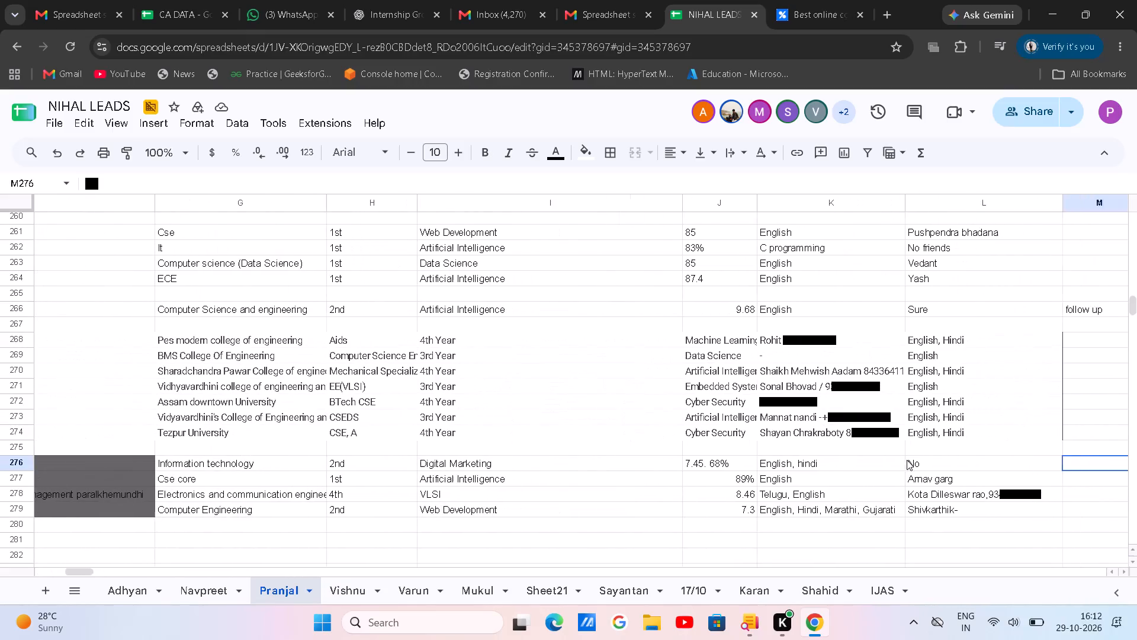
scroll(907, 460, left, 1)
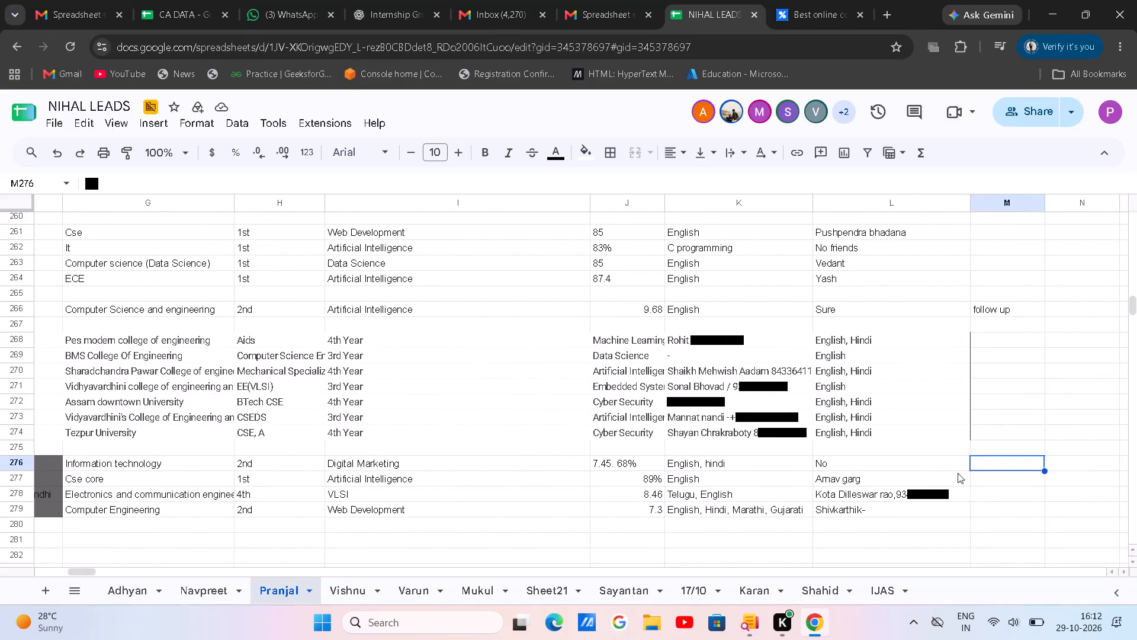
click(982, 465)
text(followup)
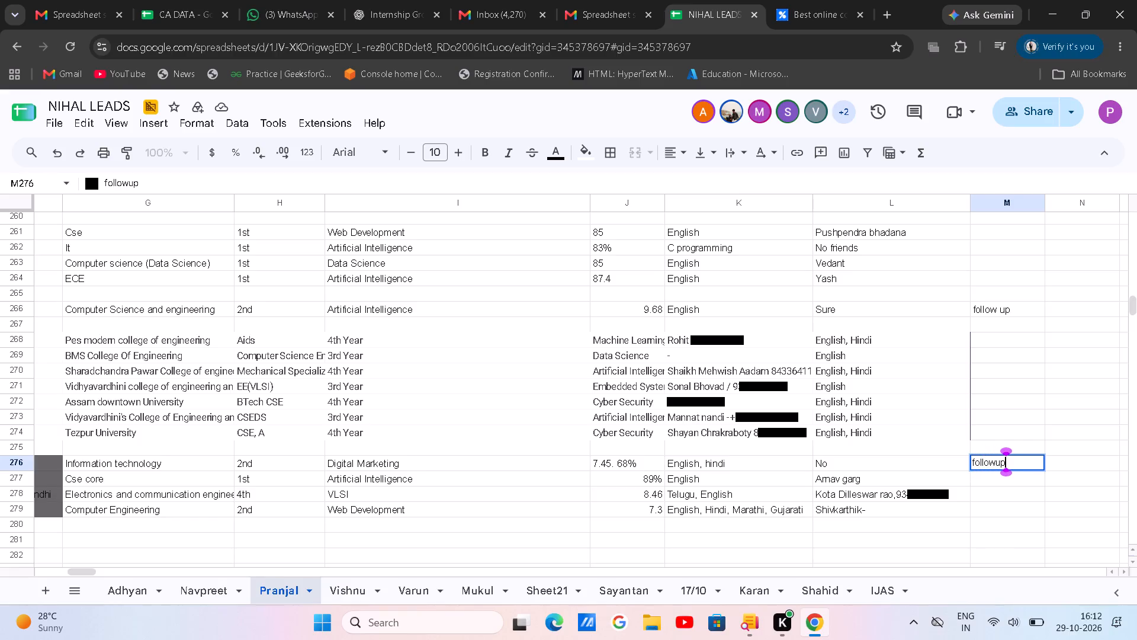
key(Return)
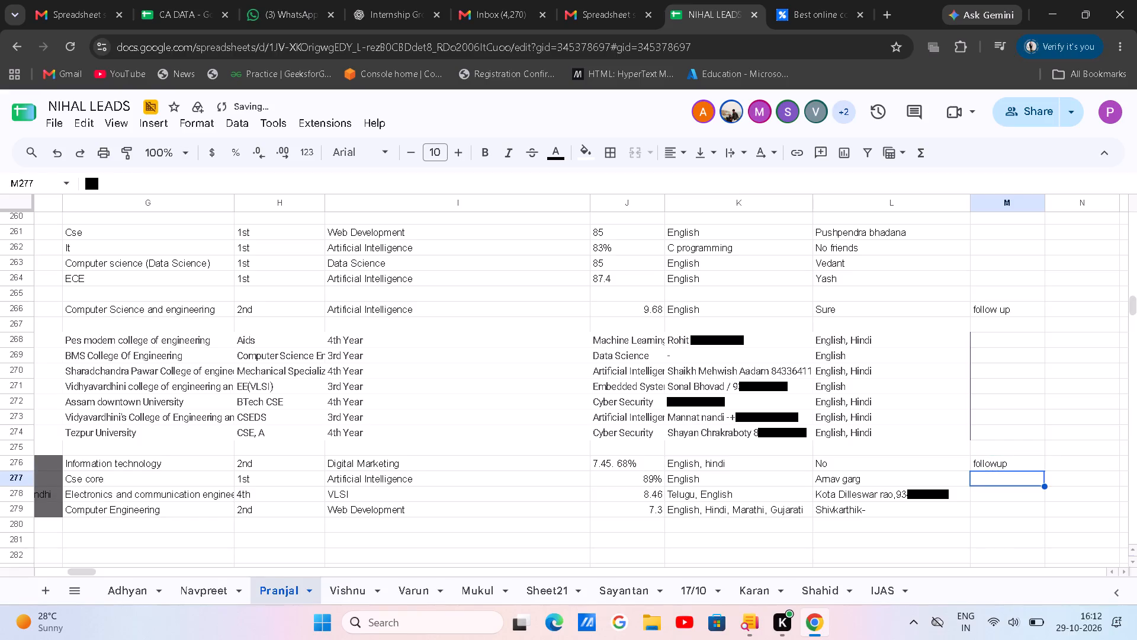
Replace the column M note of the row 276 lead with "followup 2".
click(696, 481)
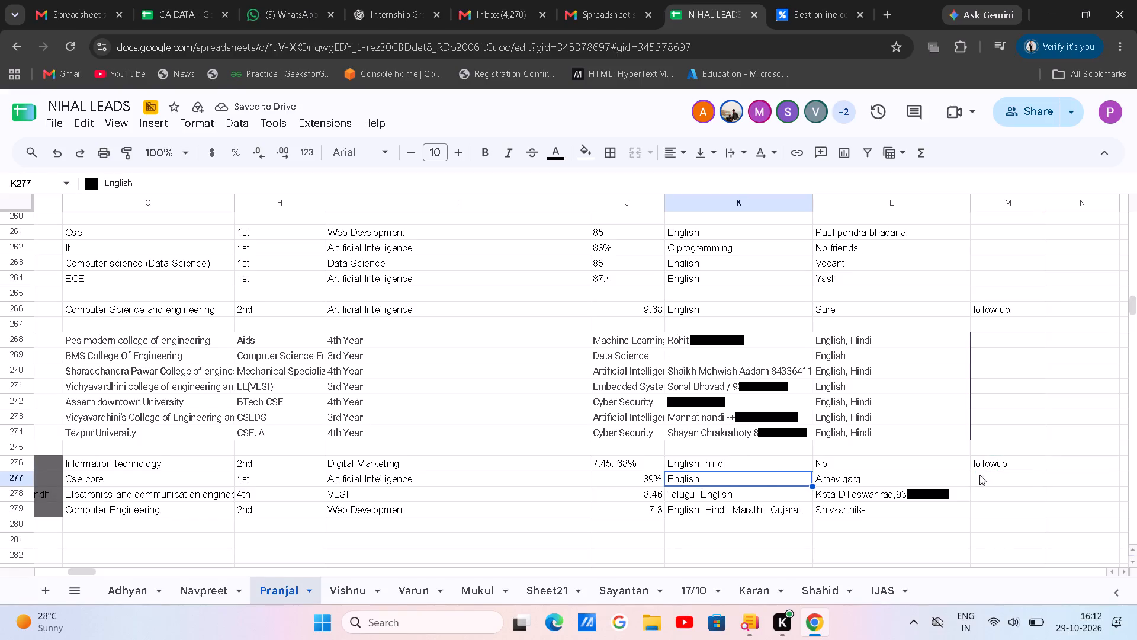
click(1017, 465)
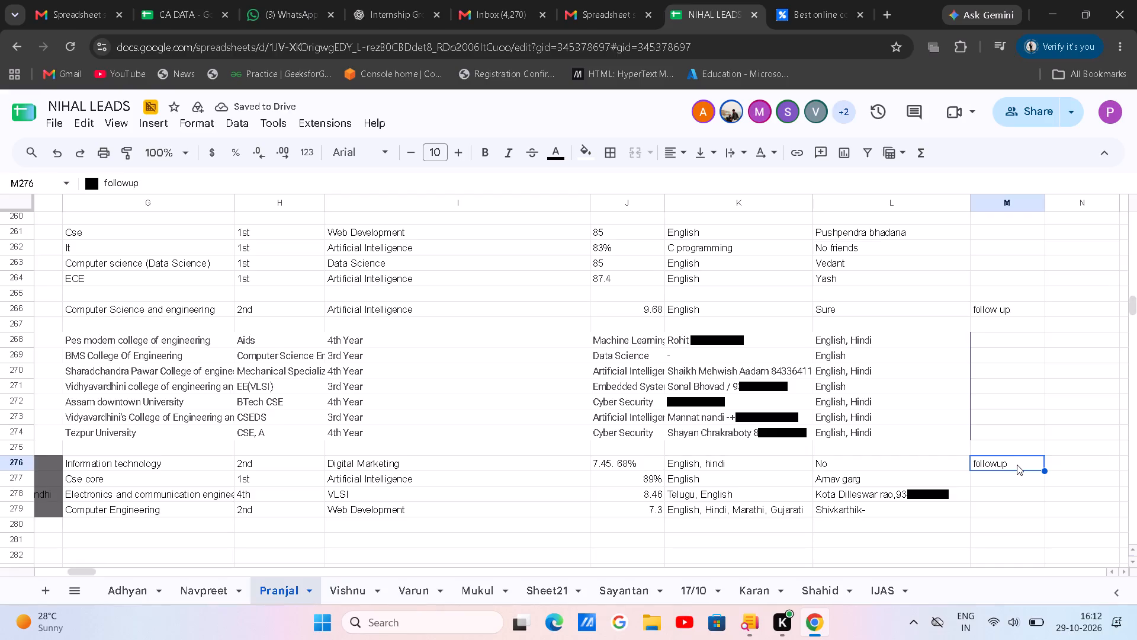
click(1014, 465)
key(space)
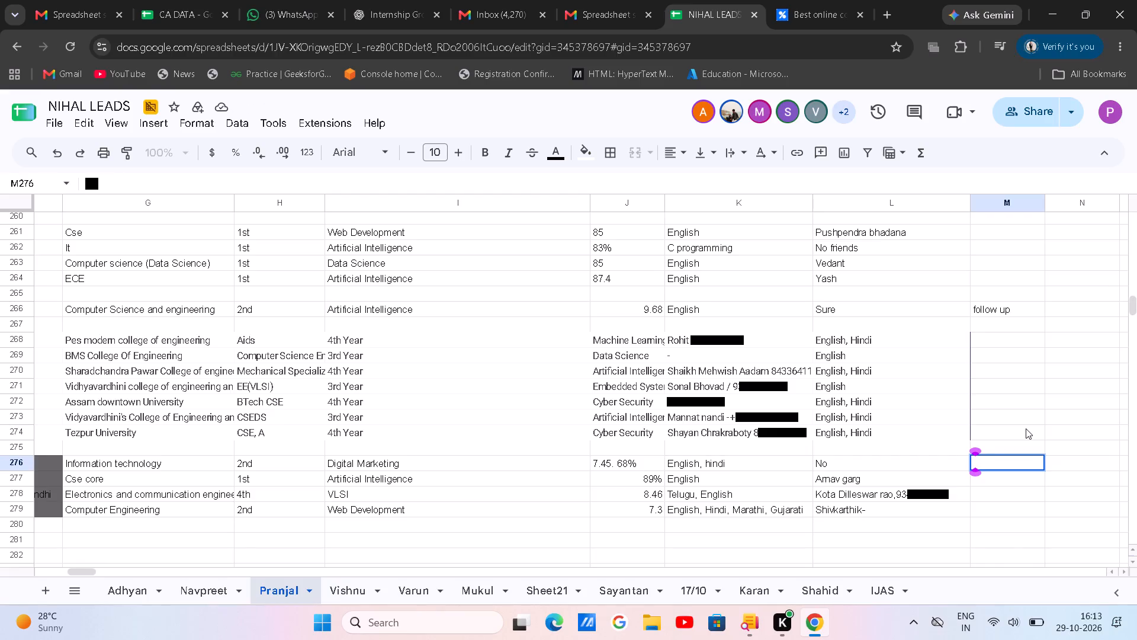
text(follow)
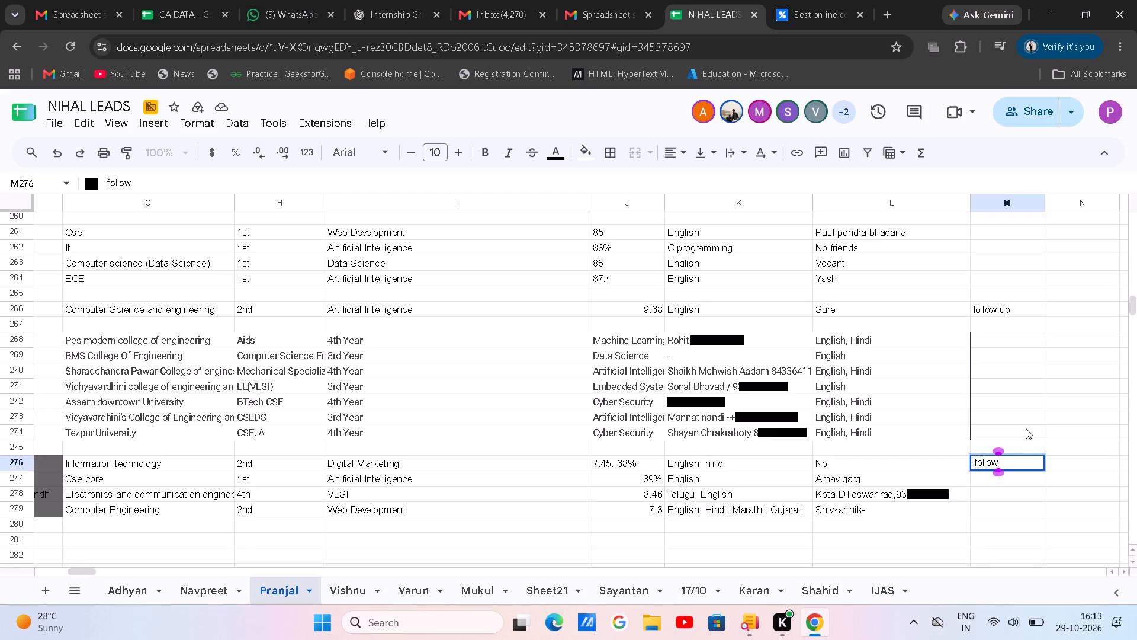
text(up 2)
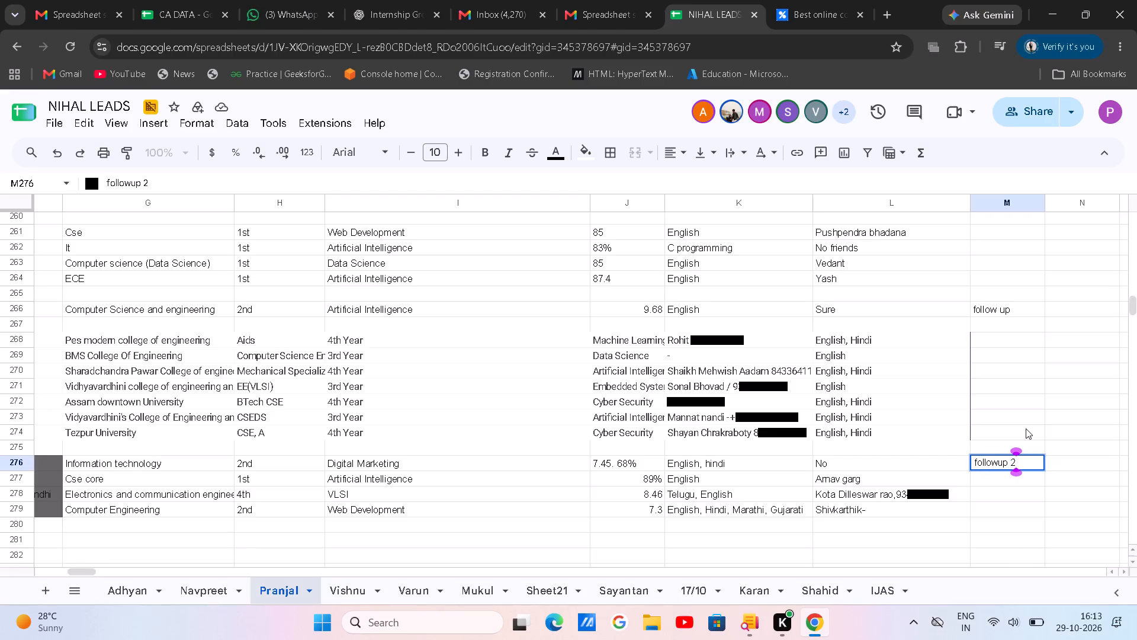
key(Return)
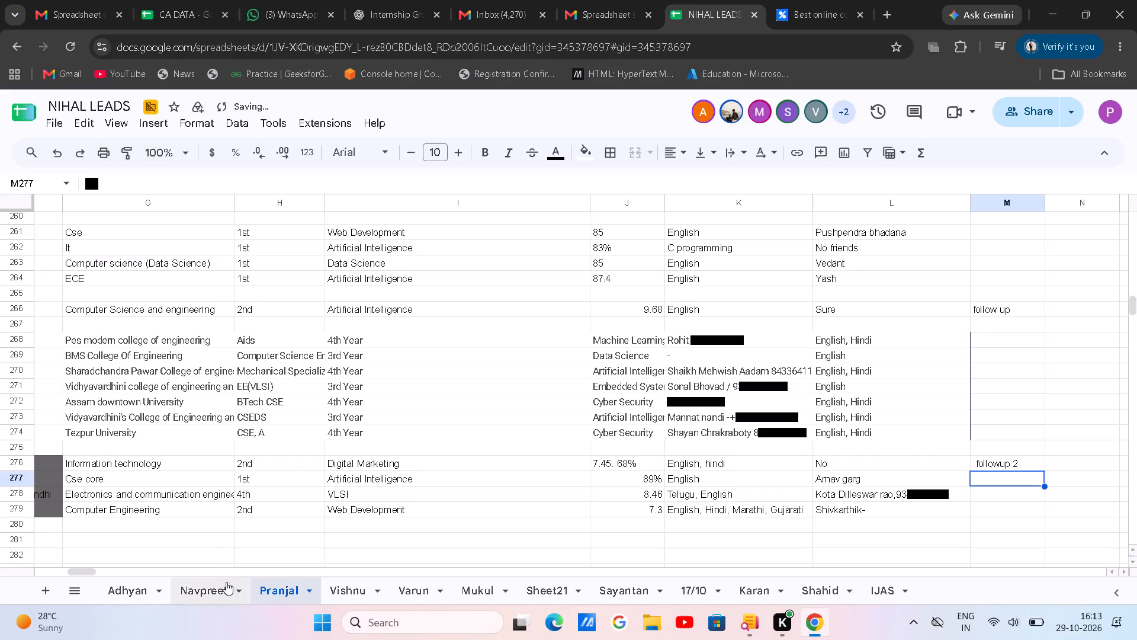
Examine the row 277 lead's name and contact details in columns B to D.
click(115, 482)
scroll(115, 482, right, 12)
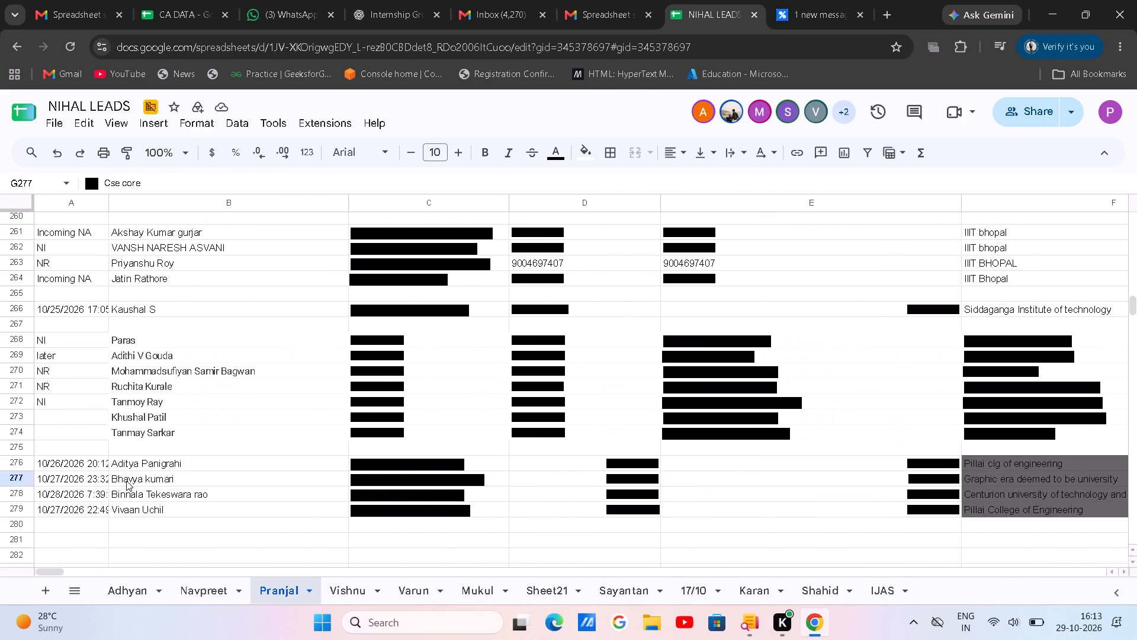
click(127, 482)
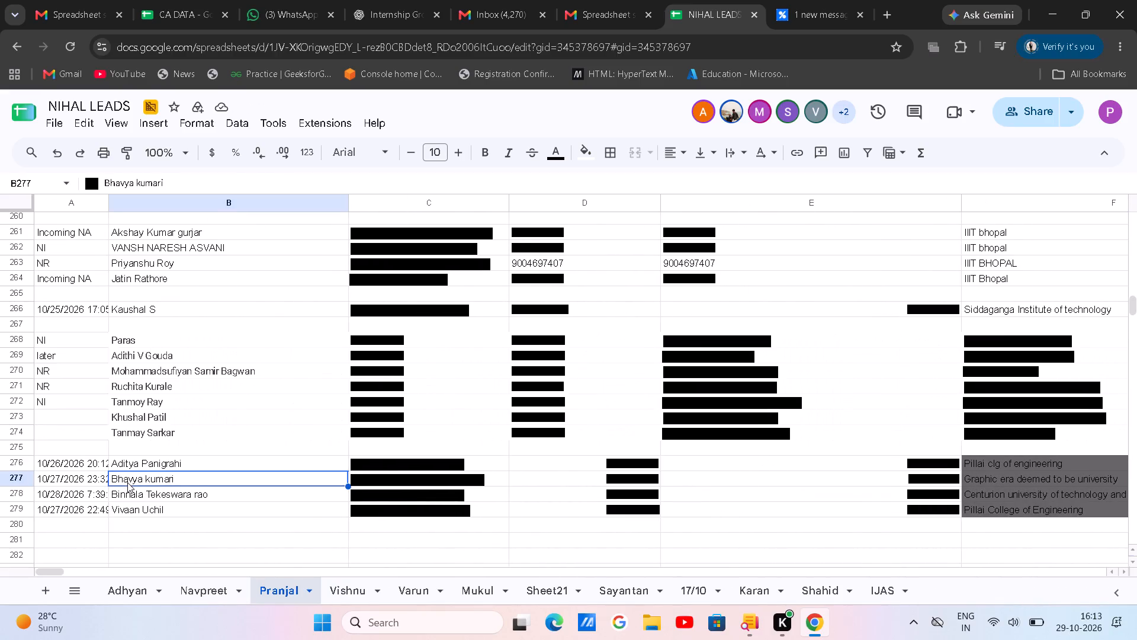
click(612, 481)
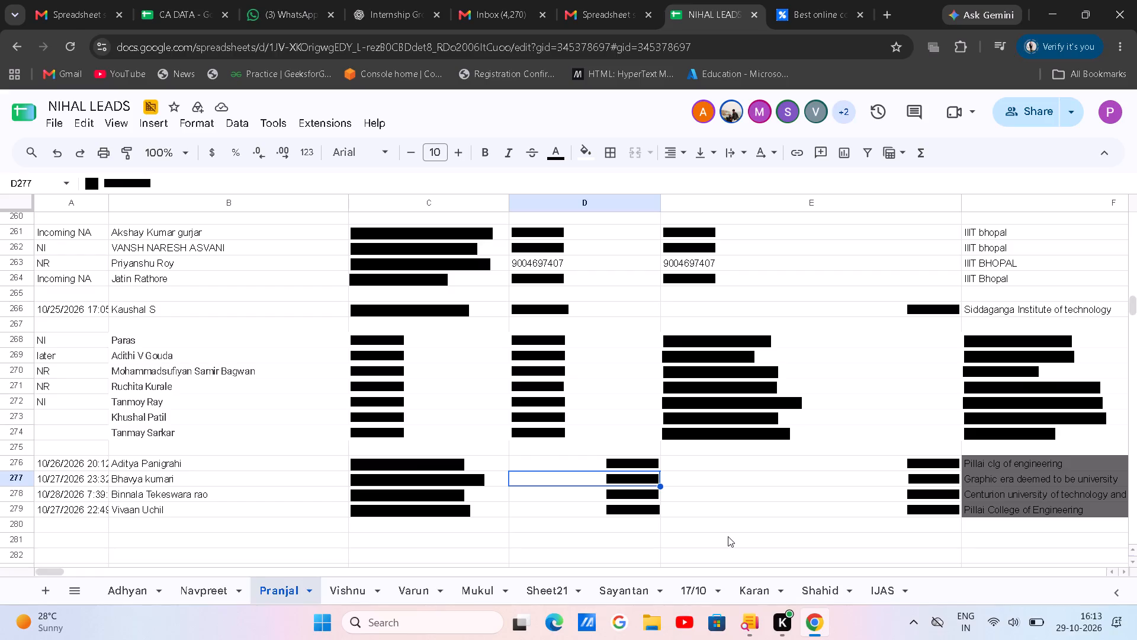
scroll(728, 536, right, 1)
click(404, 478)
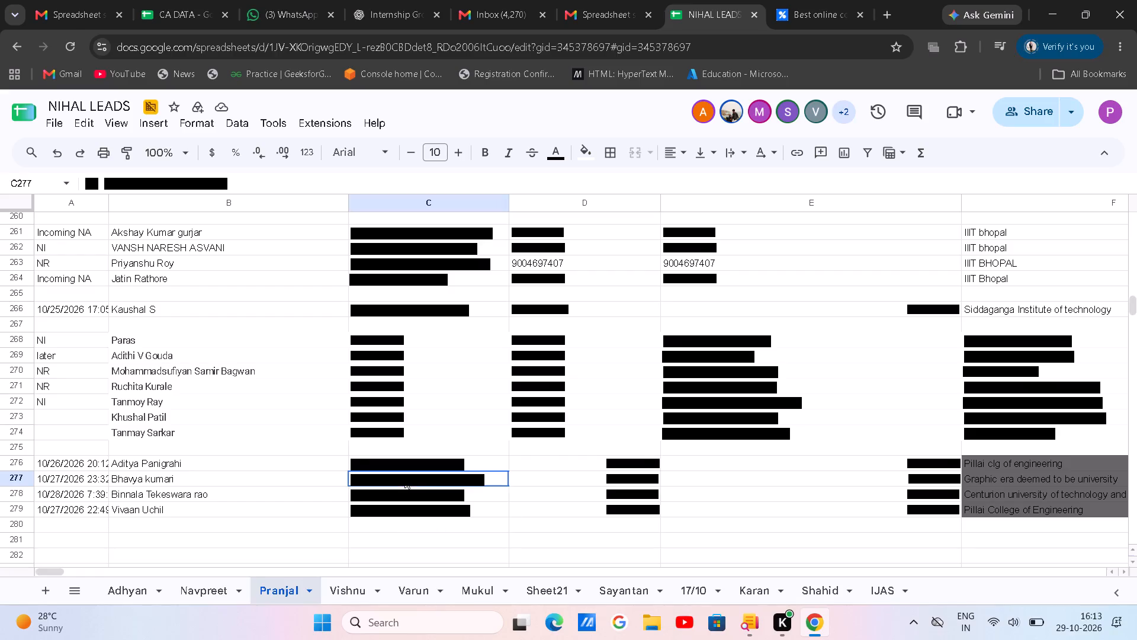
click(643, 484)
Review the row 277 lead's college, branch, year, course interest, marks, languages and remaining columns.
scroll(643, 484, left, 2)
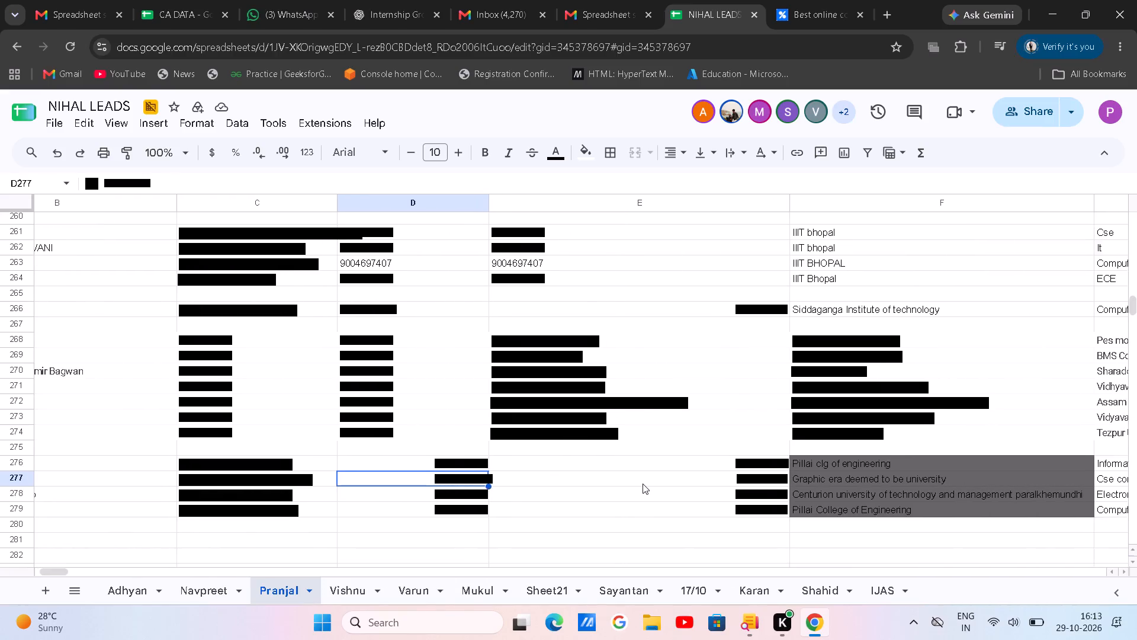
scroll(643, 484, left, 5)
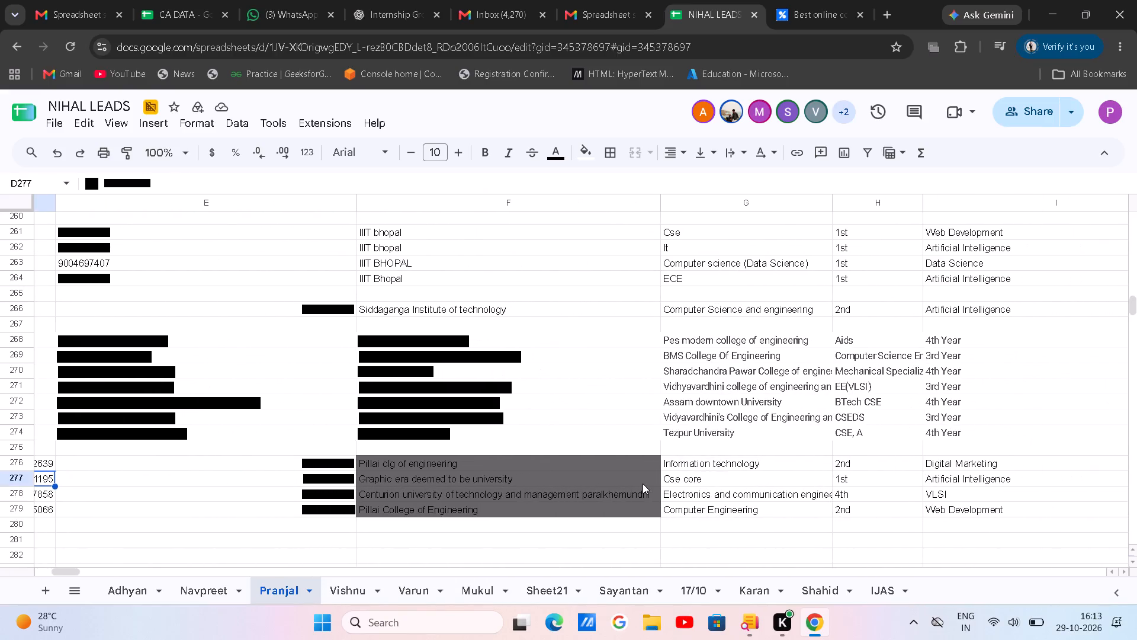
scroll(643, 484, left, 4)
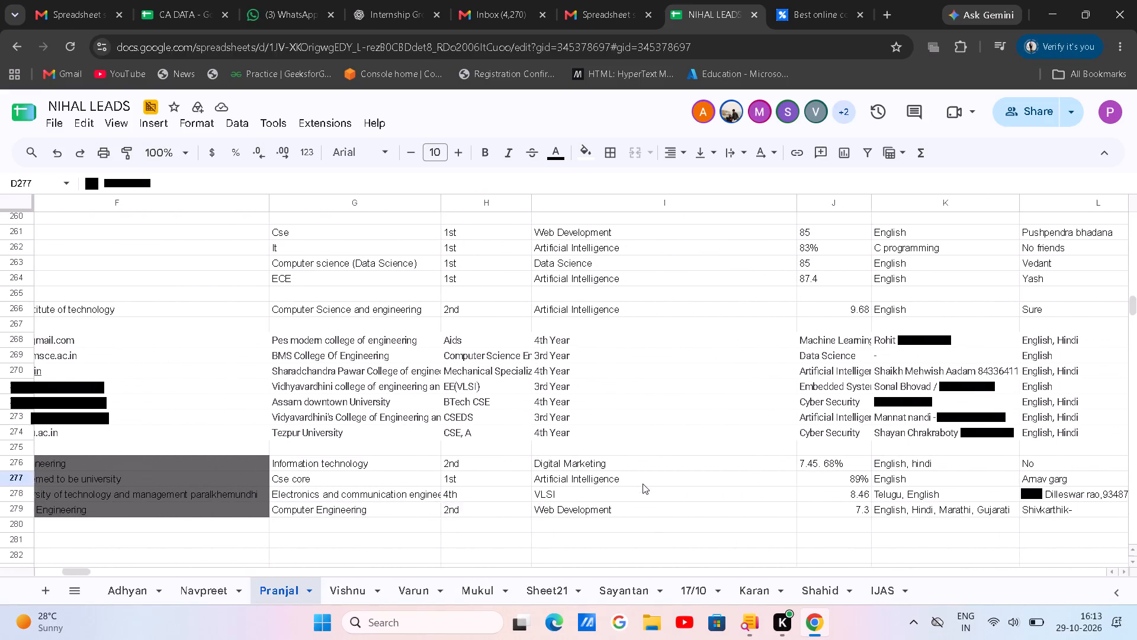
scroll(643, 484, left, 3)
scroll(643, 484, up, 1)
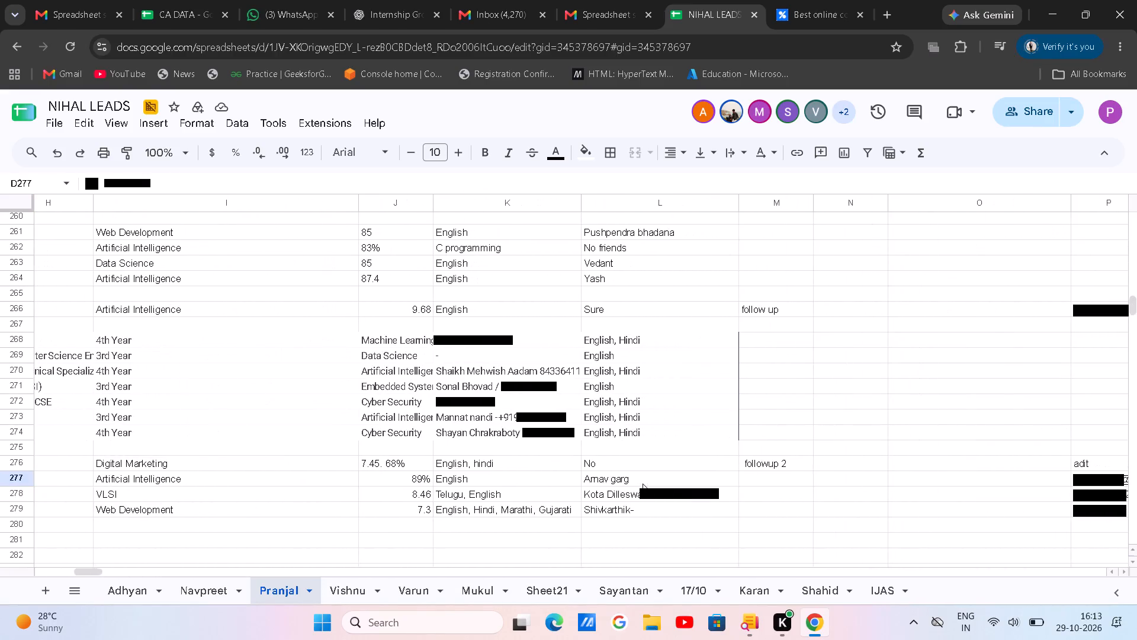
scroll(643, 484, up, 1)
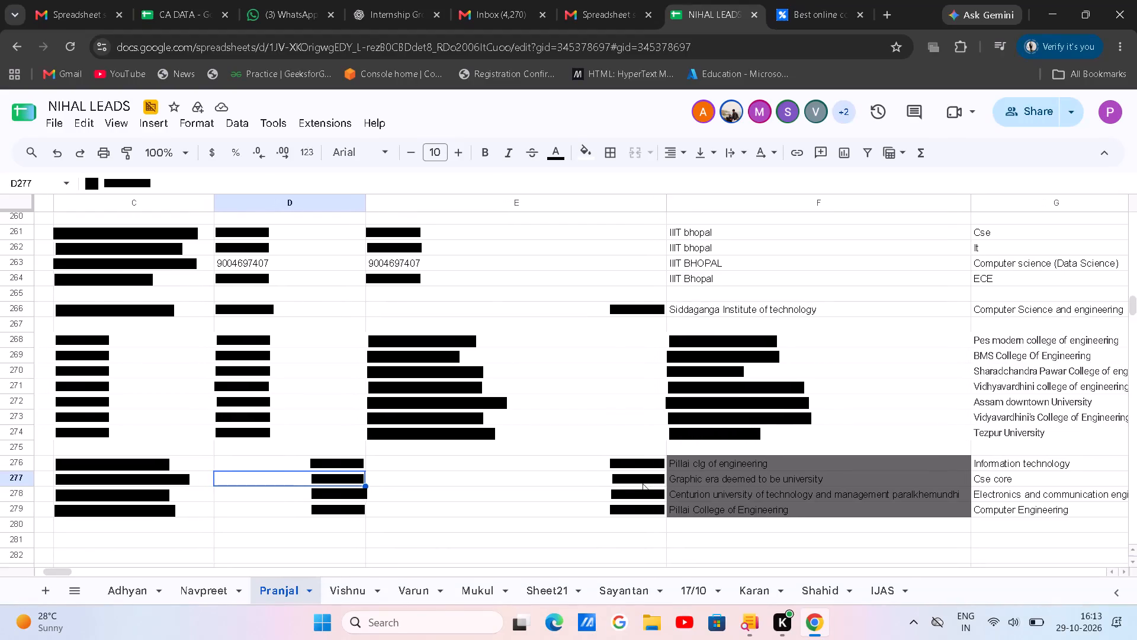
Recheck the row 277 lead's name and contact details in columns B to D.
scroll(643, 484, right, 7)
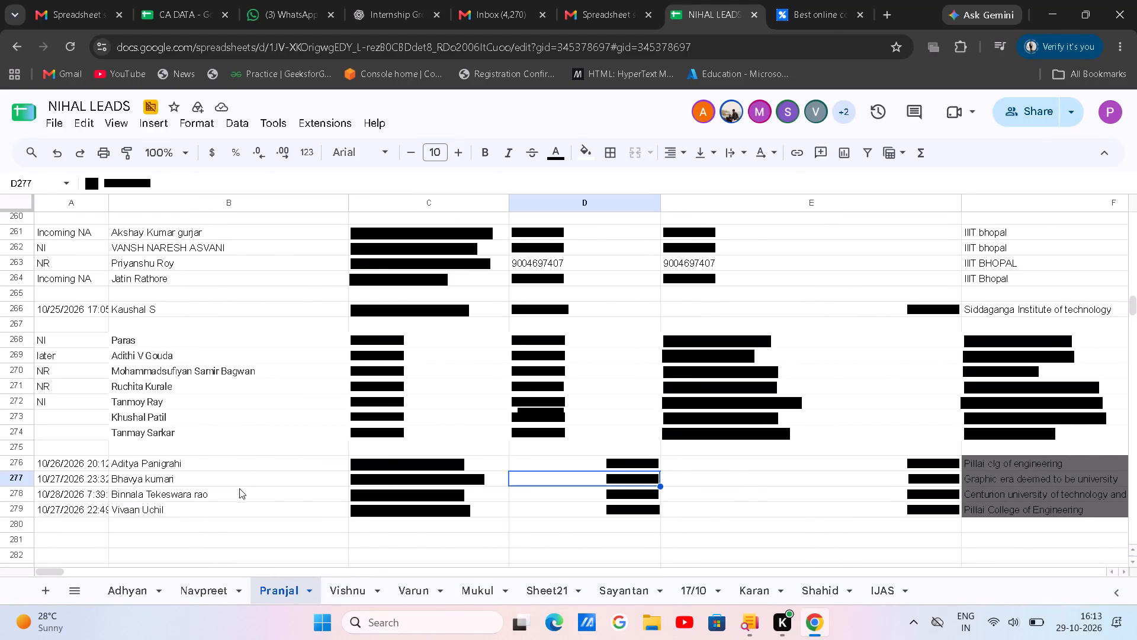
click(221, 485)
click(434, 477)
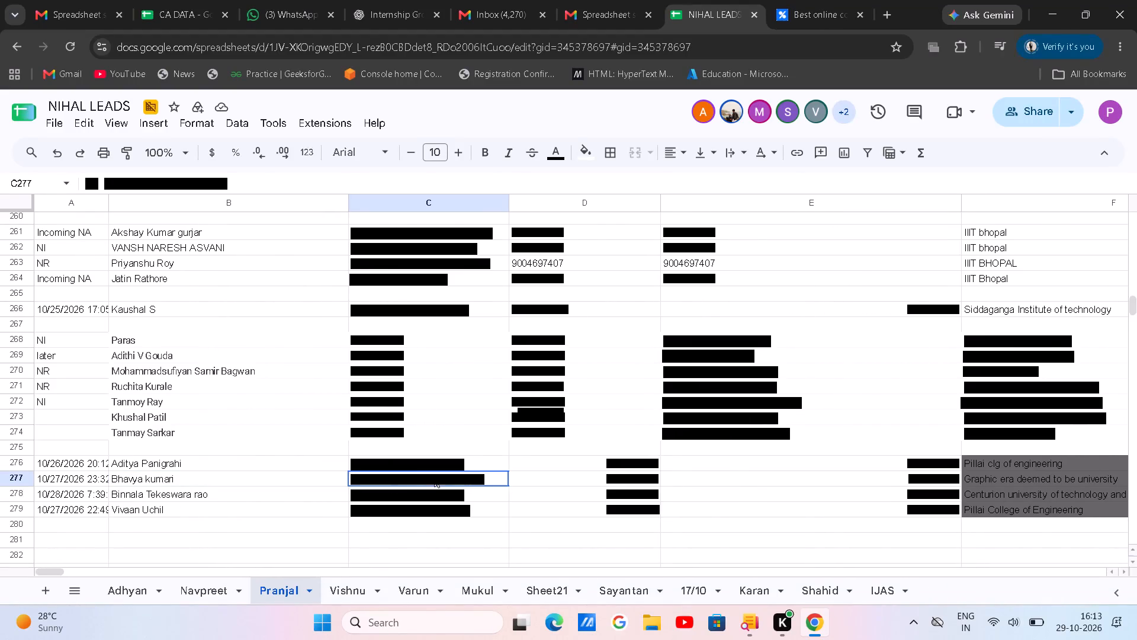
click(637, 483)
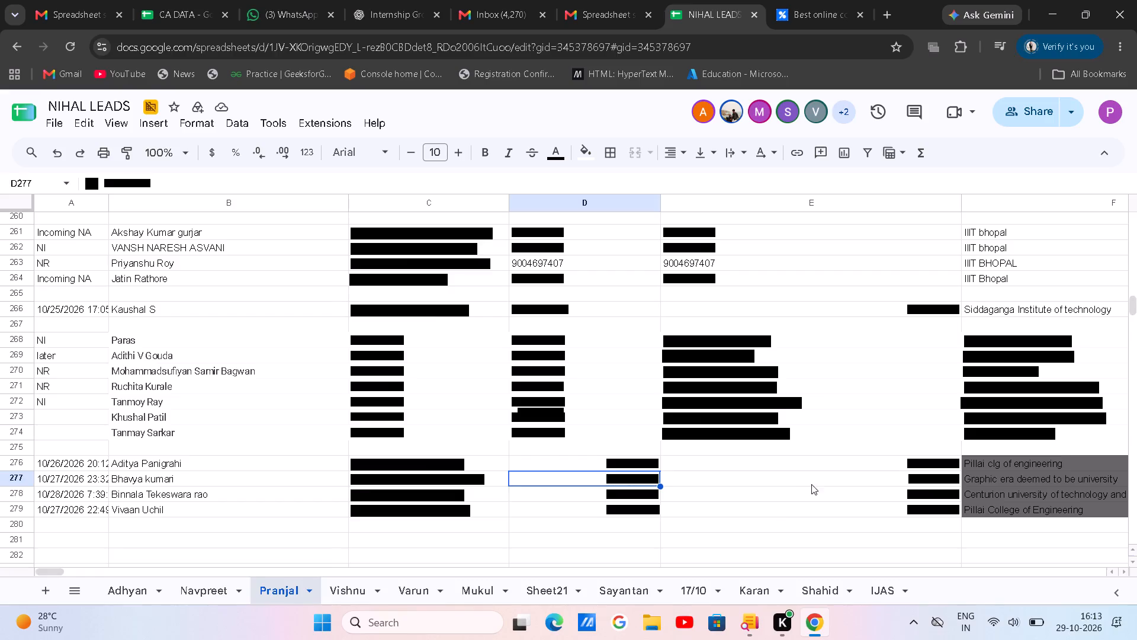
Enter "busy" as the column M note for the row 277 lead.
click(812, 482)
scroll(812, 482, left, 2)
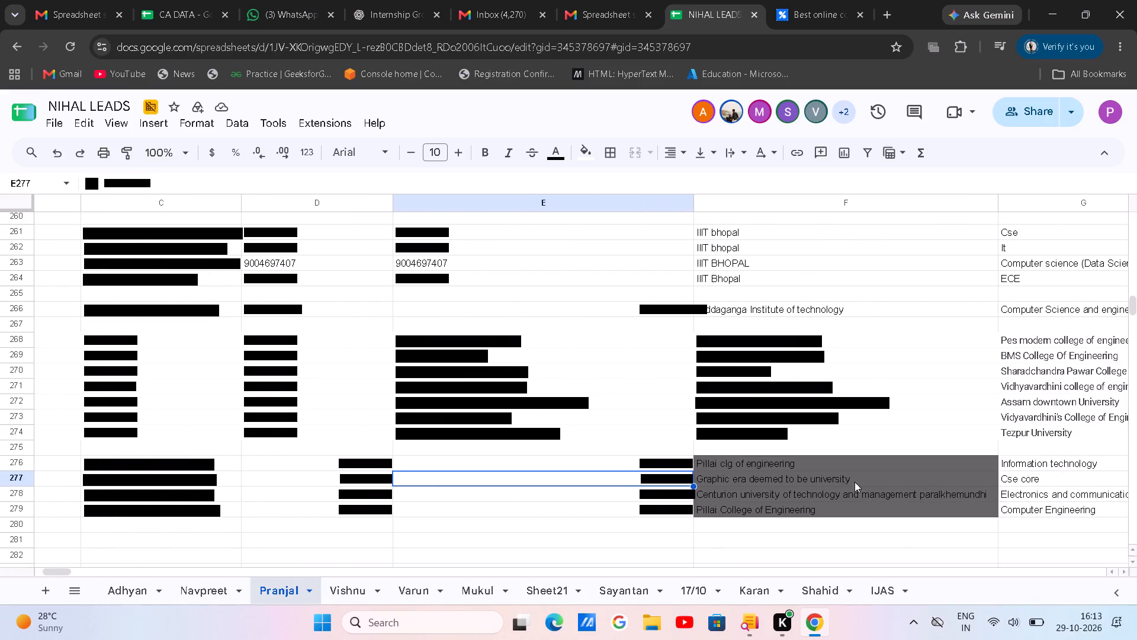
scroll(922, 483, left, 8)
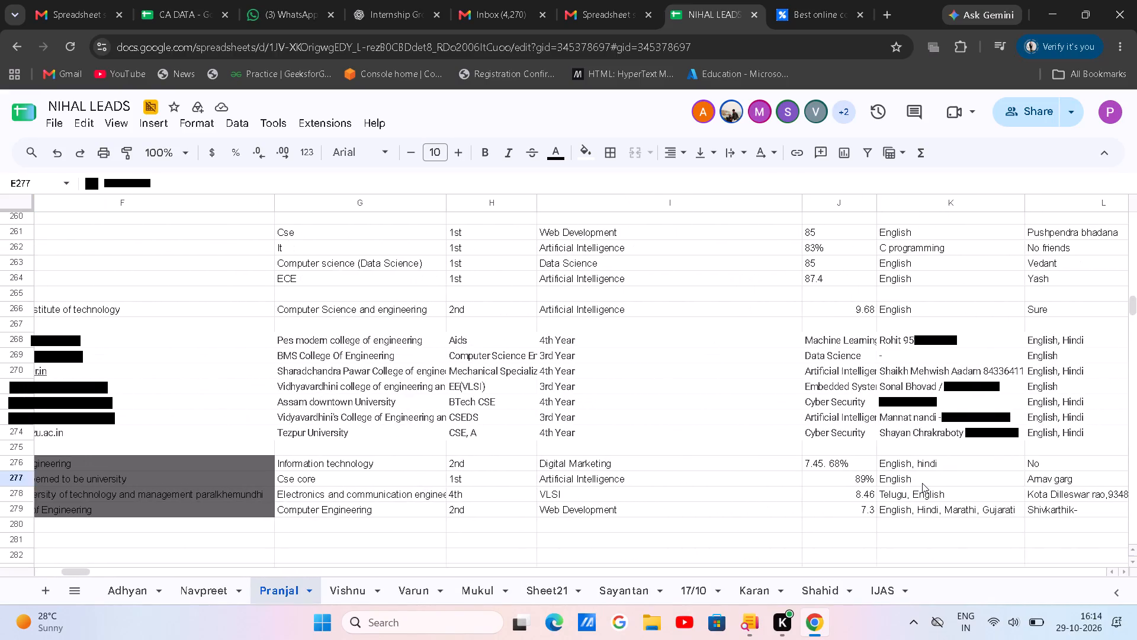
scroll(922, 483, left, 2)
scroll(922, 483, down, 1)
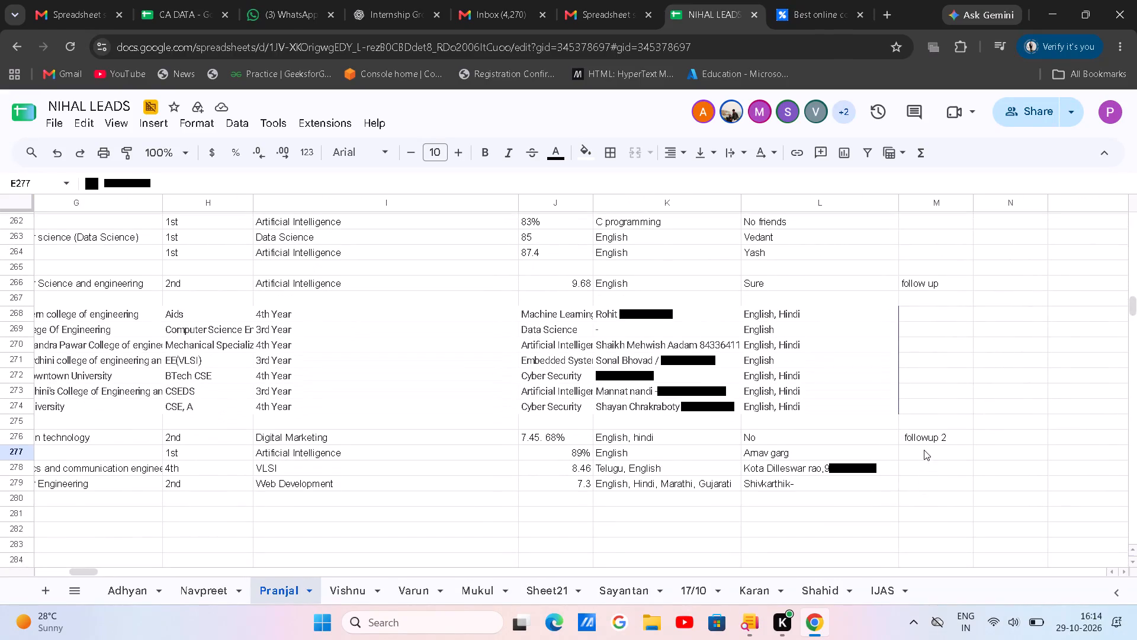
click(924, 450)
text(busy)
key(Return)
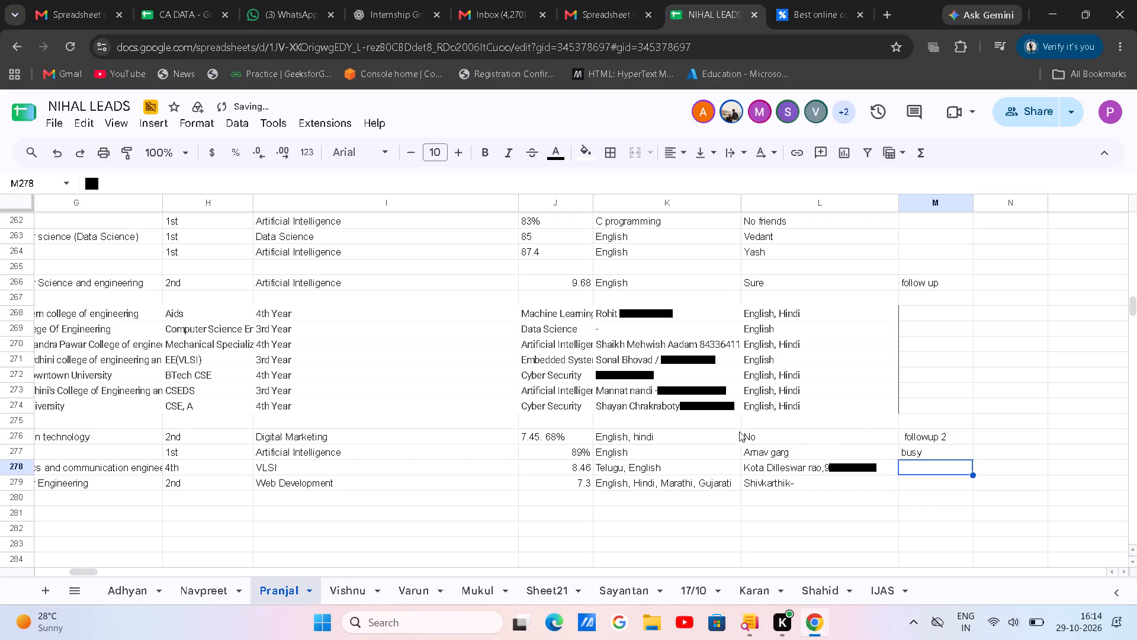
Review the row 278 lead's details from the column L reference back through marks, course interest, branch and college to the name and contacts.
click(773, 471)
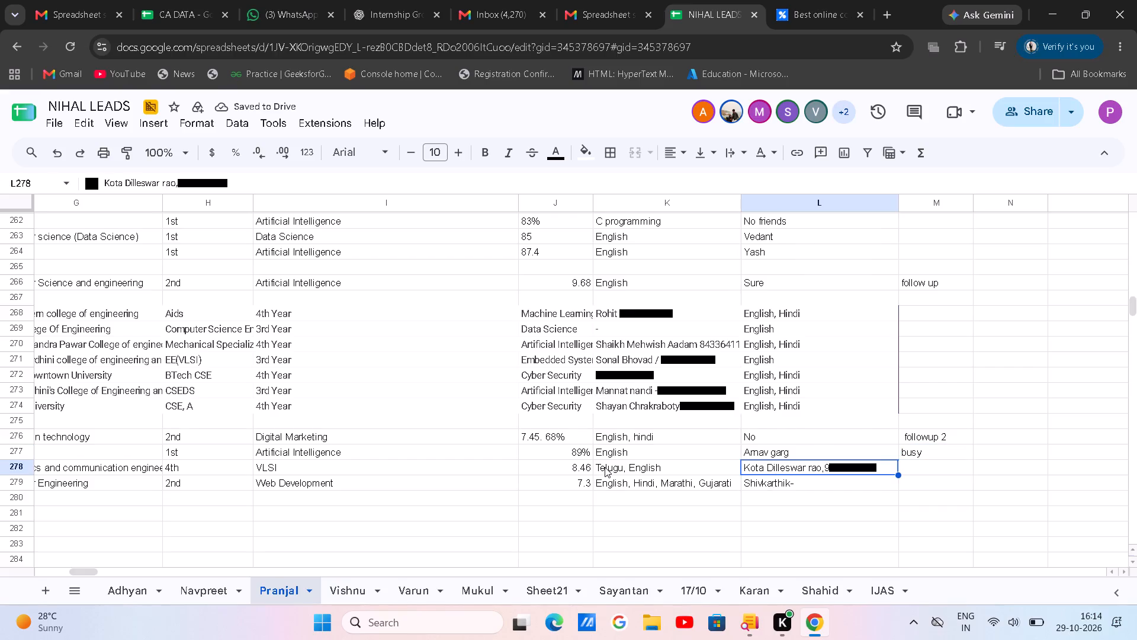
click(605, 467)
click(548, 465)
scroll(548, 465, right, 2)
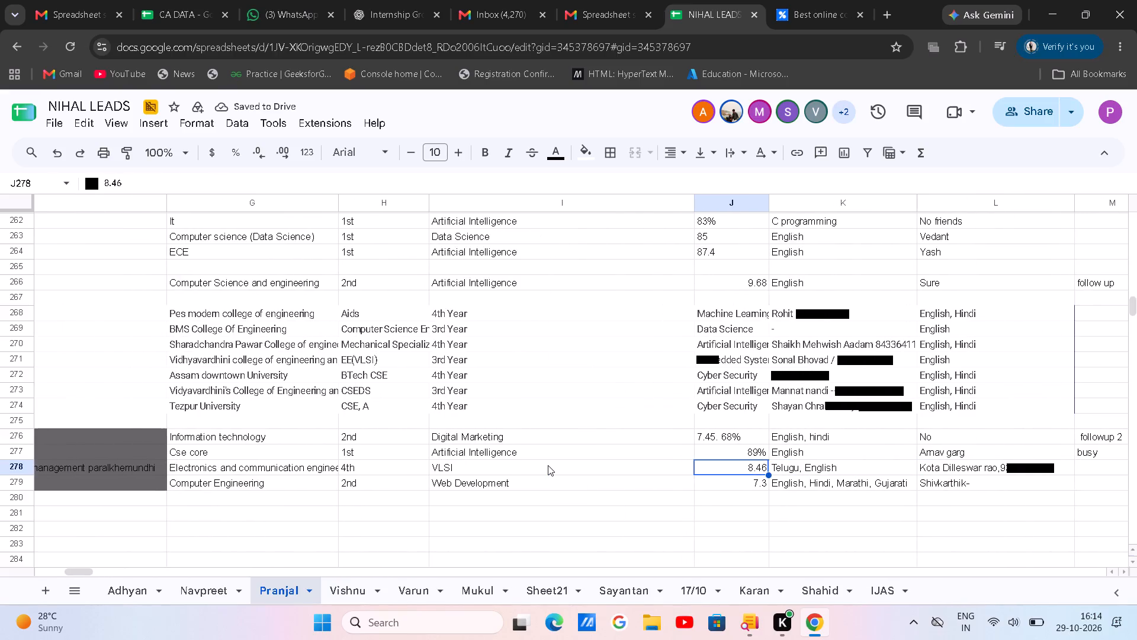
scroll(548, 465, right, 1)
click(435, 468)
scroll(435, 468, right, 2)
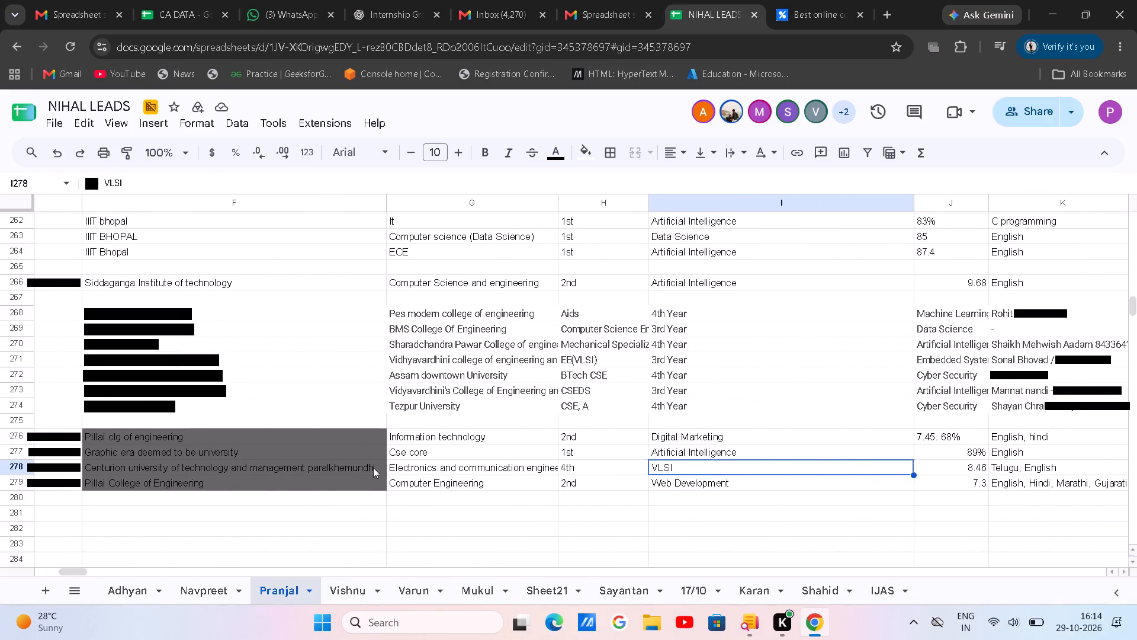
click(422, 463)
scroll(422, 463, right, 2)
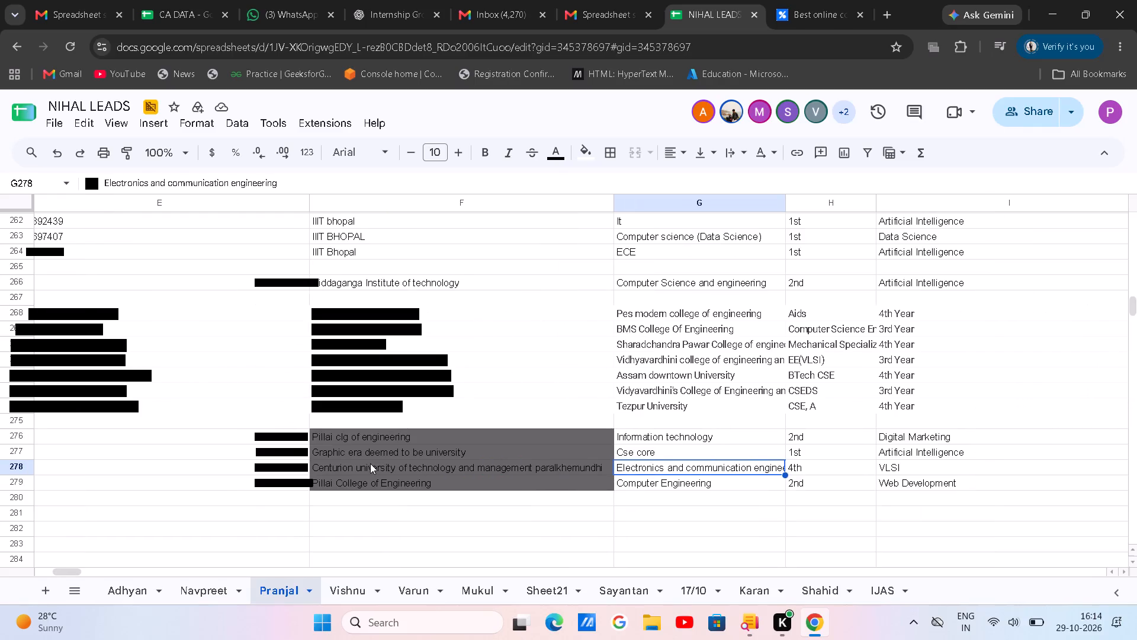
click(370, 463)
click(229, 476)
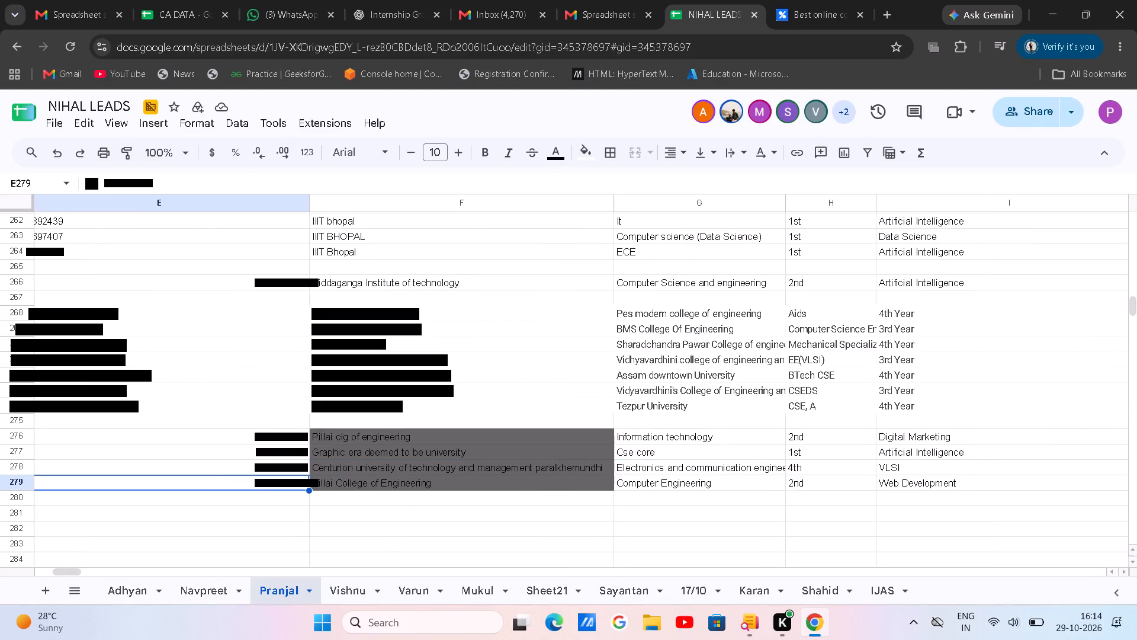
click(211, 472)
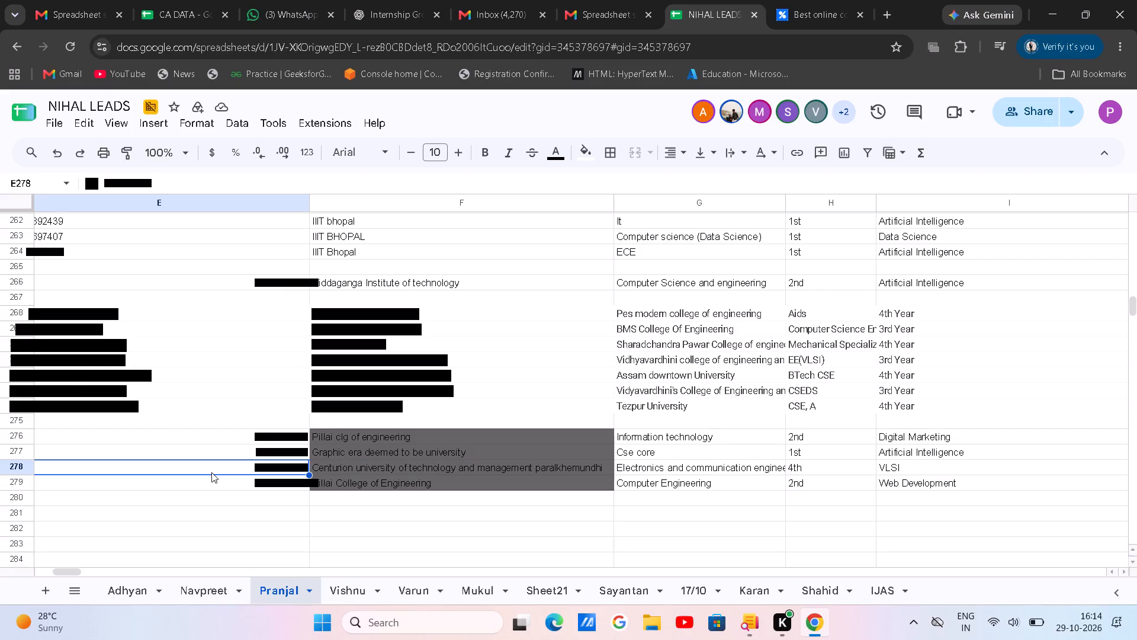
scroll(211, 472, right, 3)
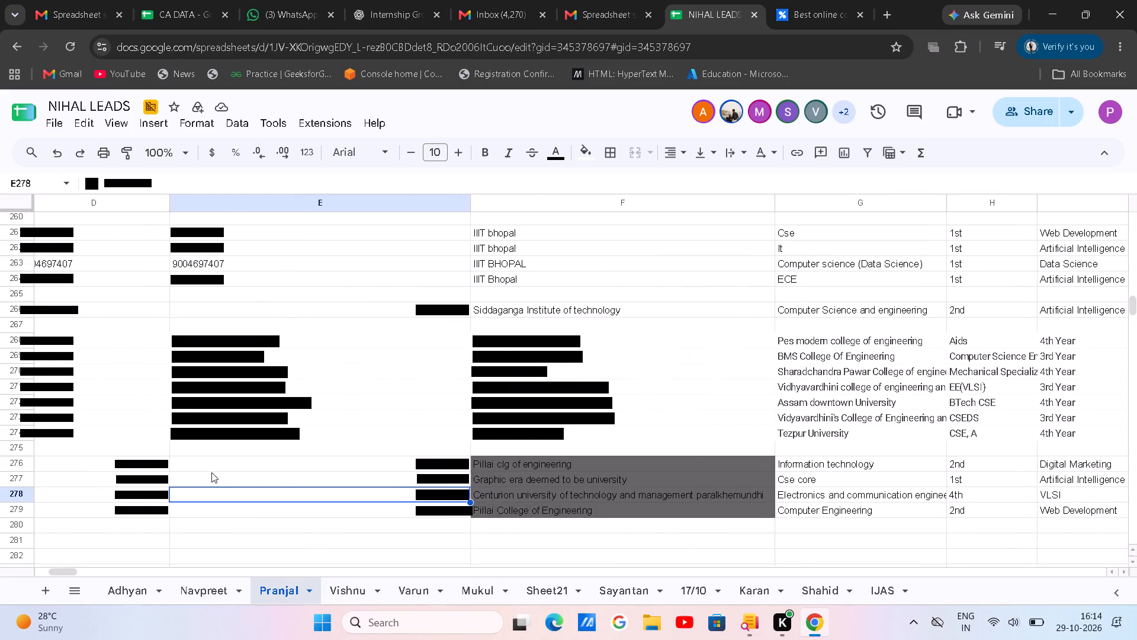
scroll(211, 472, right, 4)
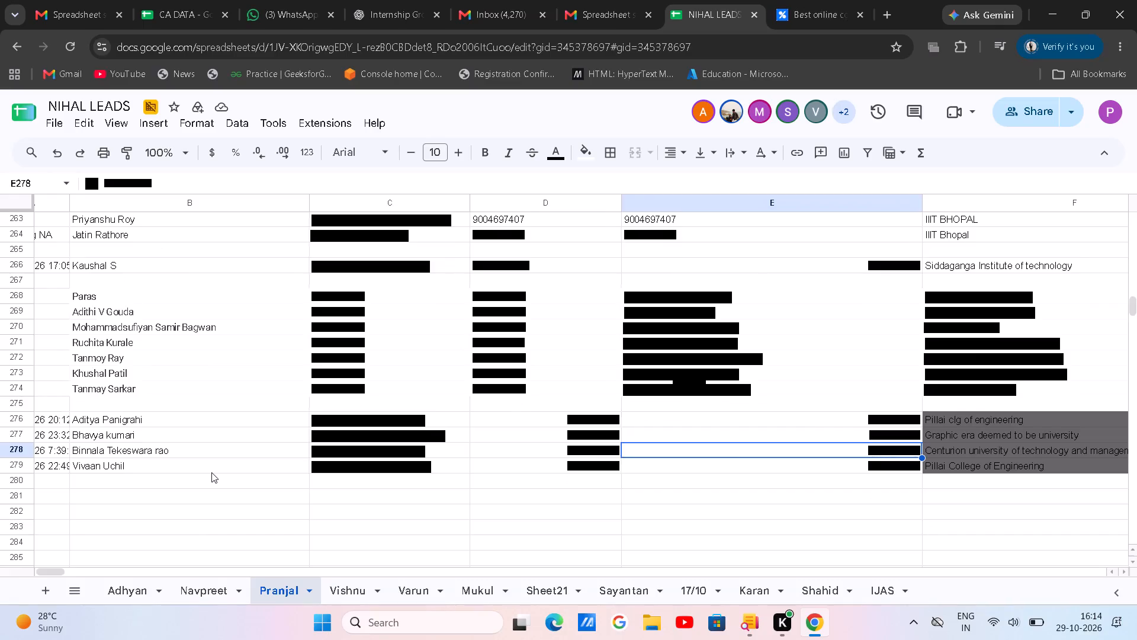
Recheck the row 278 lead's college, branch, year, course interest and remaining columns against the name and contact details.
scroll(211, 472, left, 10)
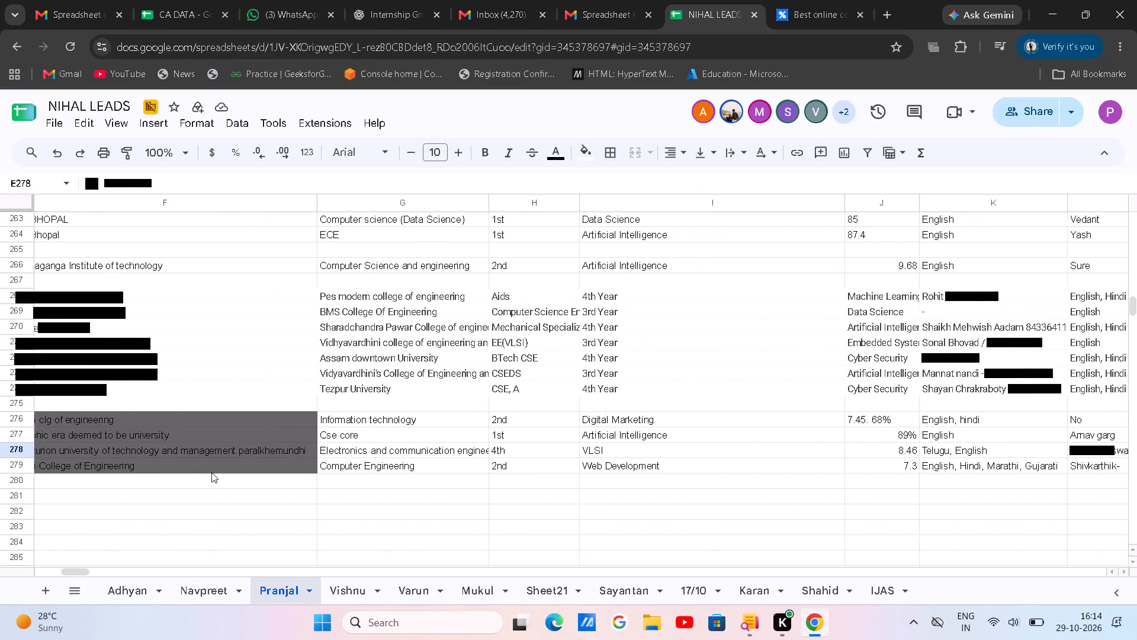
scroll(211, 472, left, 4)
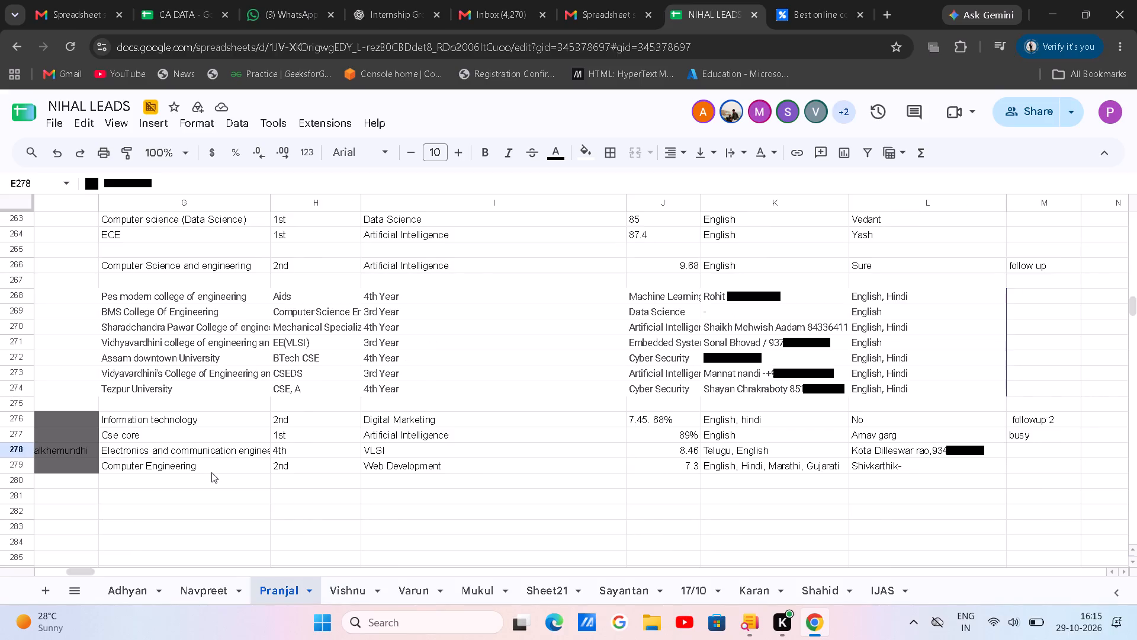
scroll(211, 472, right, 9)
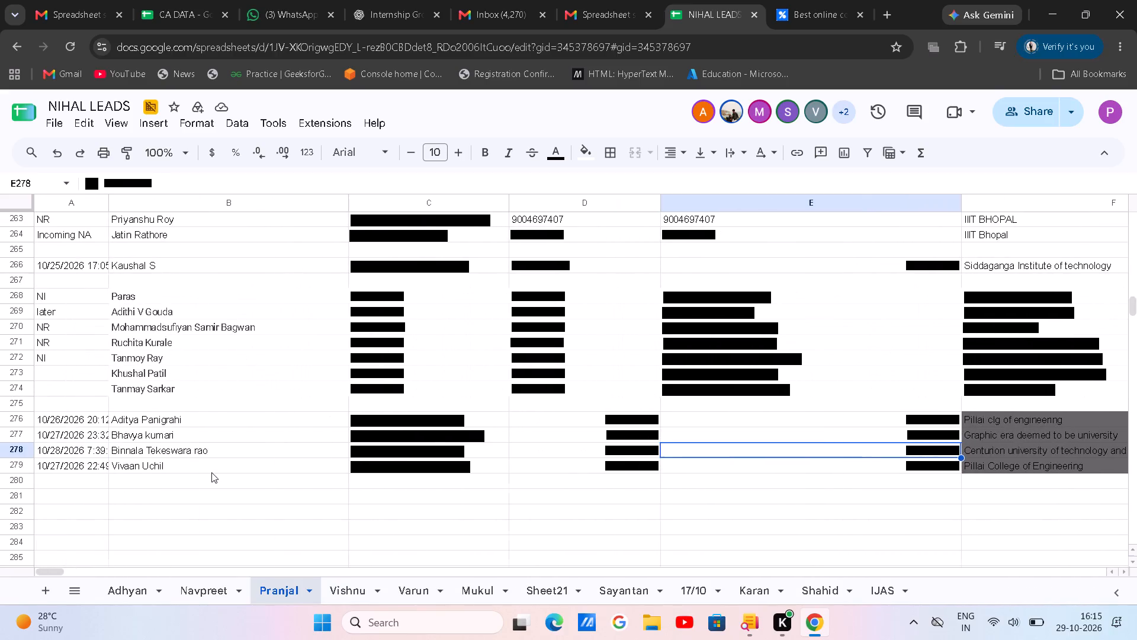
scroll(211, 472, right, 2)
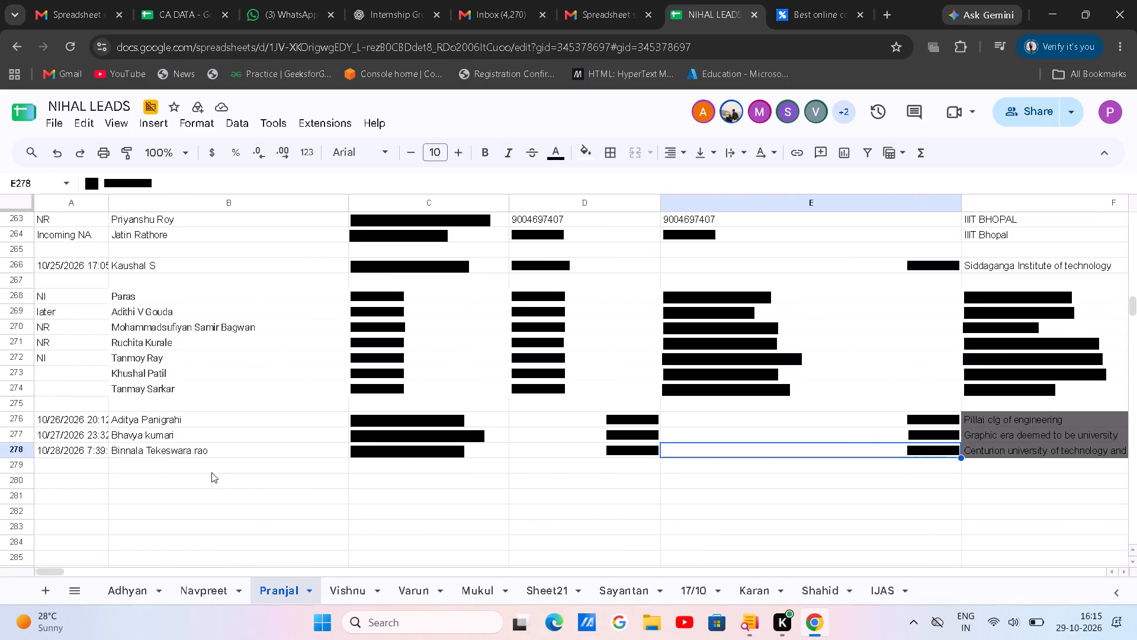
scroll(211, 472, right, 6)
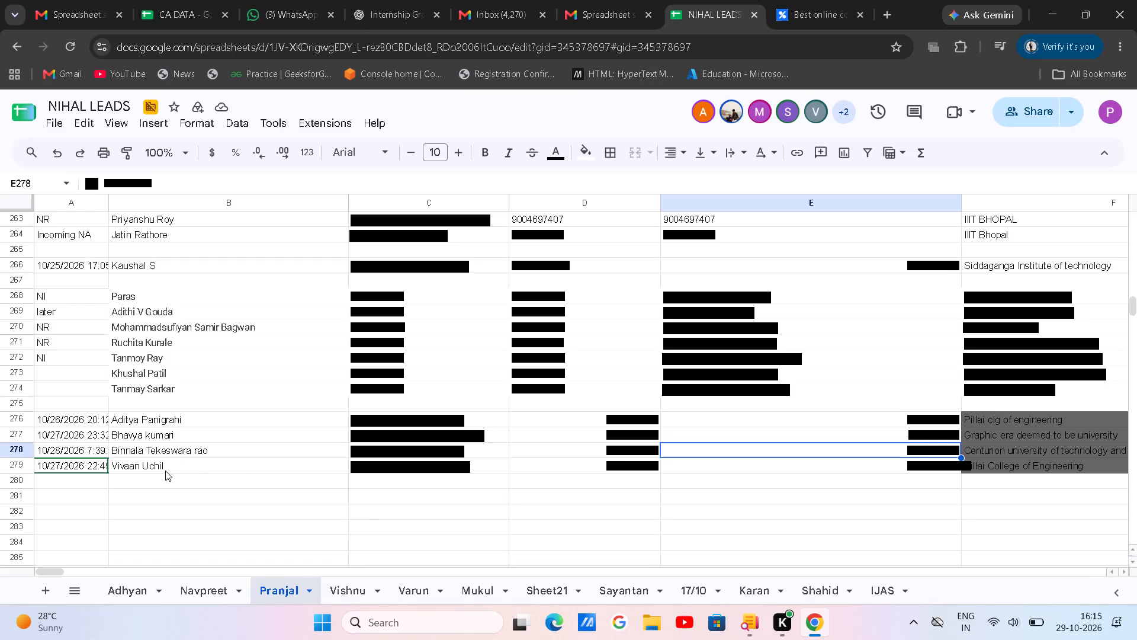
scroll(165, 471, right, 2)
scroll(165, 471, left, 1)
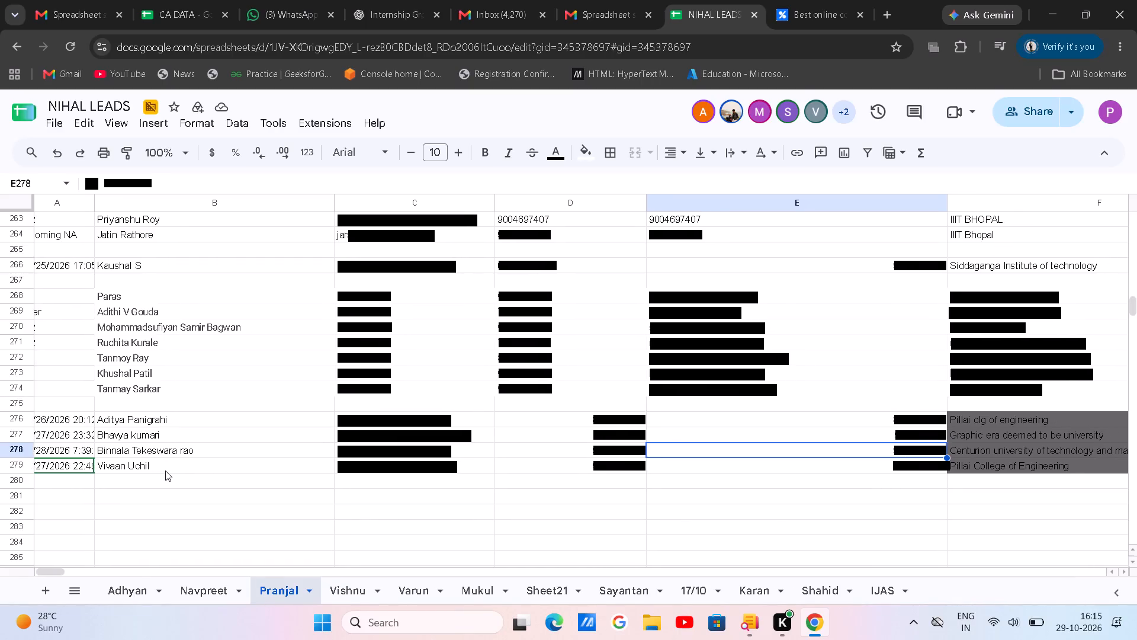
scroll(165, 471, right, 1)
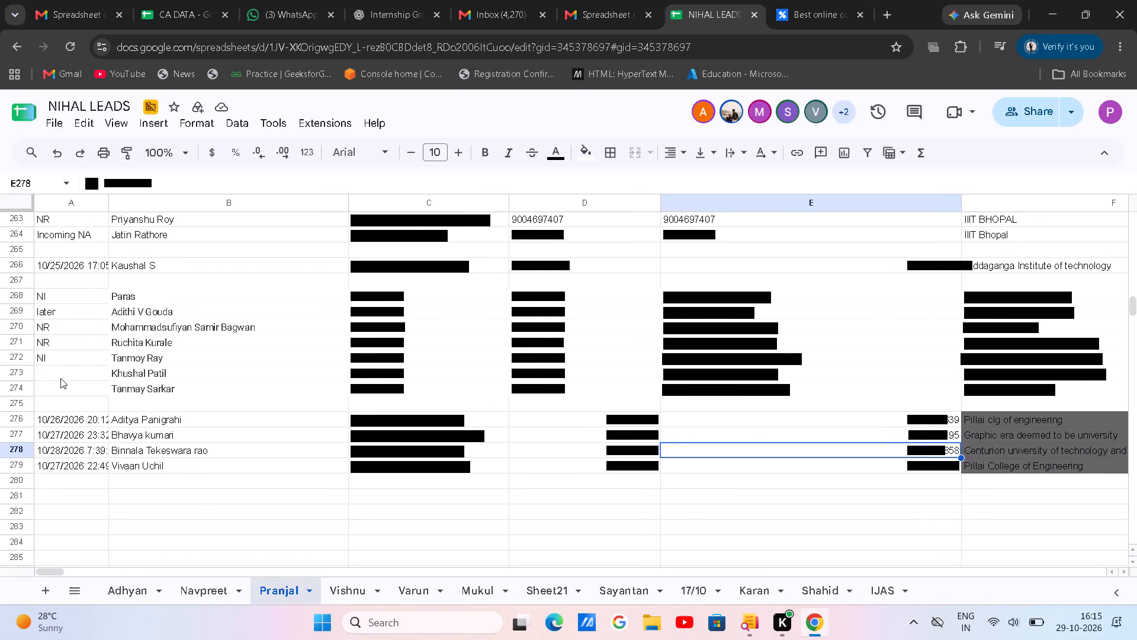
Examine the row 273 lead's status cell, contact number and academic details across the columns.
click(59, 379)
click(49, 377)
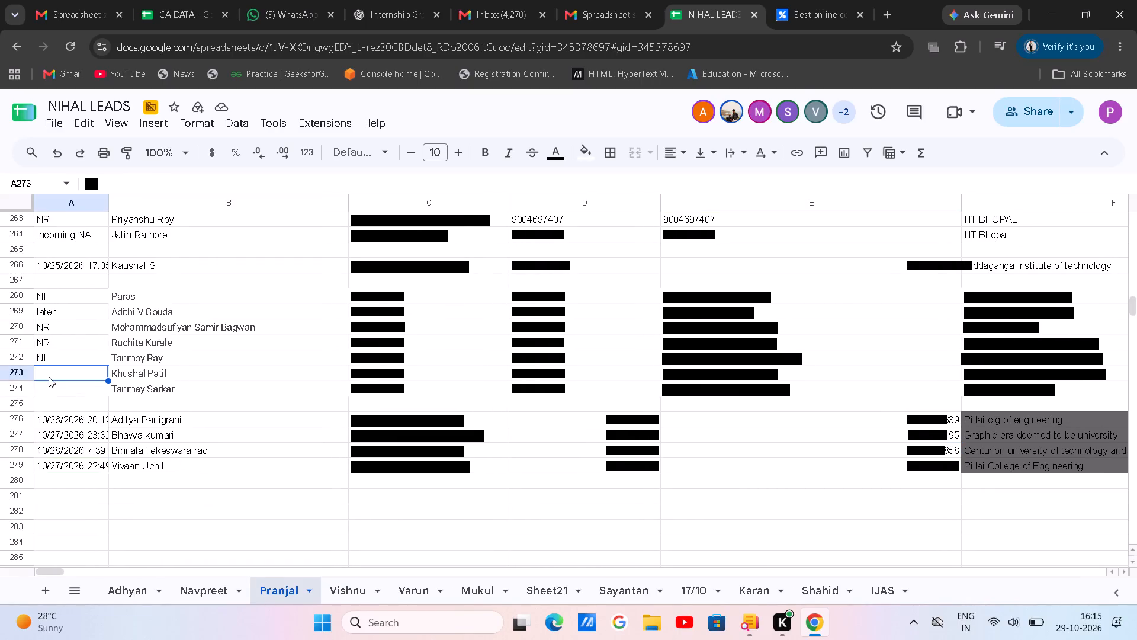
click(49, 377)
scroll(727, 420, left, 6)
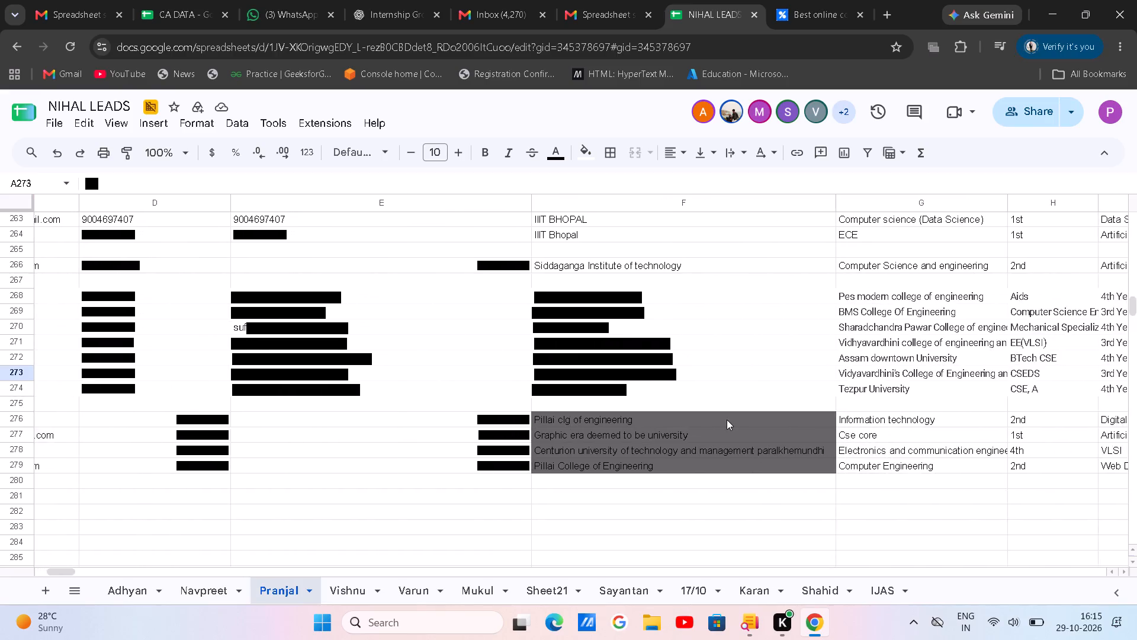
scroll(727, 420, left, 6)
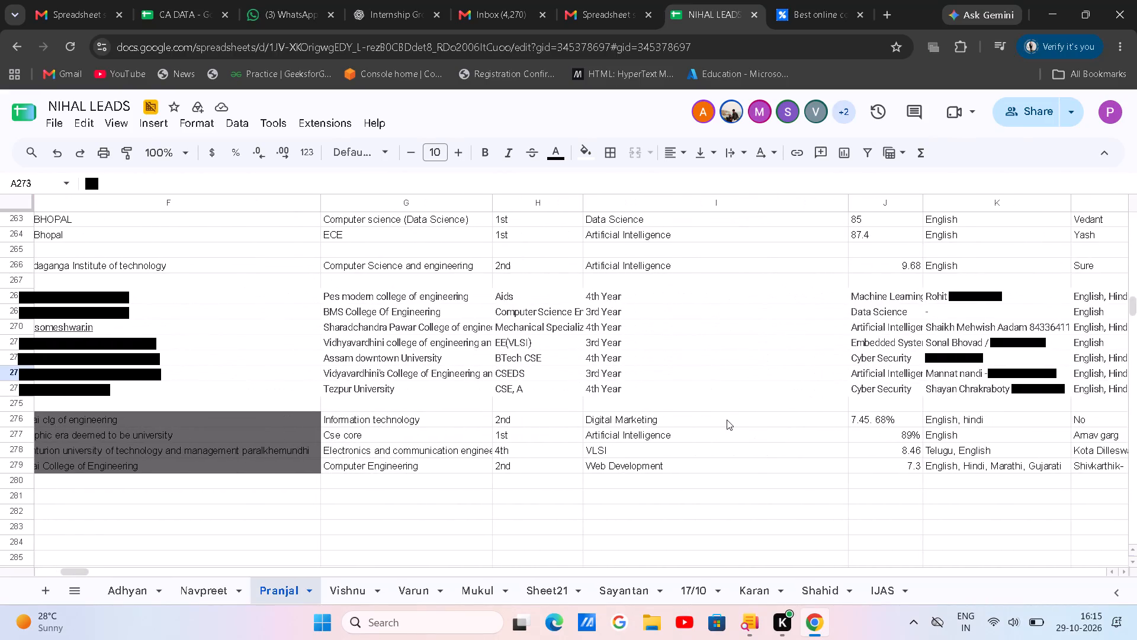
scroll(727, 420, left, 2)
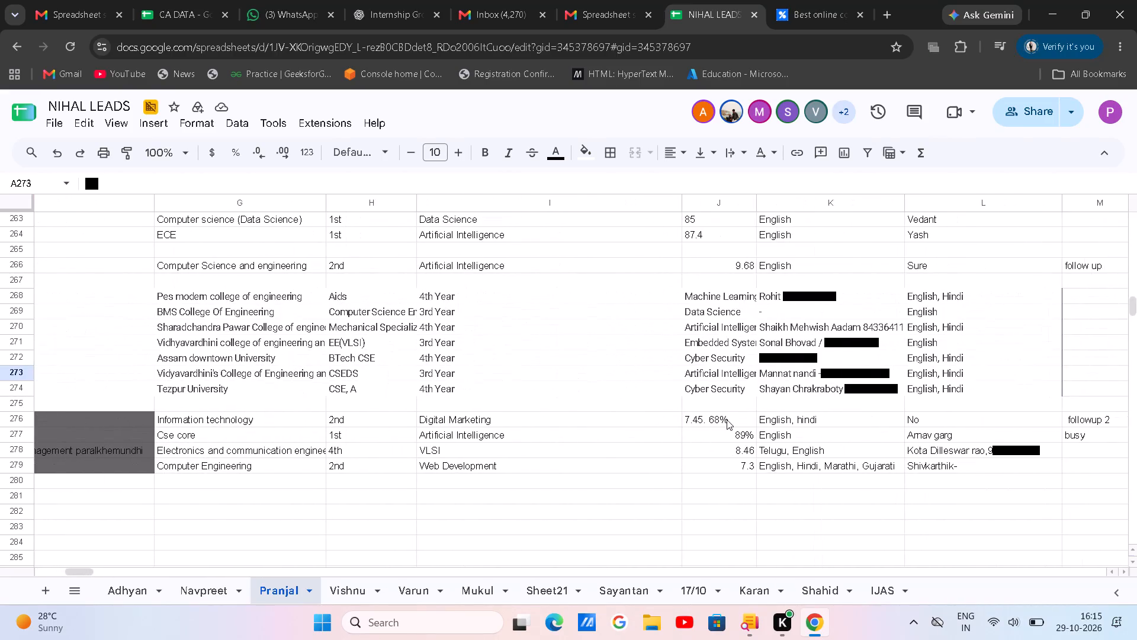
scroll(727, 420, right, 14)
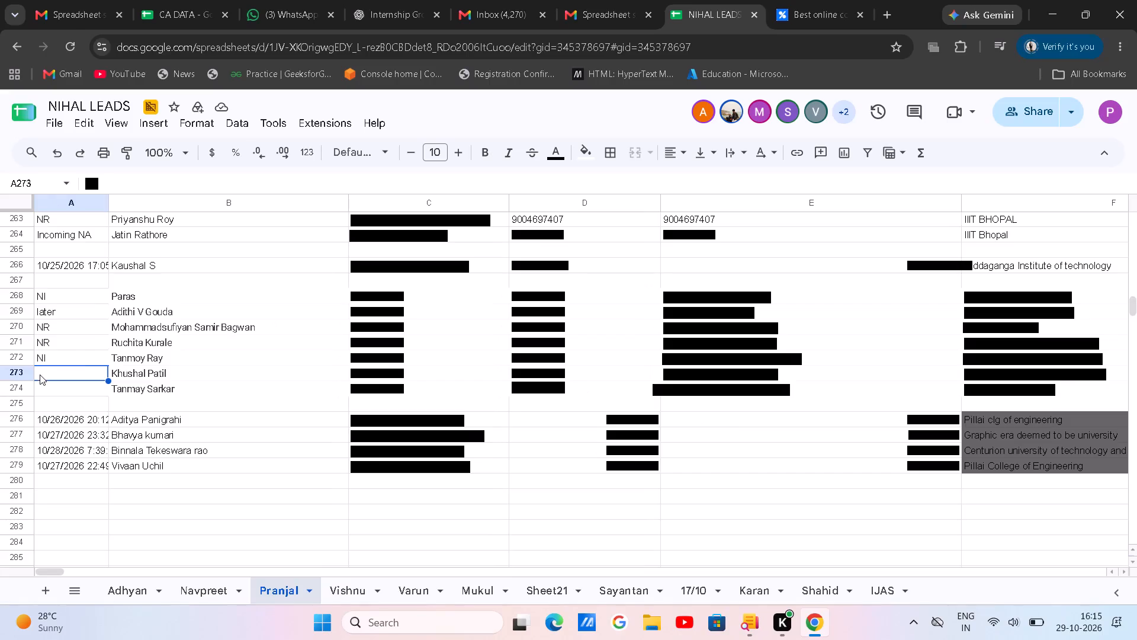
click(52, 375)
click(375, 377)
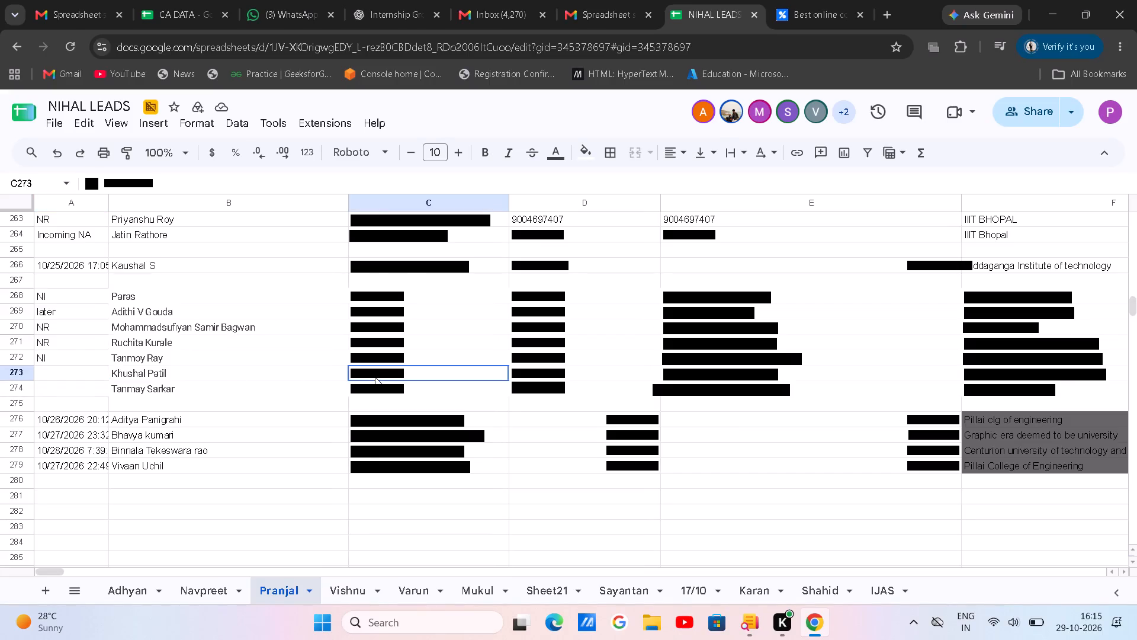
scroll(375, 377, left, 3)
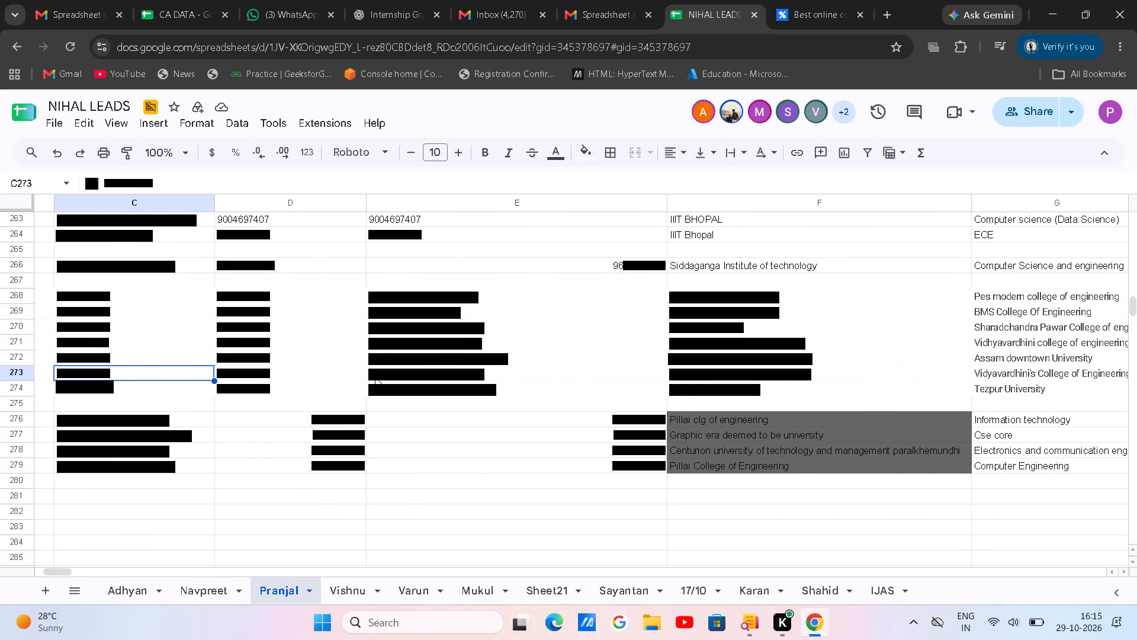
Review the row 273 lead's name, contacts, college, branch, year, course interest and languages.
scroll(375, 377, right, 4)
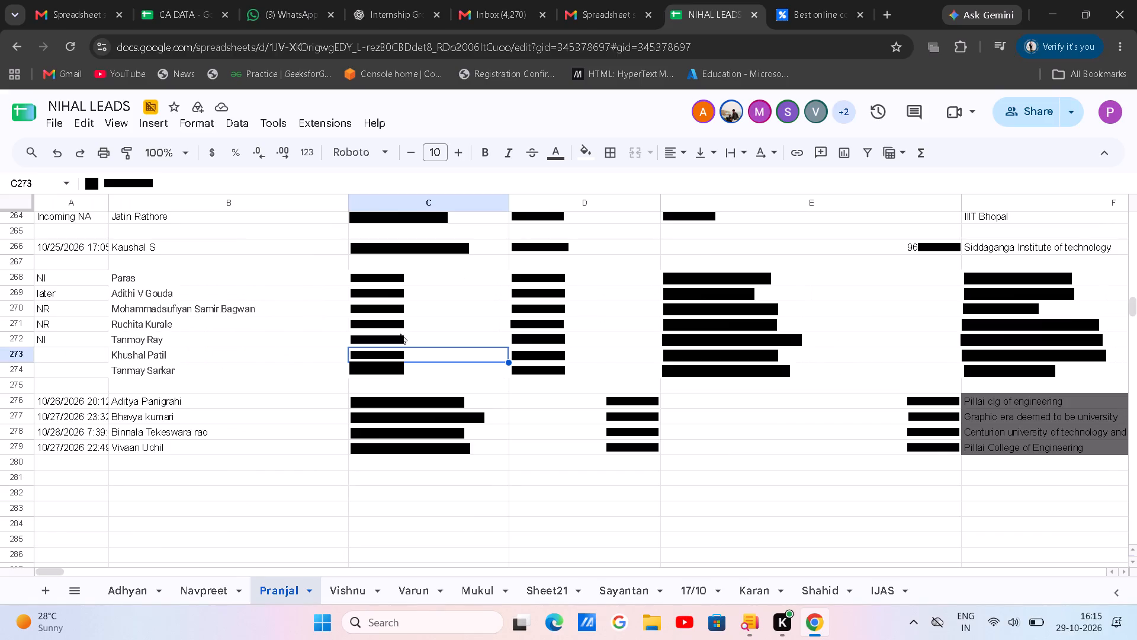
scroll(400, 334, left, 4)
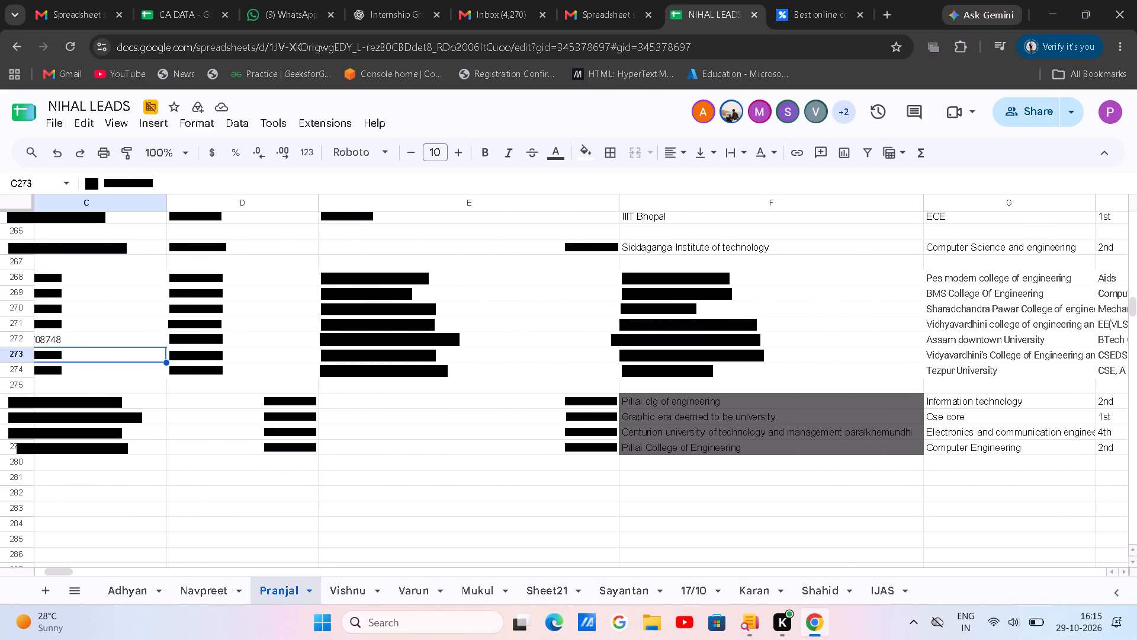
scroll(400, 334, left, 2)
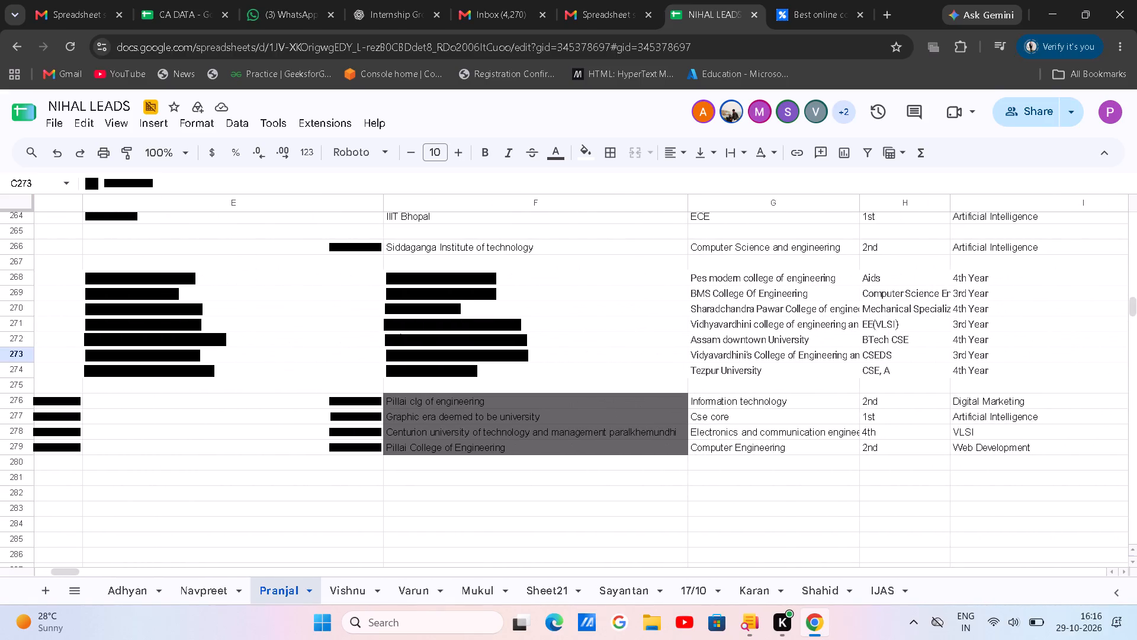
scroll(400, 334, left, 7)
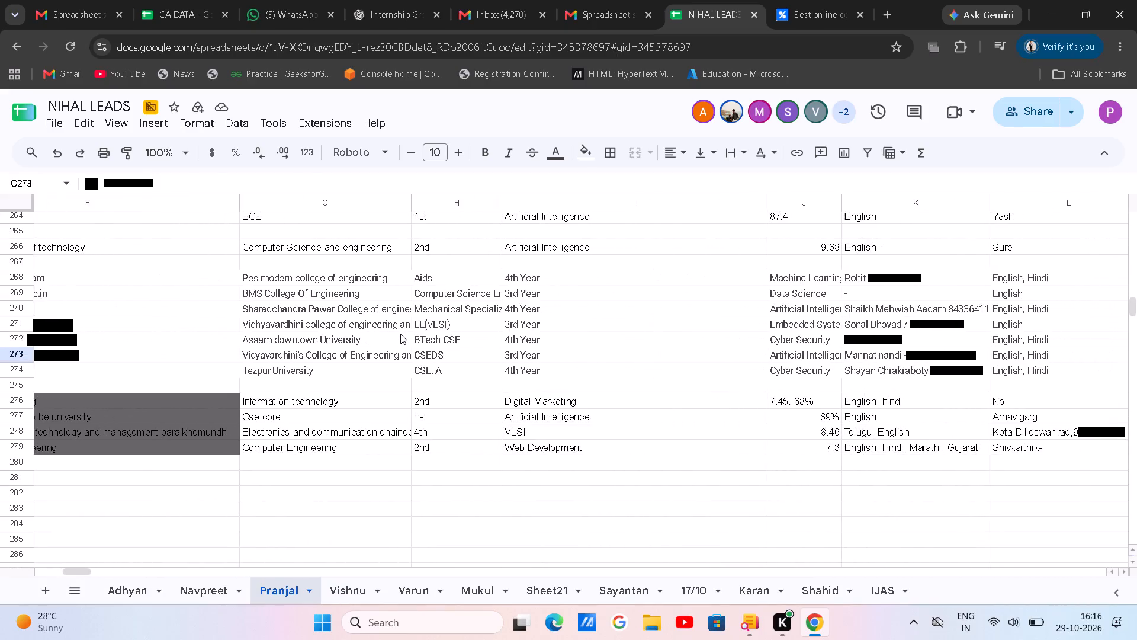
scroll(400, 334, left, 2)
scroll(400, 334, right, 10)
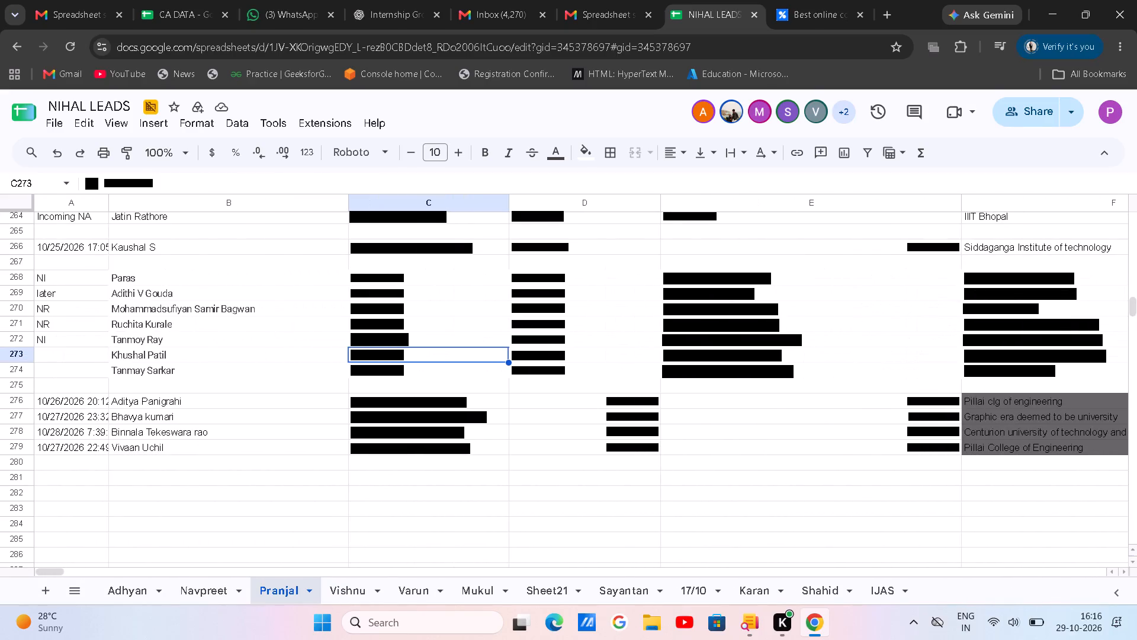
scroll(400, 334, left, 3)
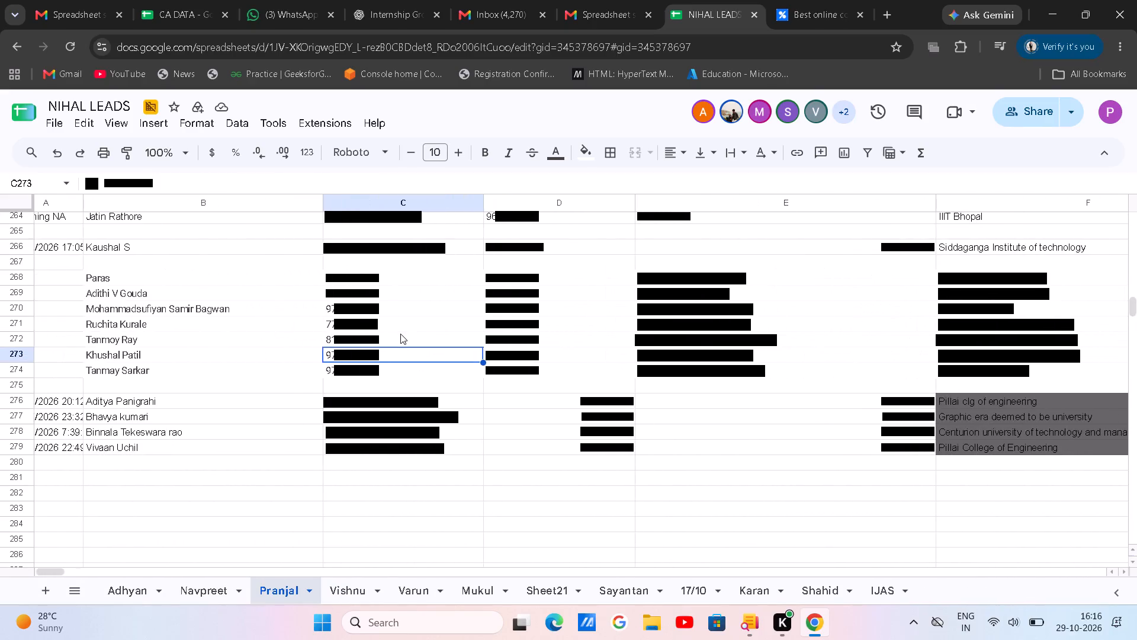
scroll(400, 334, left, 6)
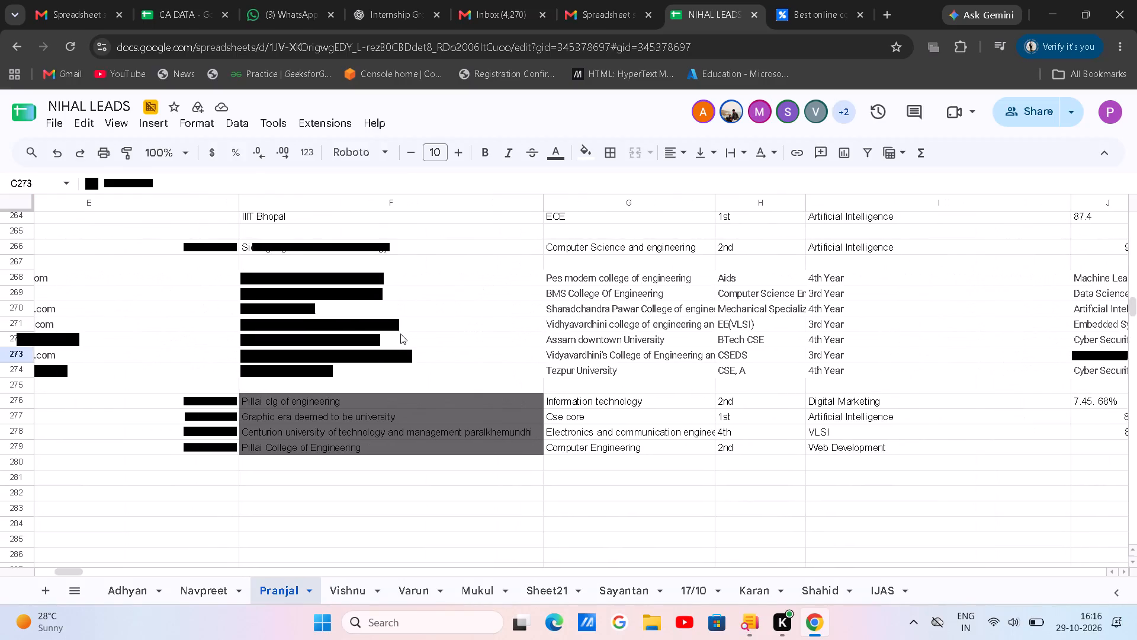
scroll(400, 334, left, 3)
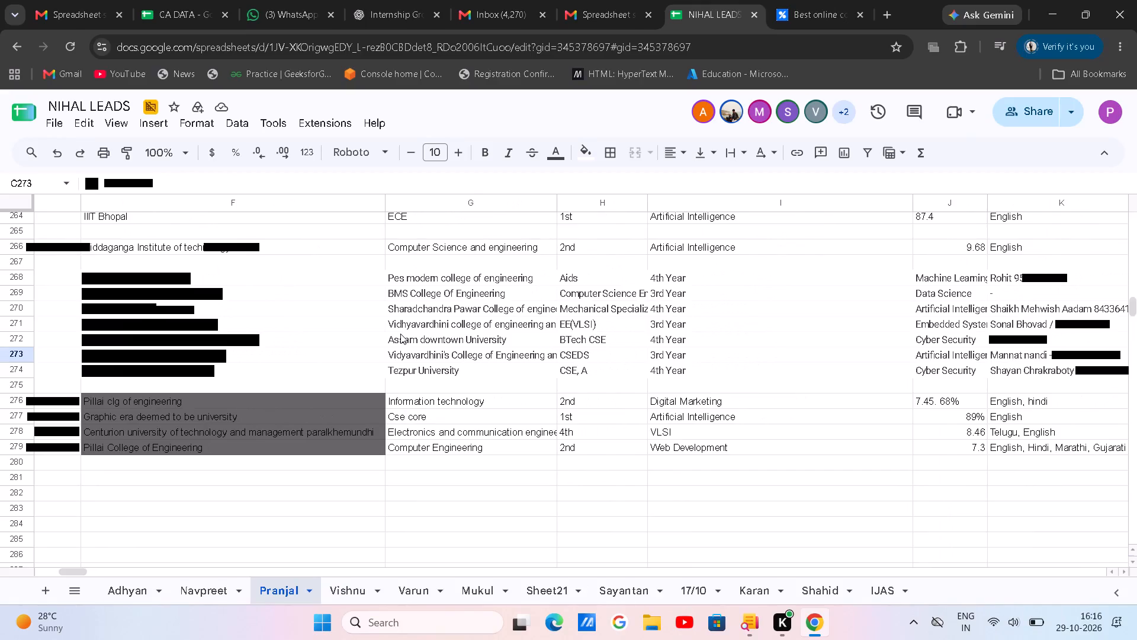
scroll(400, 334, right, 7)
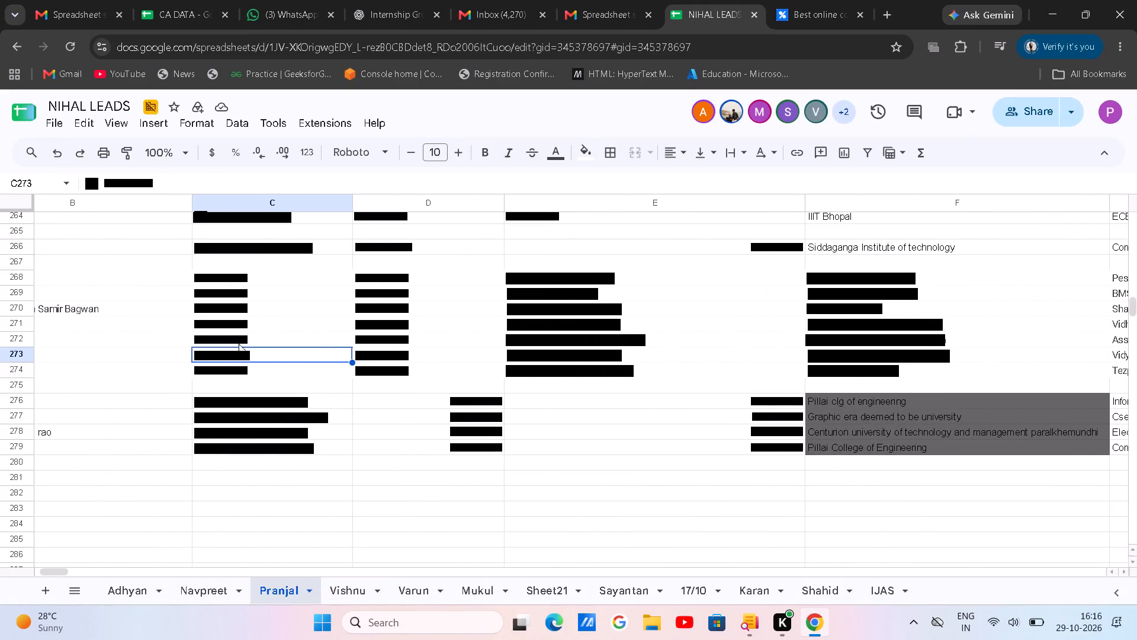
Record the call status NI for the row 273 lead in column A.
scroll(202, 354, right, 3)
click(58, 349)
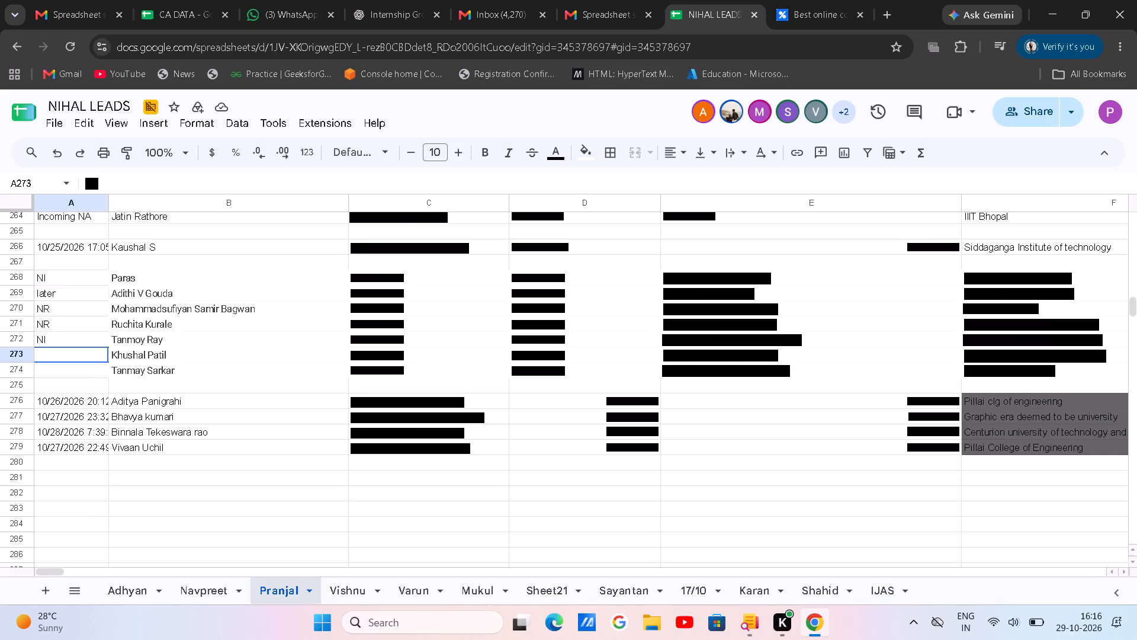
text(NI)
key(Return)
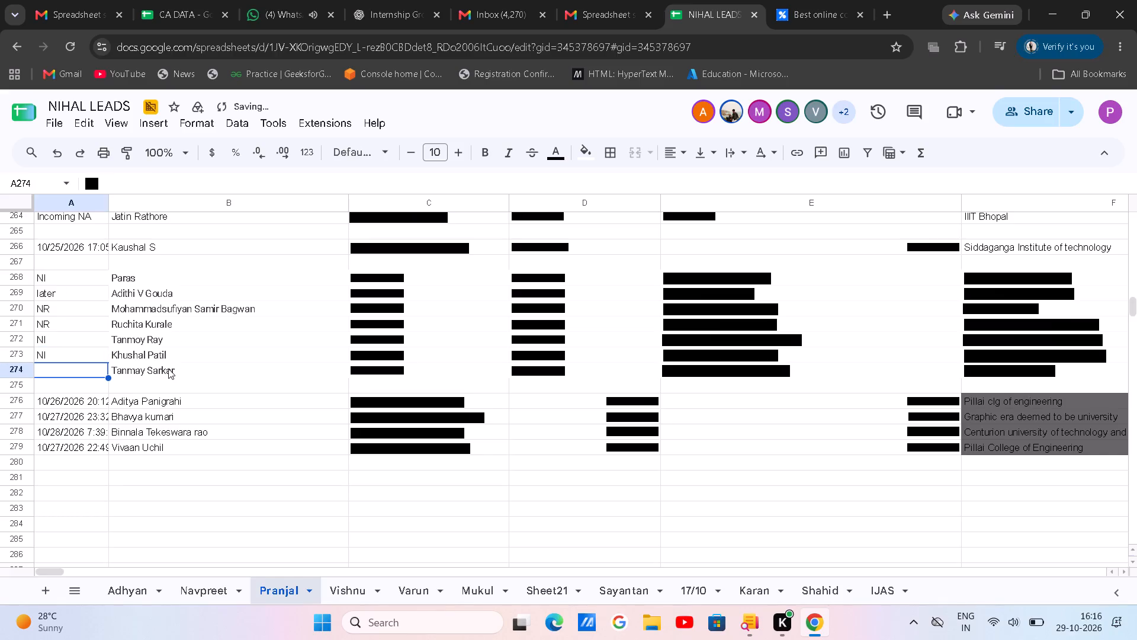
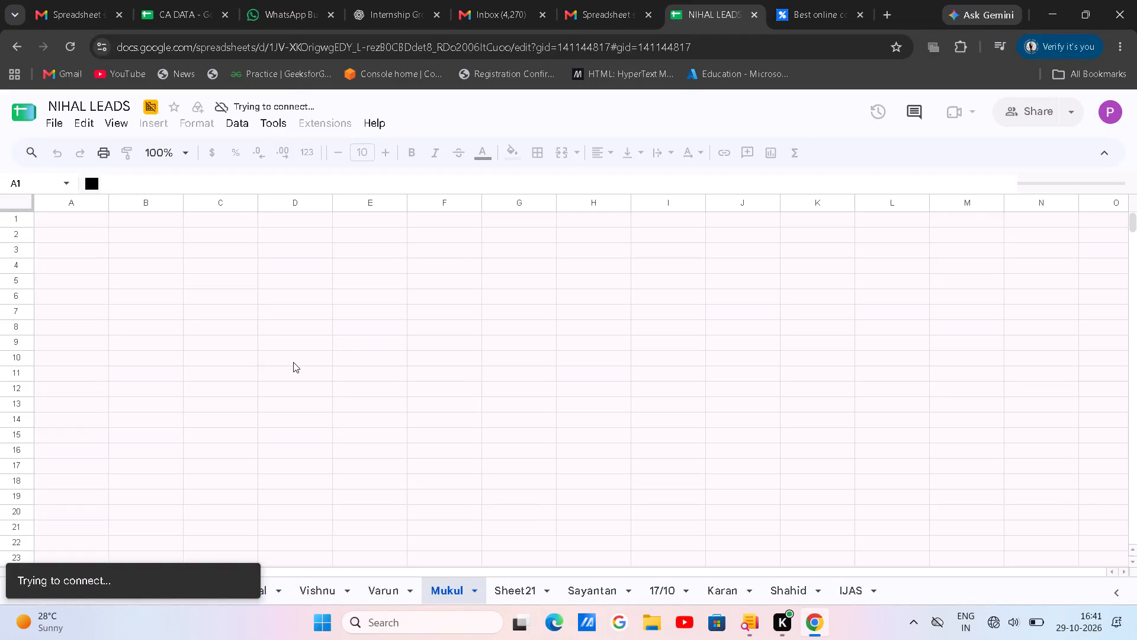
Connect the computer to the Hustle@UNLOX Wi-Fi network and return to the spreadsheet.
click(995, 618)
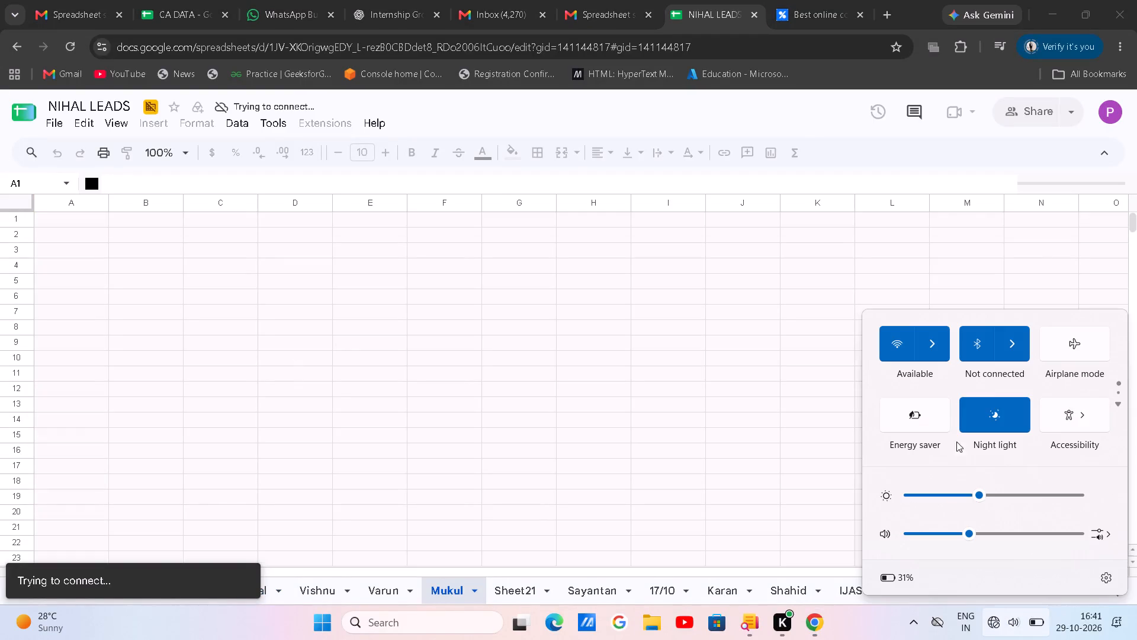
click(934, 343)
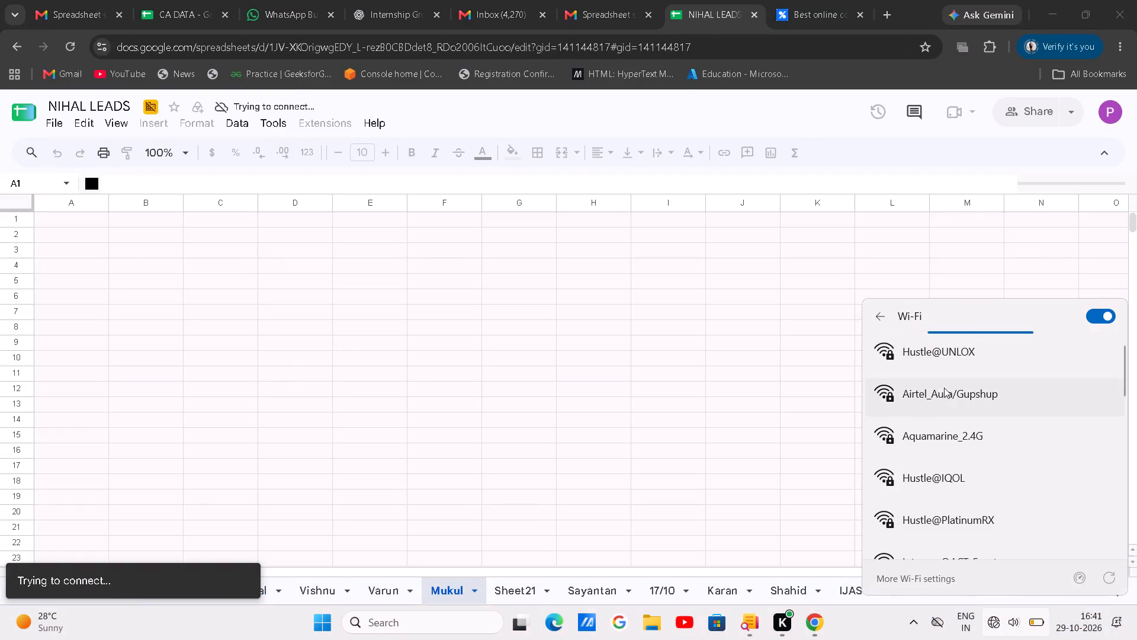
click(935, 357)
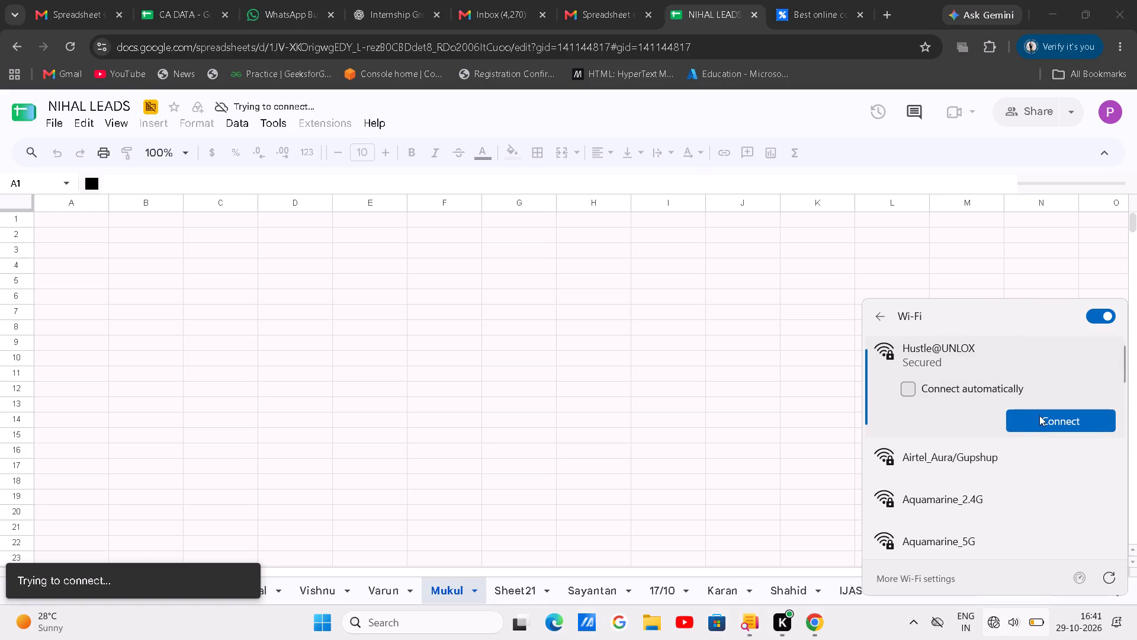
click(1039, 415)
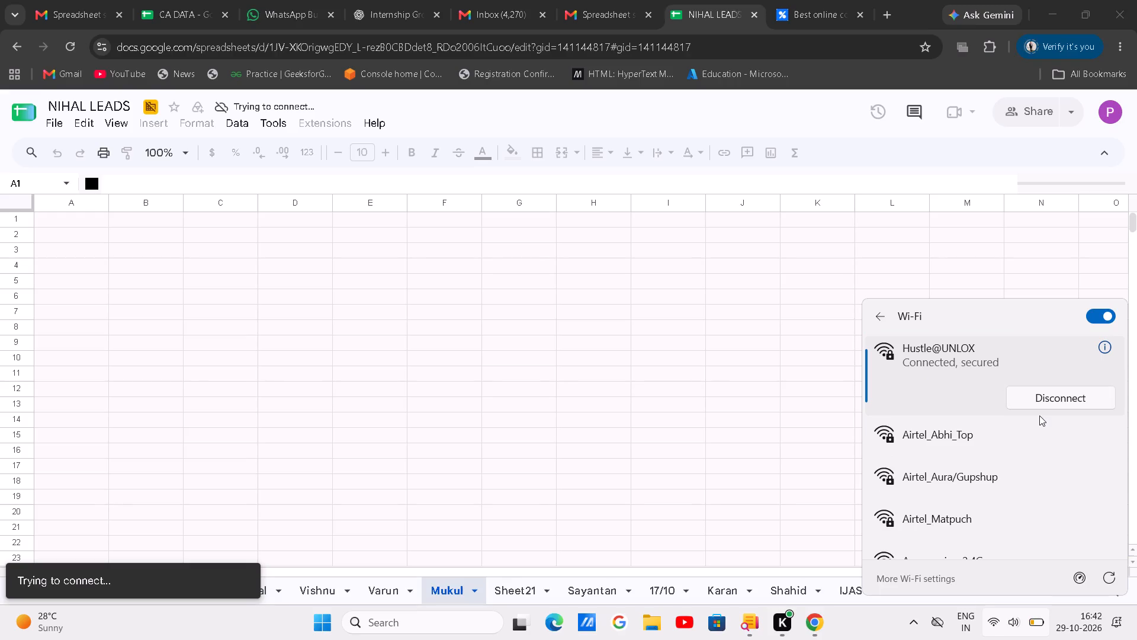
click(724, 382)
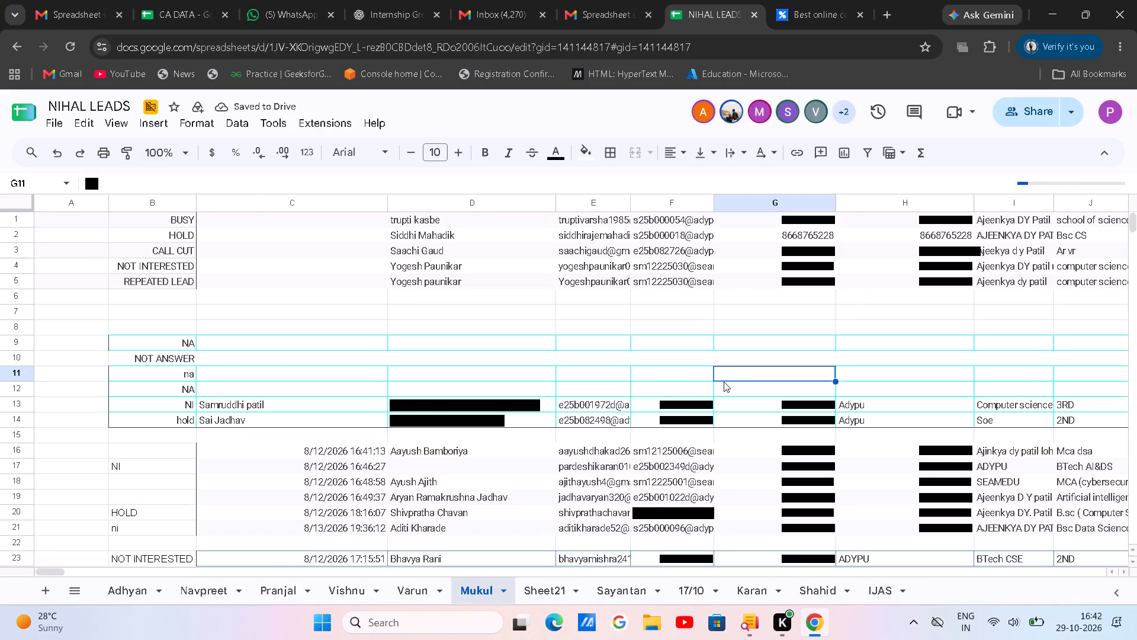
Look through the Mukul sheet's lead rows and call statuses from the top down to around row 500.
scroll(724, 382, down, 2)
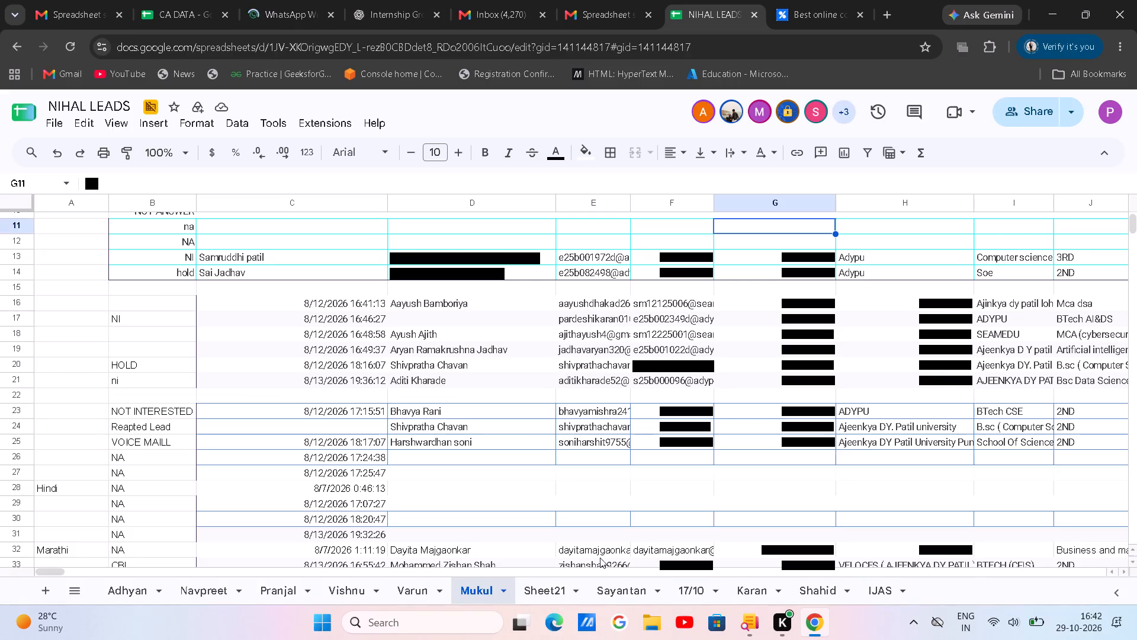
scroll(492, 410, down, 3)
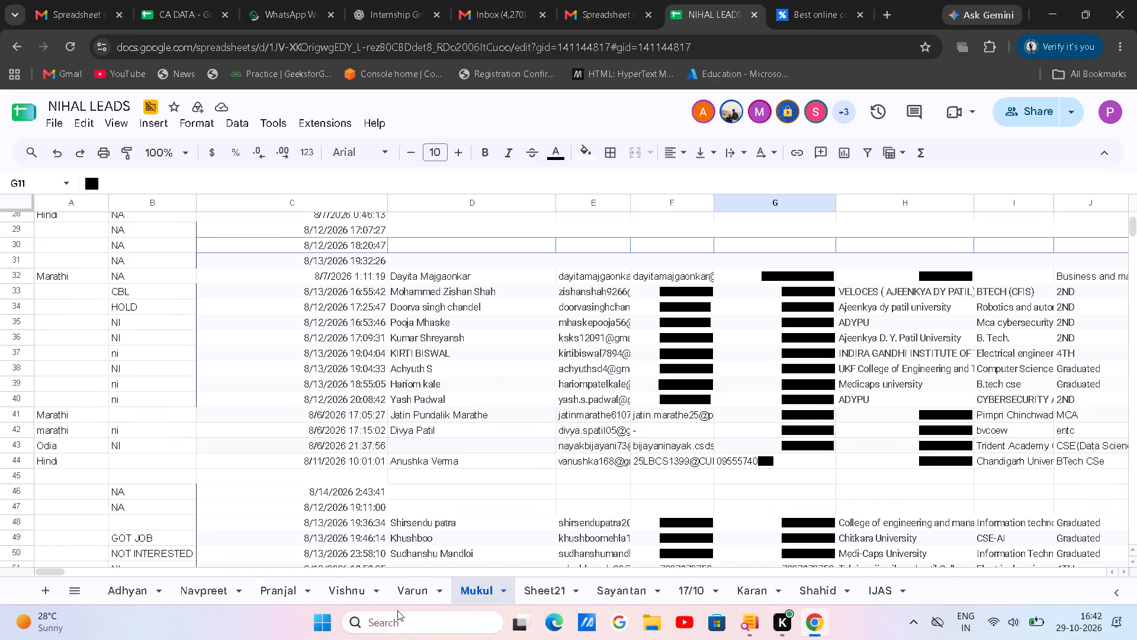
scroll(296, 441, down, 18)
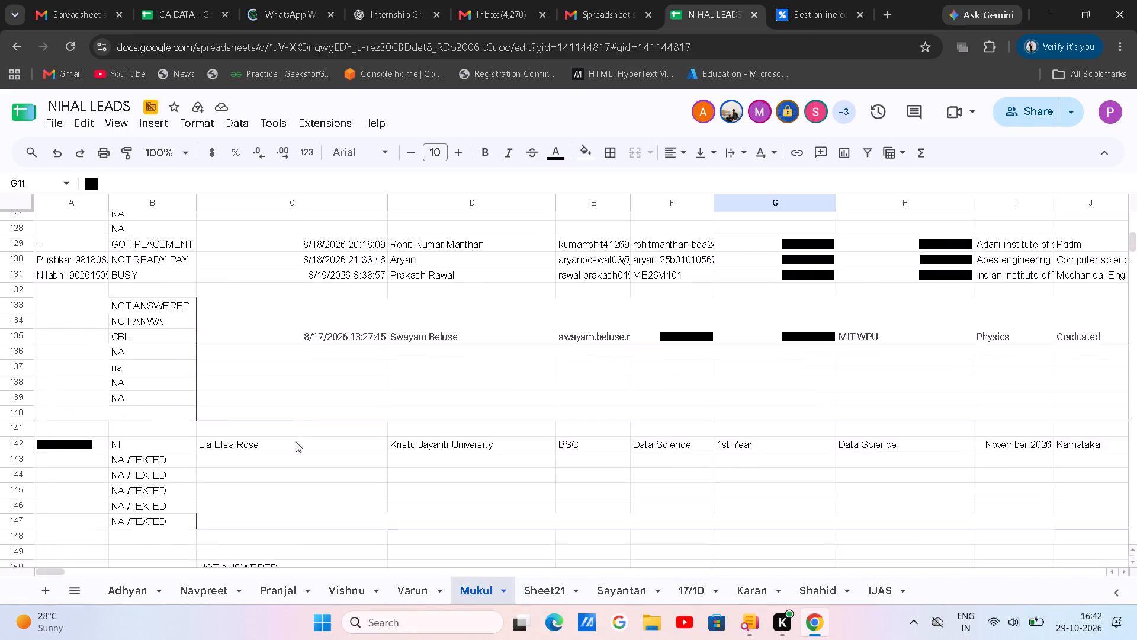
scroll(296, 441, down, 7)
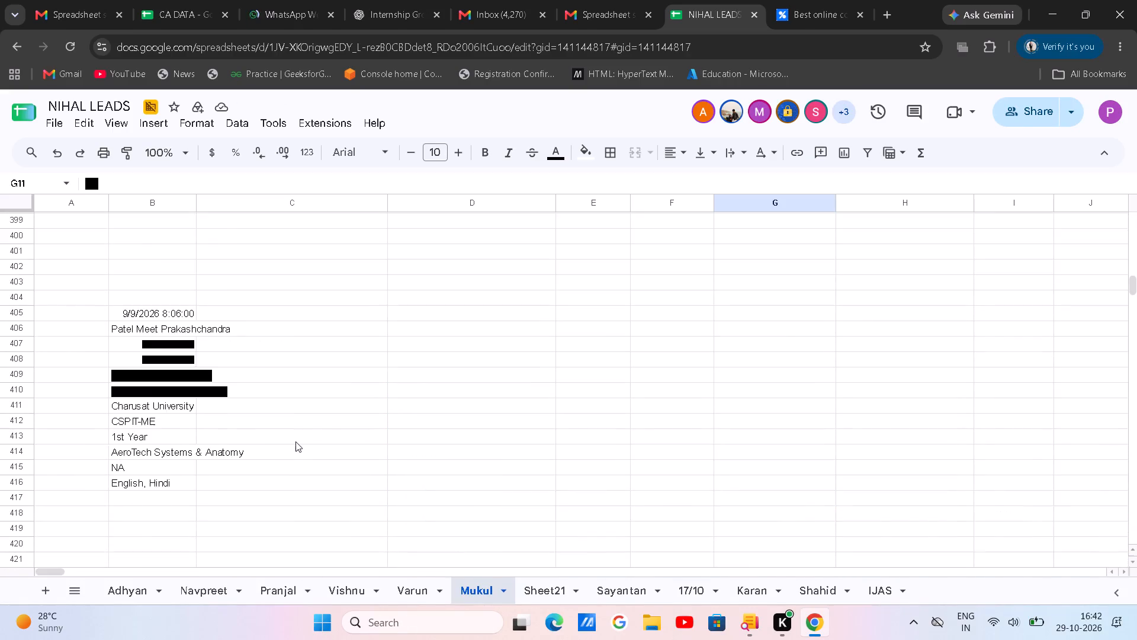
scroll(296, 441, down, 3)
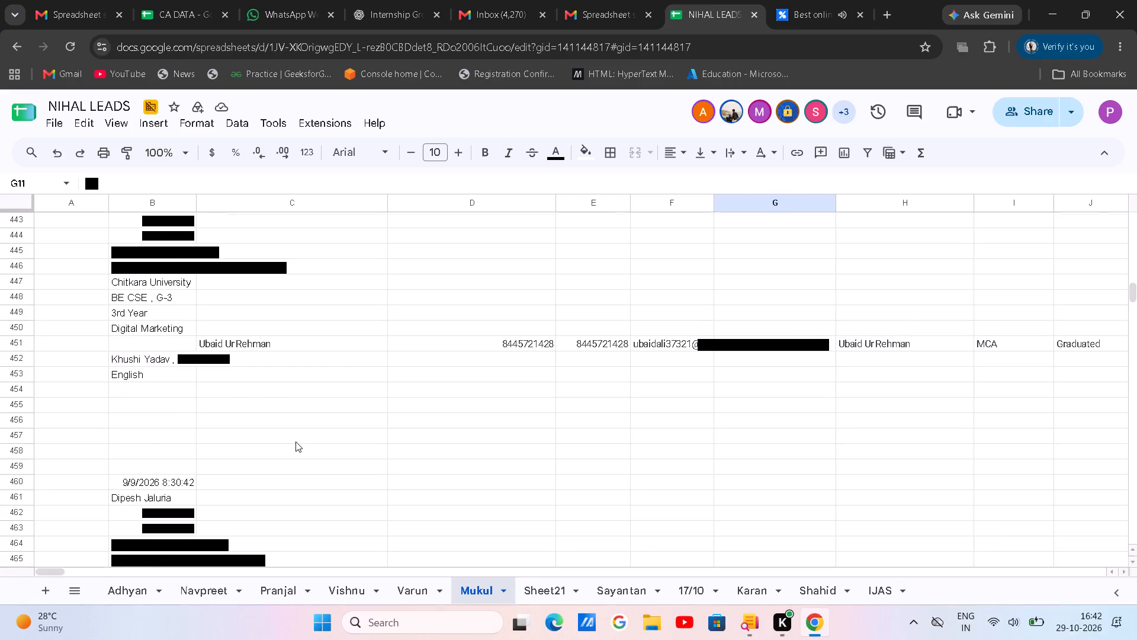
scroll(296, 441, down, 5)
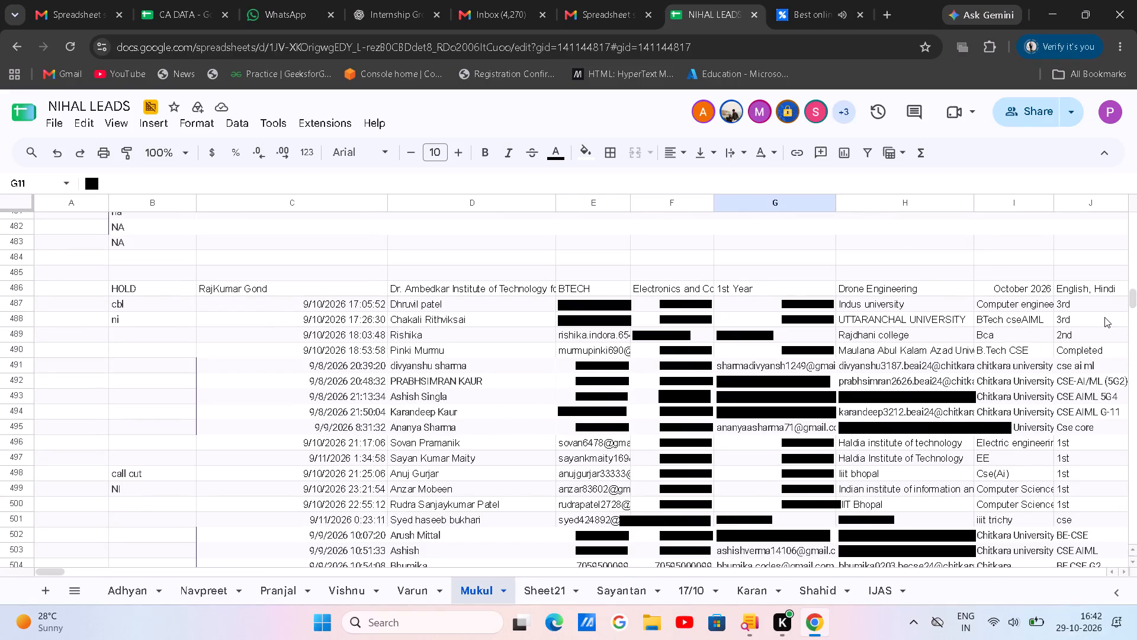
Look through the Mukul sheet's leads from around row 486 down to the last filled rows near row 1206.
drag(1132, 297, 1134, 332)
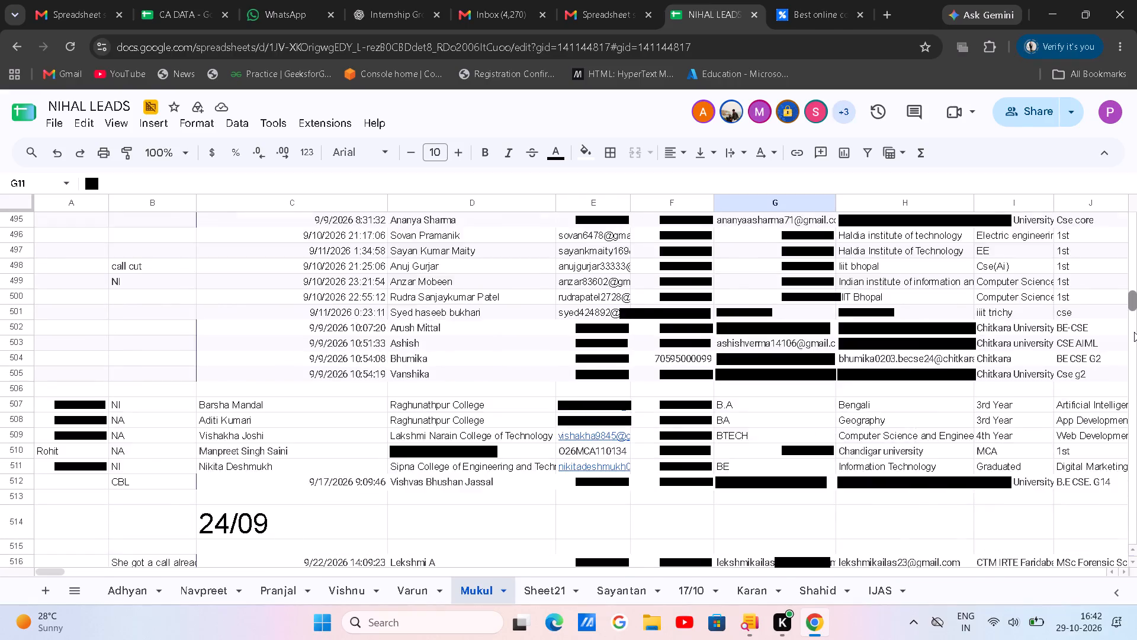
drag(1134, 332, 1135, 369)
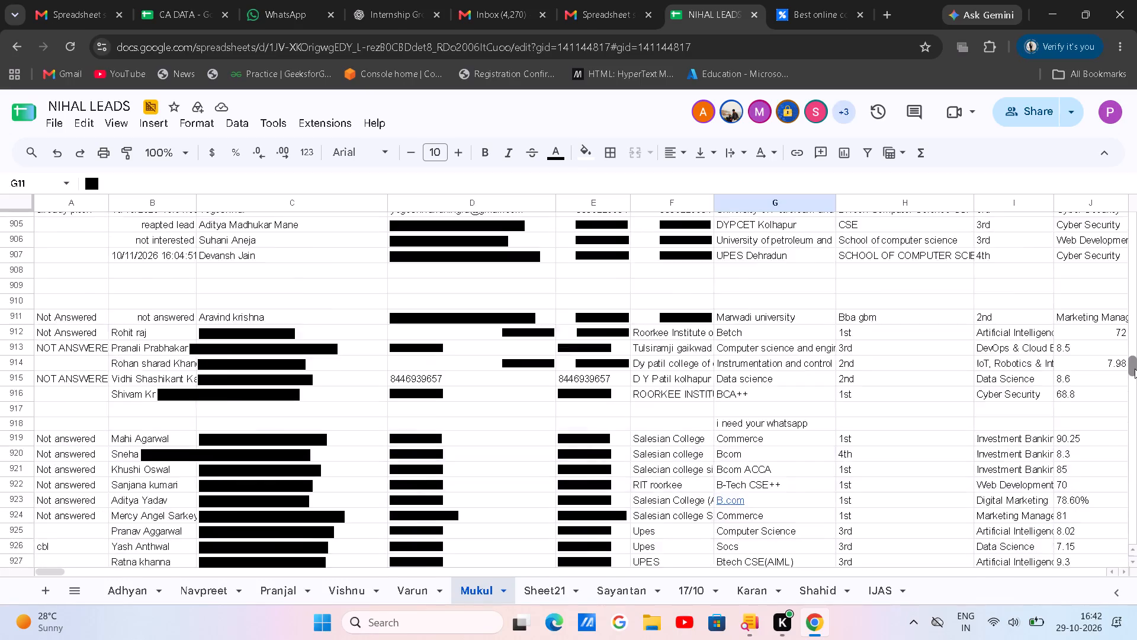
drag(1135, 369, 1135, 375)
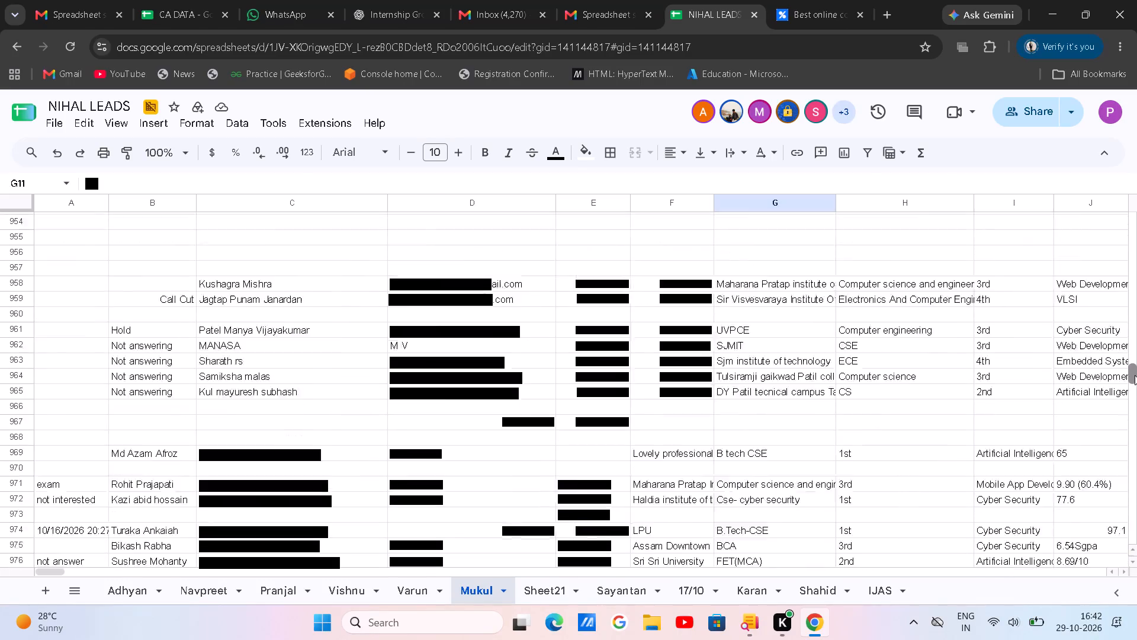
drag(1135, 375, 1132, 385)
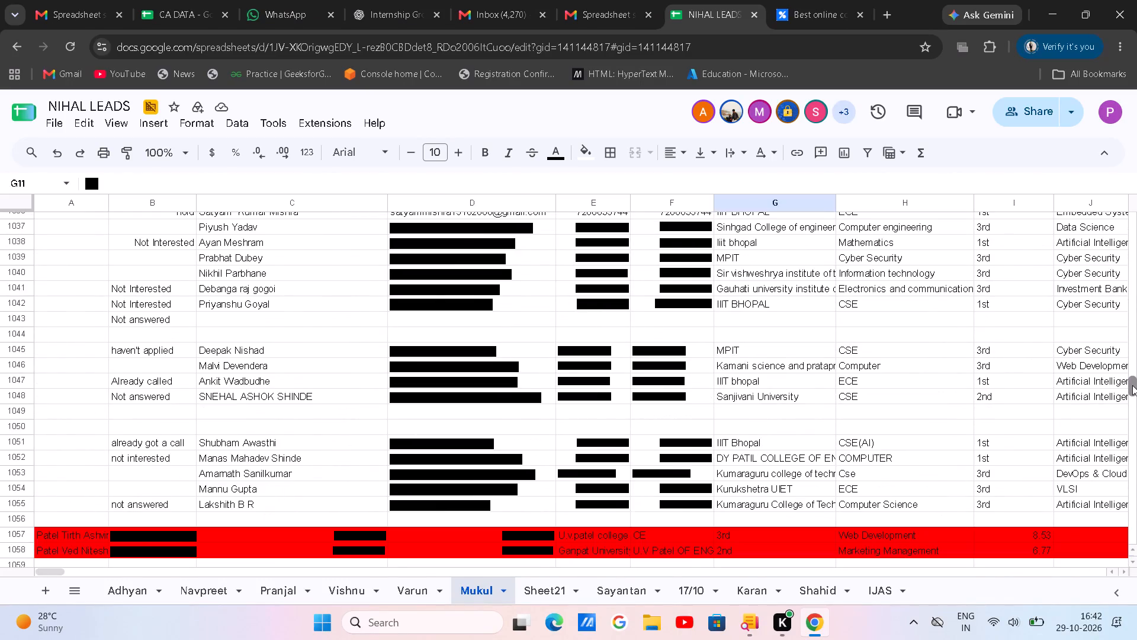
drag(1132, 385, 1132, 386)
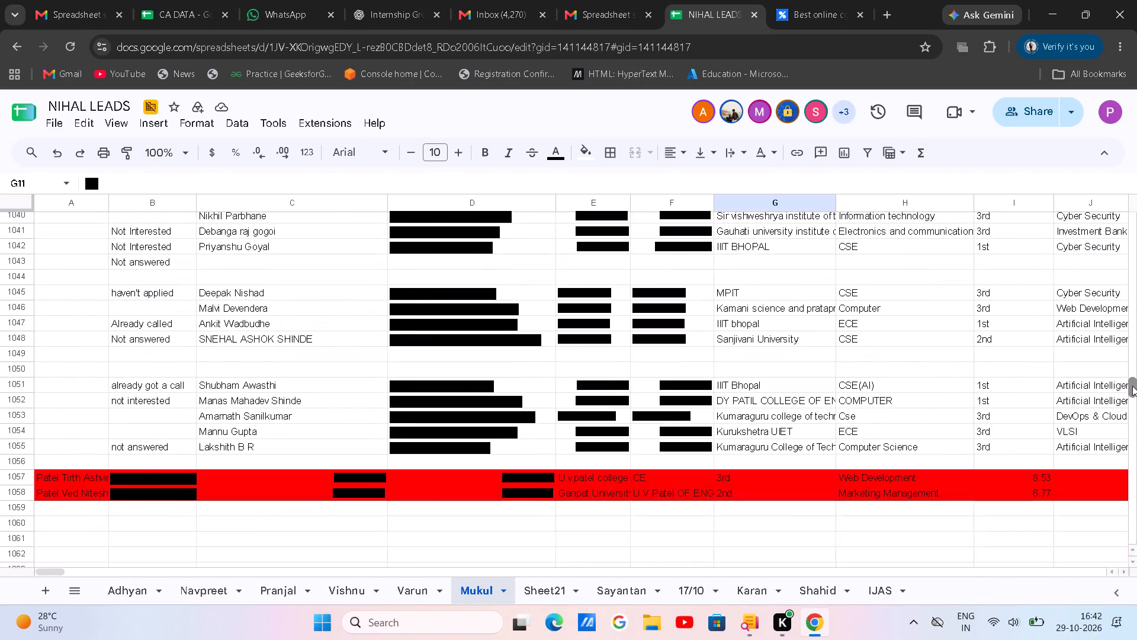
drag(1132, 386, 1129, 401)
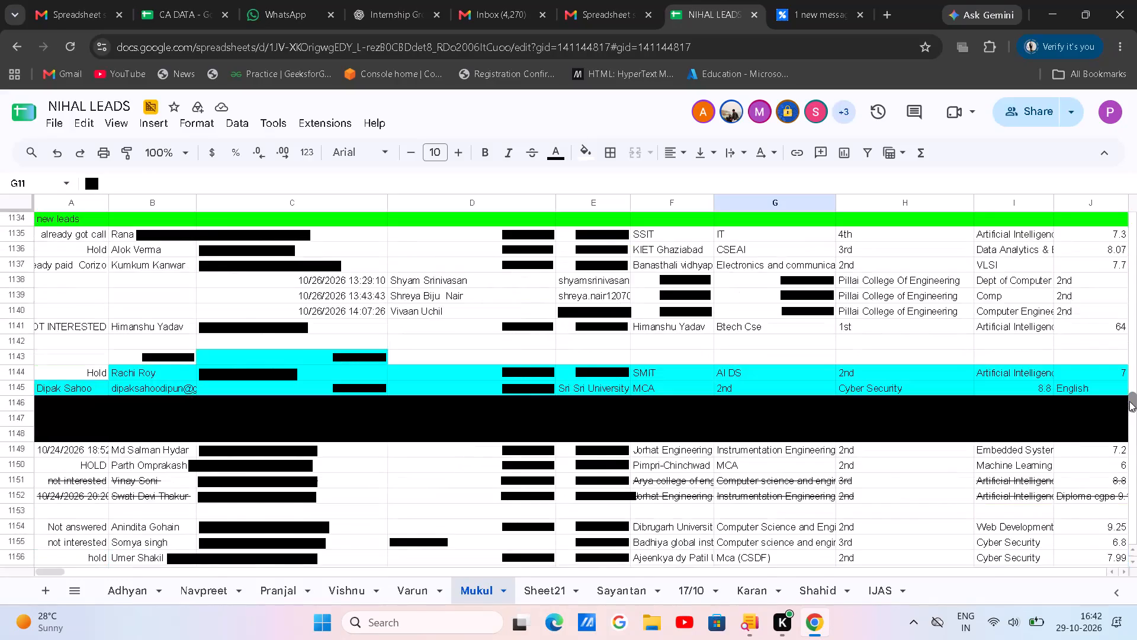
drag(1129, 401, 1129, 405)
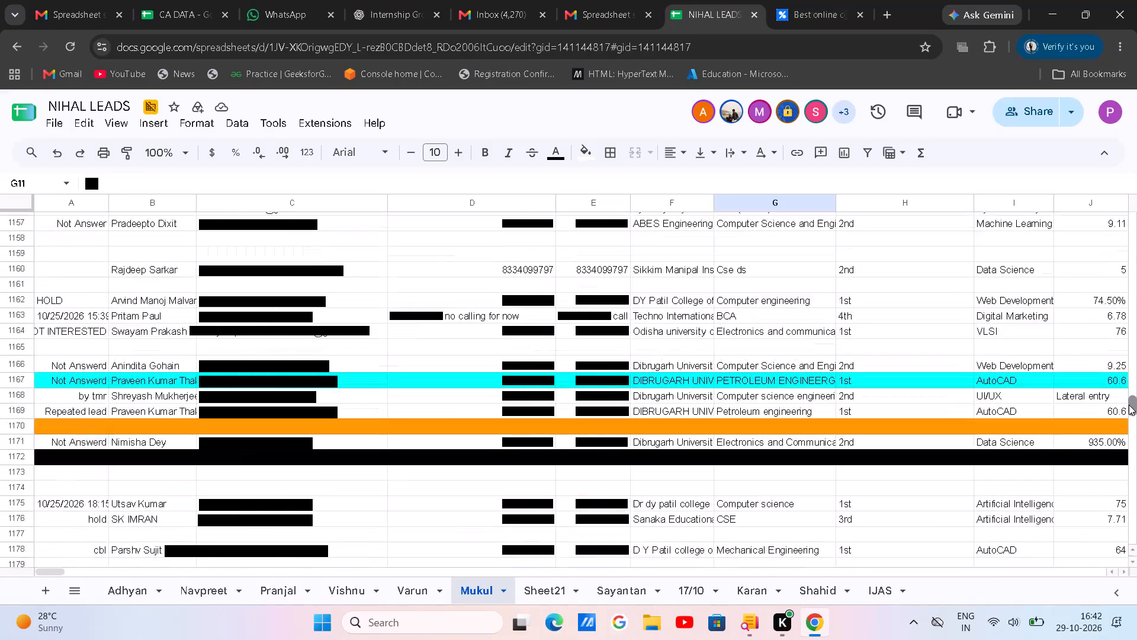
drag(1129, 405, 1122, 382)
scroll(527, 367, down, 2)
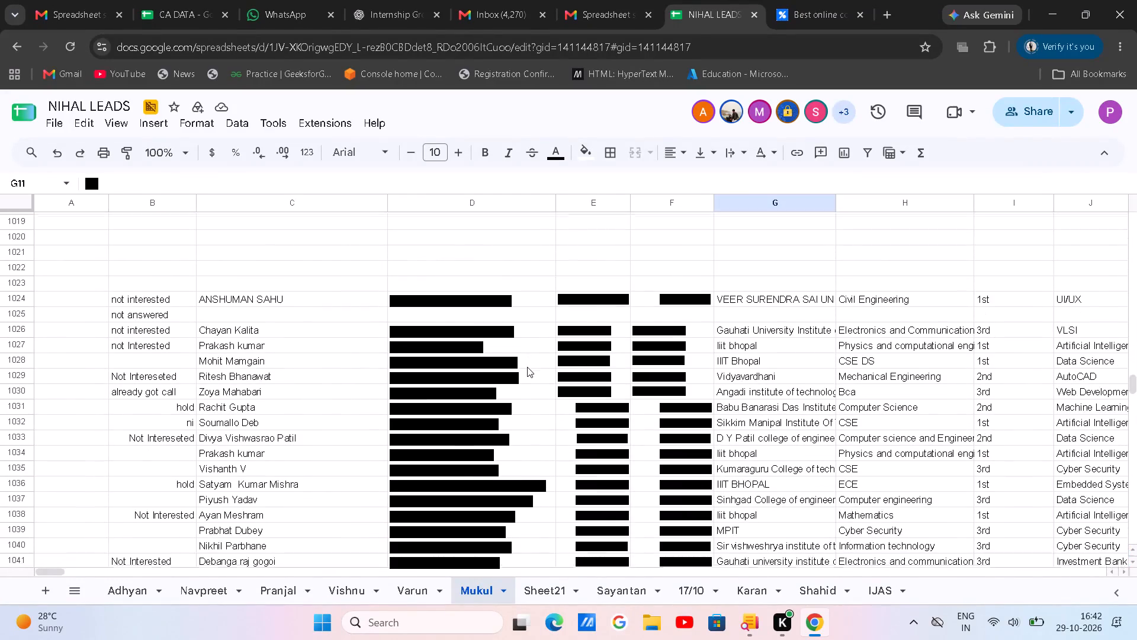
scroll(527, 367, down, 9)
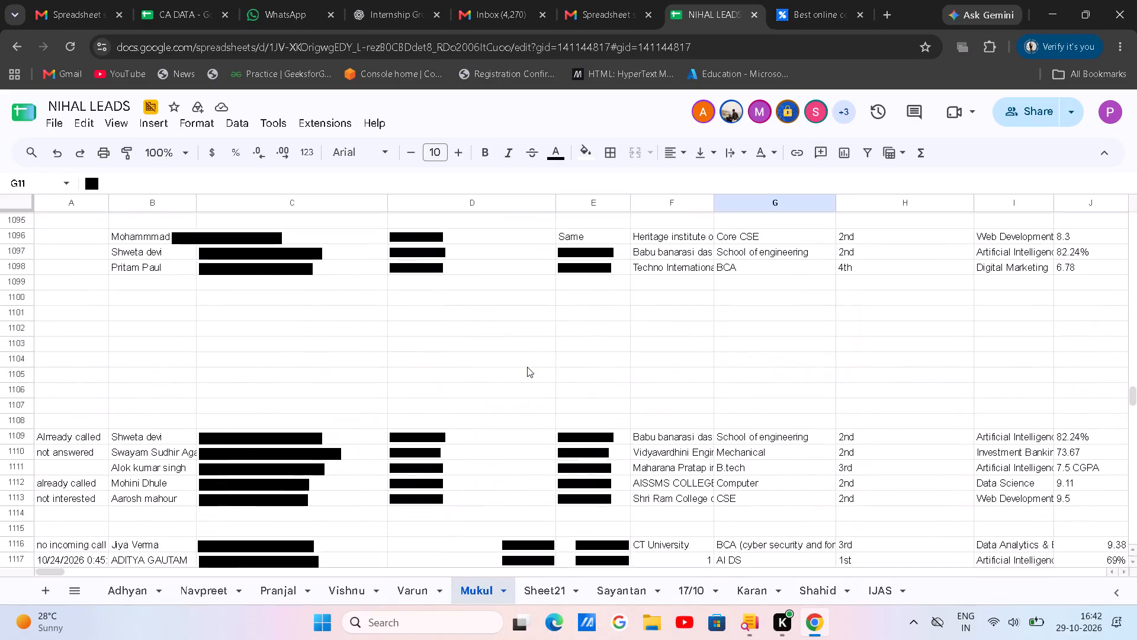
scroll(527, 367, down, 8)
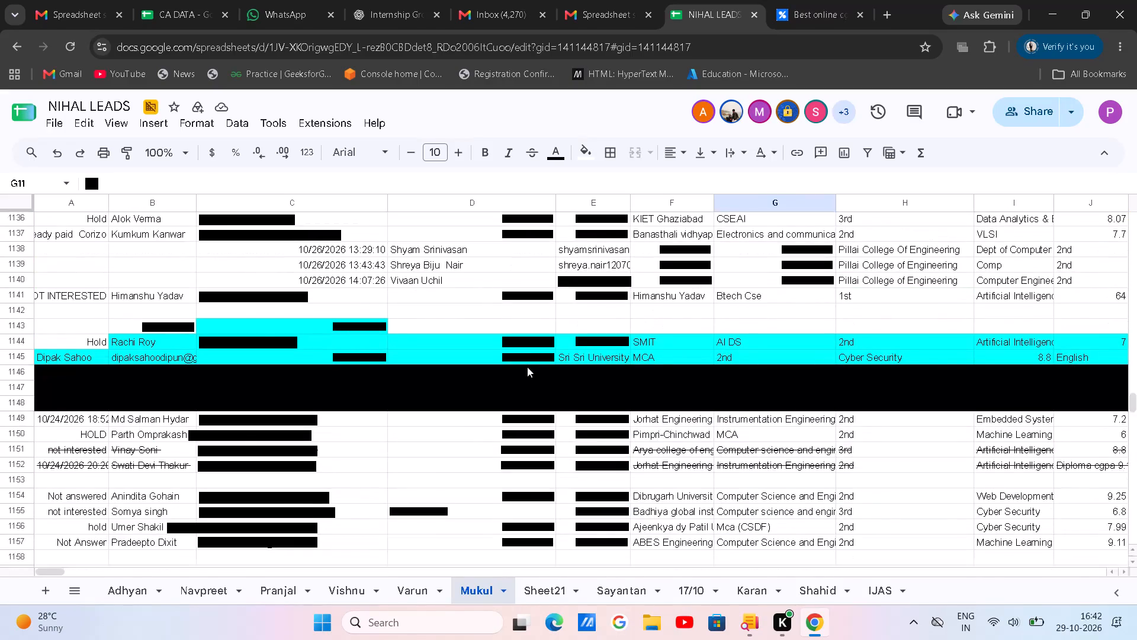
scroll(527, 367, down, 5)
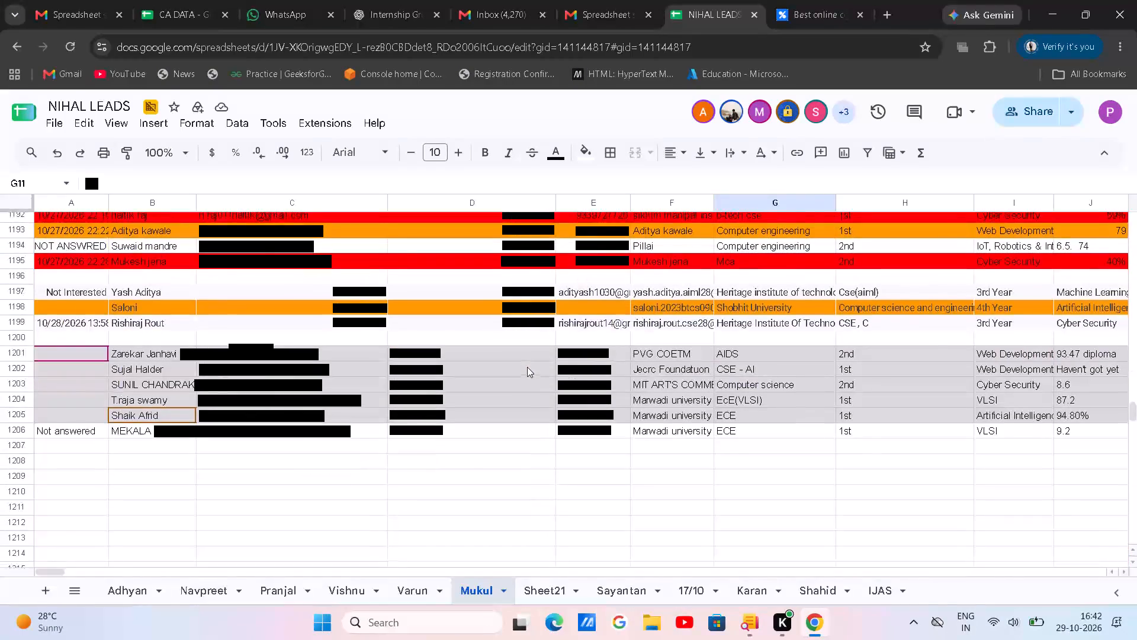
scroll(527, 367, up, 1)
scroll(527, 367, down, 3)
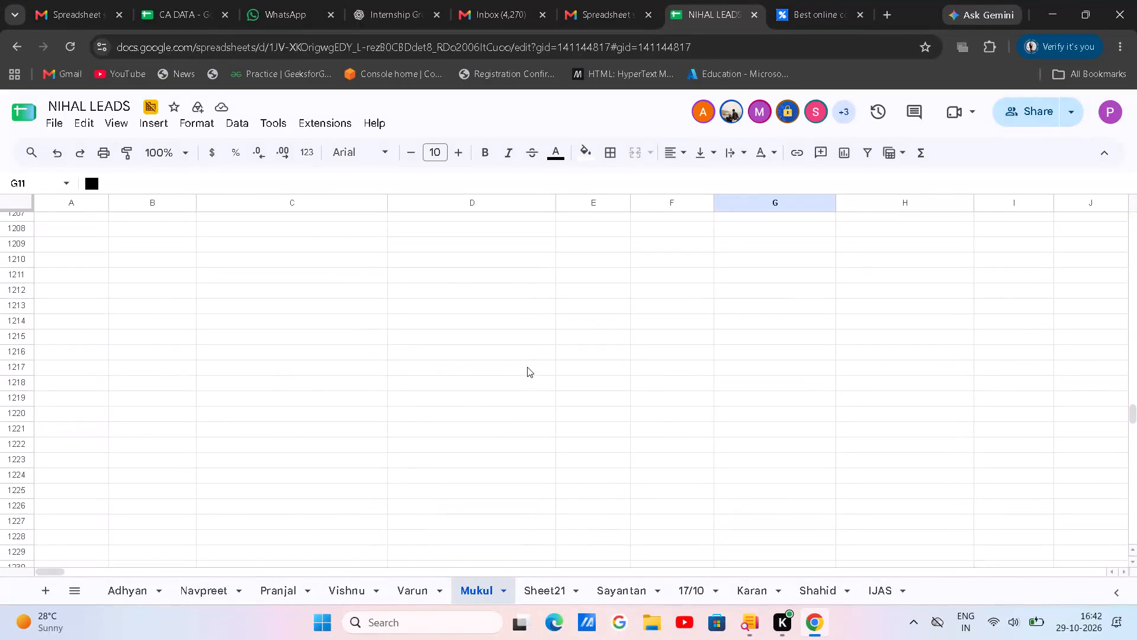
Review the Mukul sheet's latest leads back up to rows 1181–1185, checking the status and name cells in that group.
scroll(527, 367, up, 5)
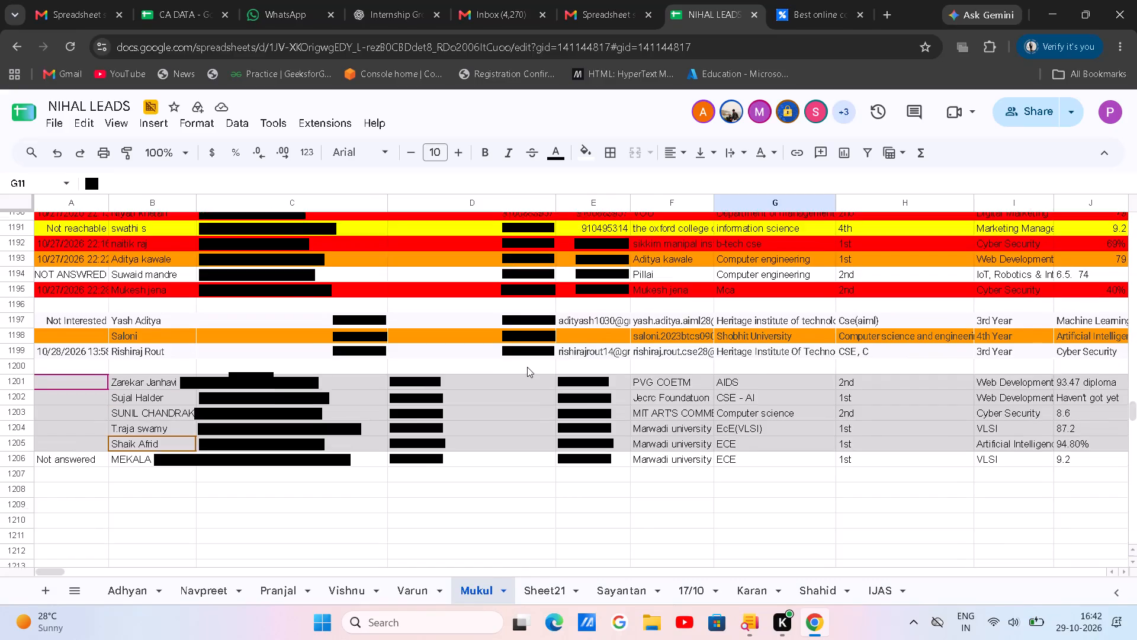
scroll(527, 367, up, 3)
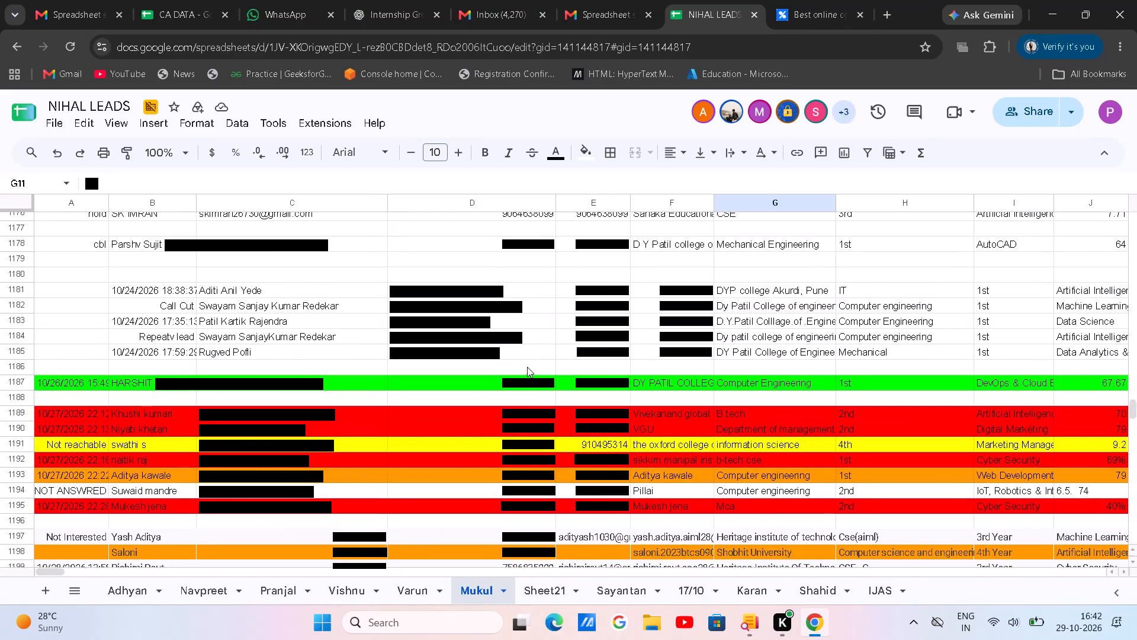
scroll(527, 367, up, 1)
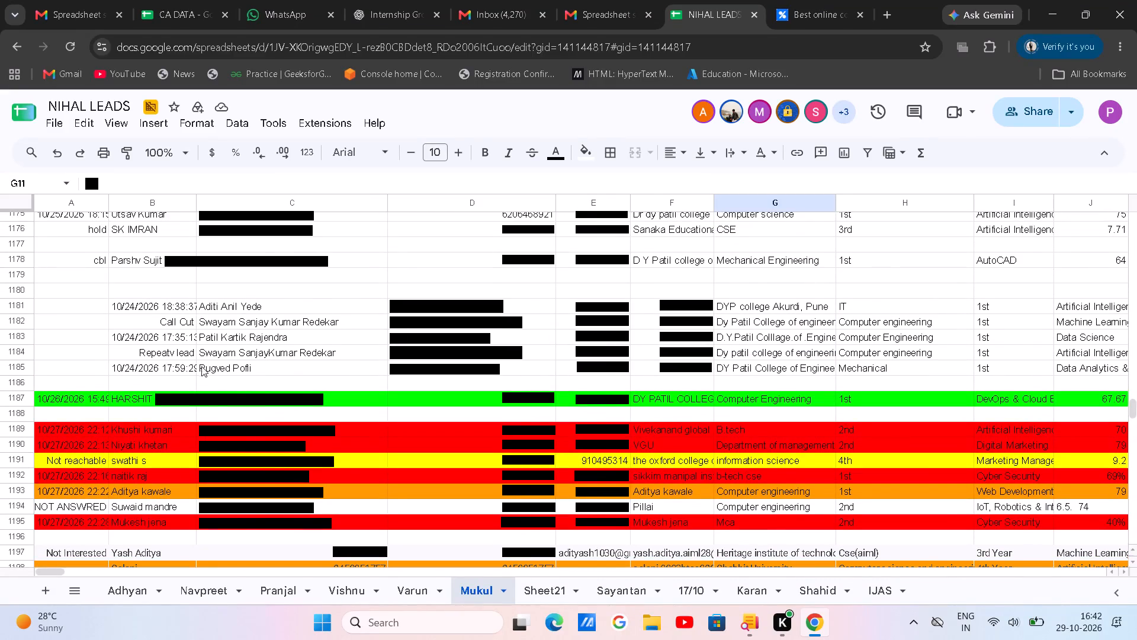
click(163, 354)
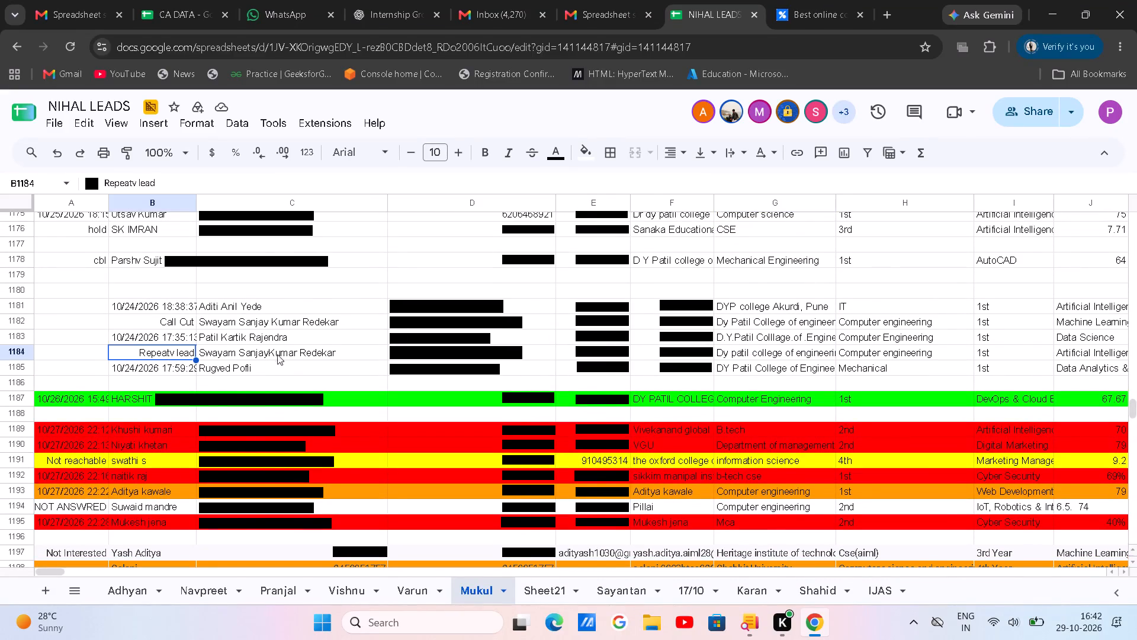
click(227, 373)
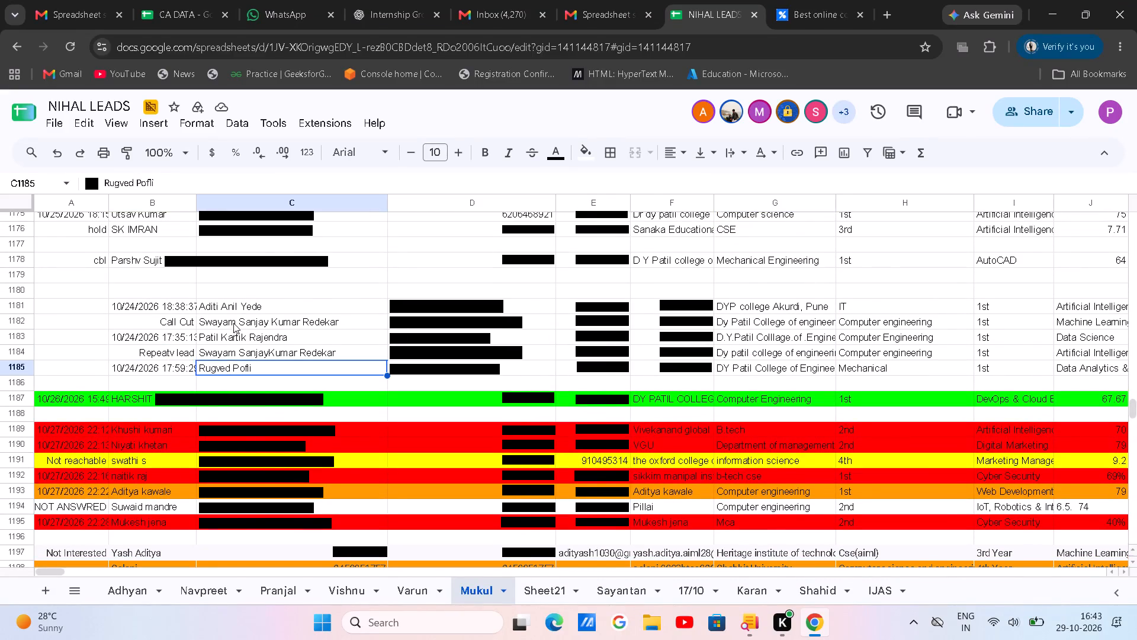
click(243, 308)
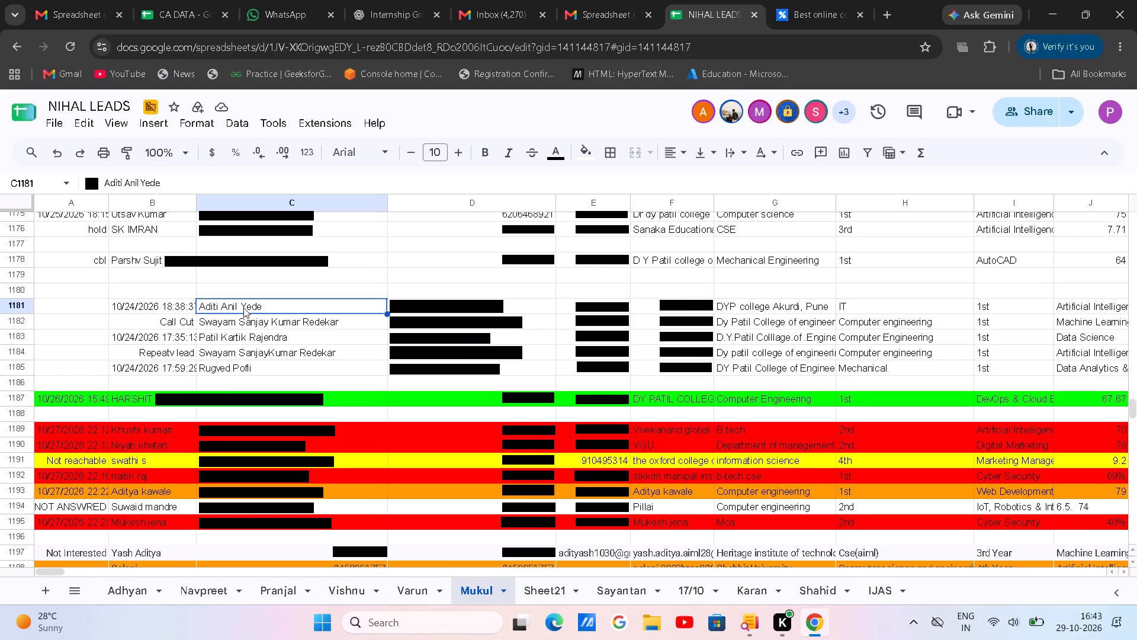
click(237, 371)
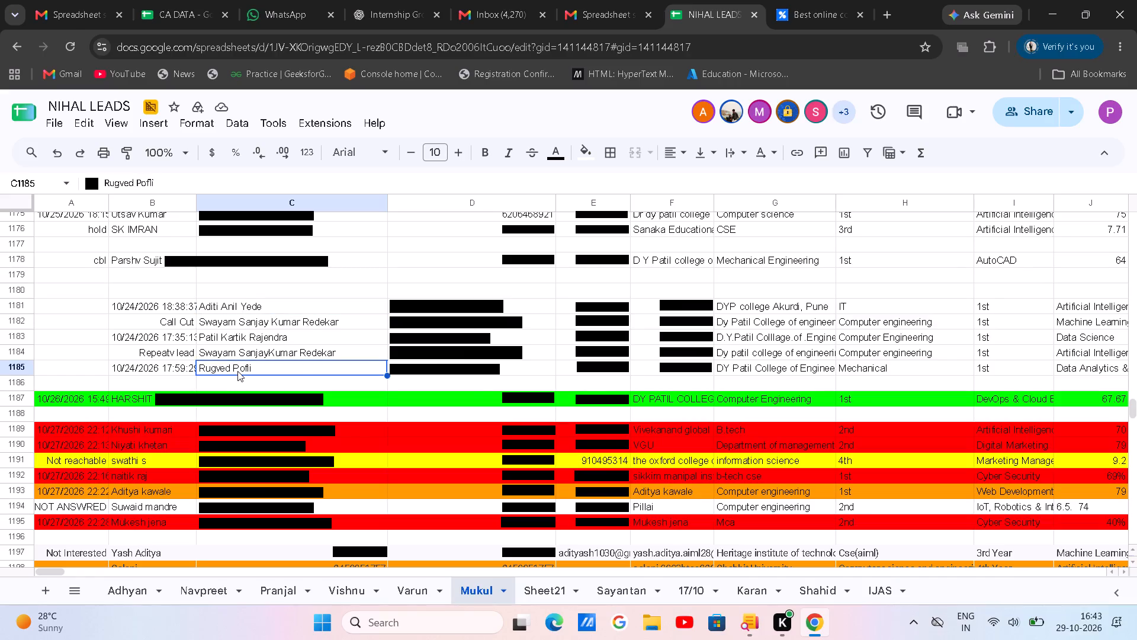
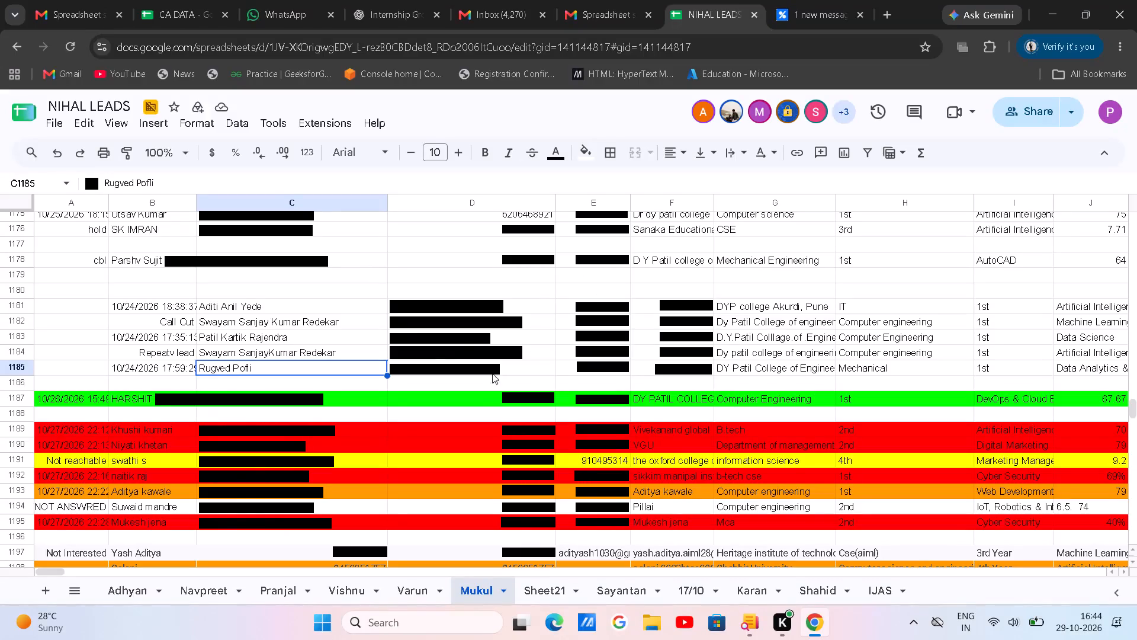
Examine the row 1185 lead in the Mukul sheet across its contact, college, course and language columns, back to its empty status cell.
click(603, 366)
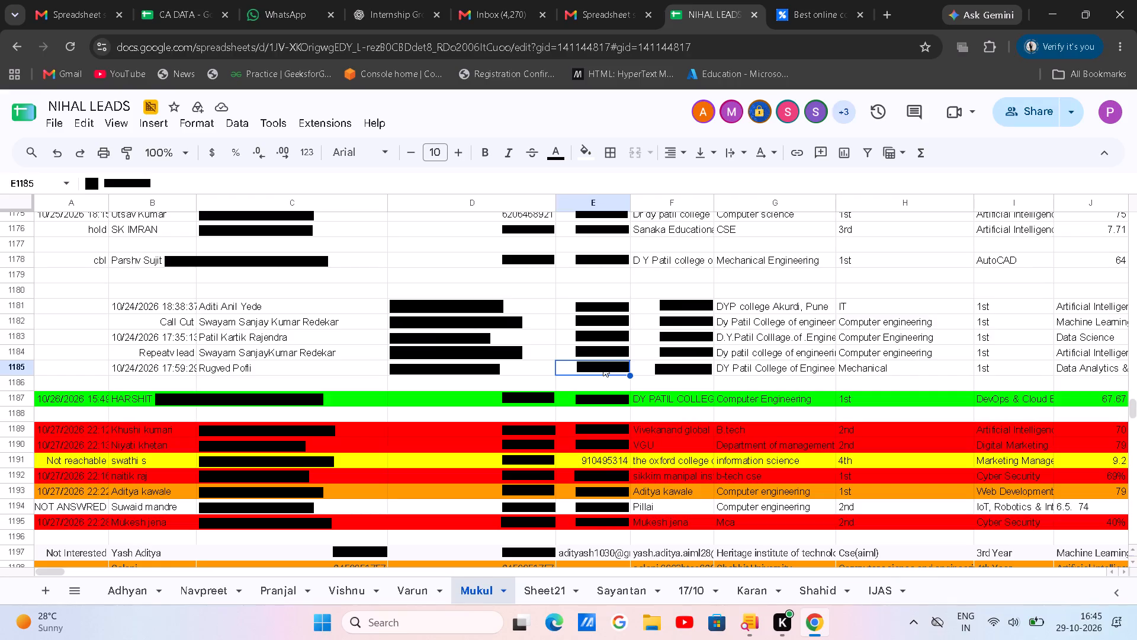
scroll(603, 366, left, 2)
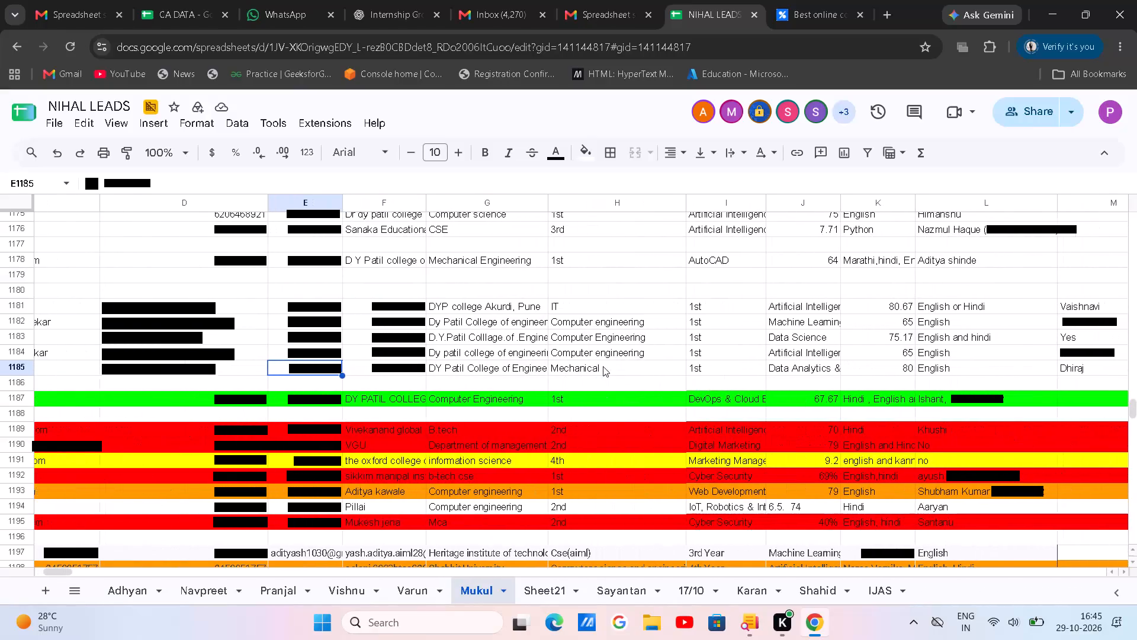
scroll(603, 366, left, 3)
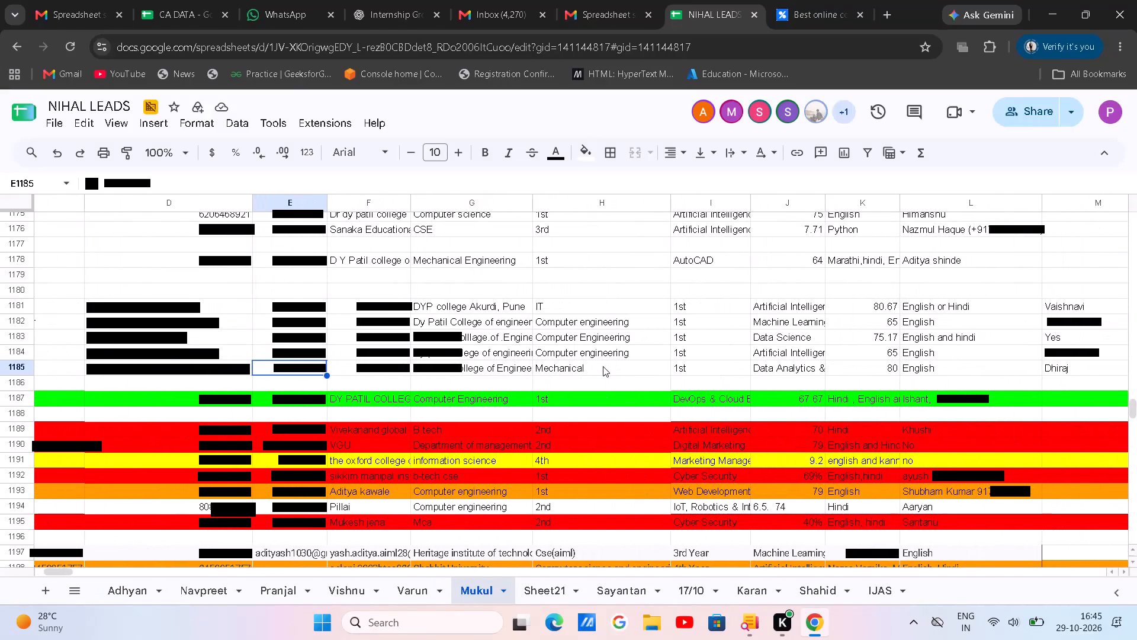
scroll(603, 366, left, 1)
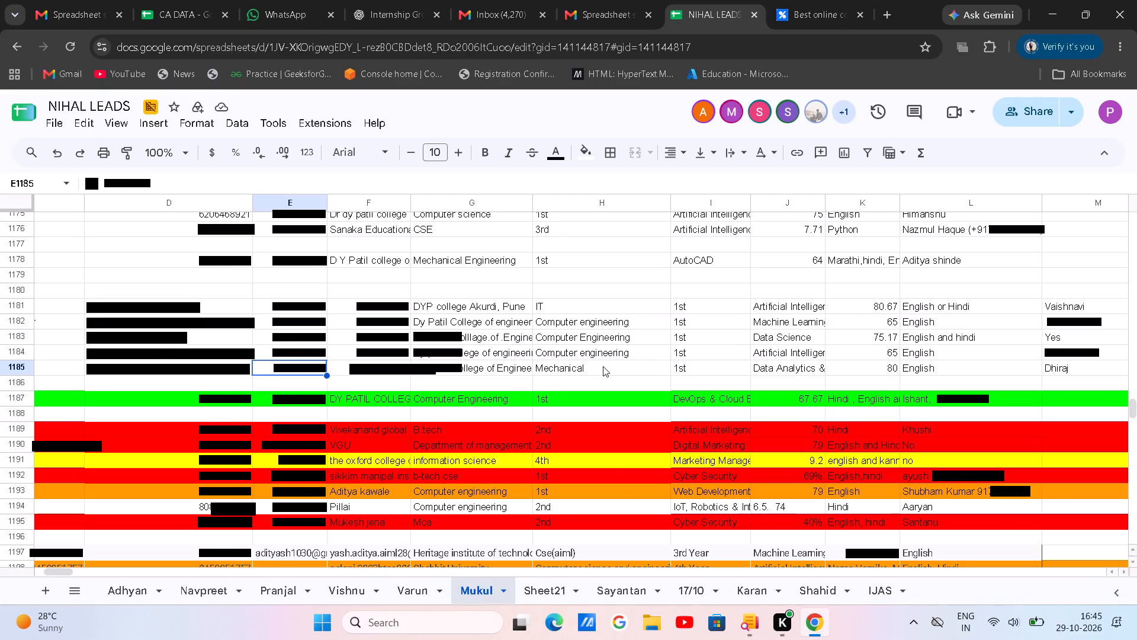
scroll(603, 366, right, 9)
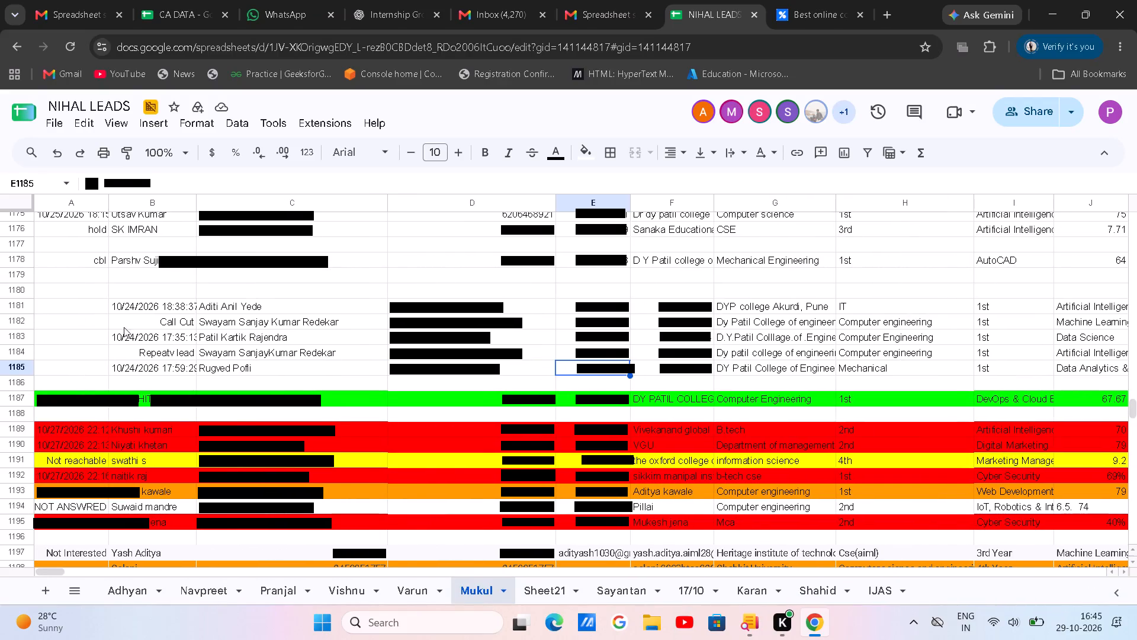
click(54, 367)
Review the Mukul sheet's latest leads down to row 1206 and select the column D contact cell in row 1204.
scroll(54, 367, down, 1)
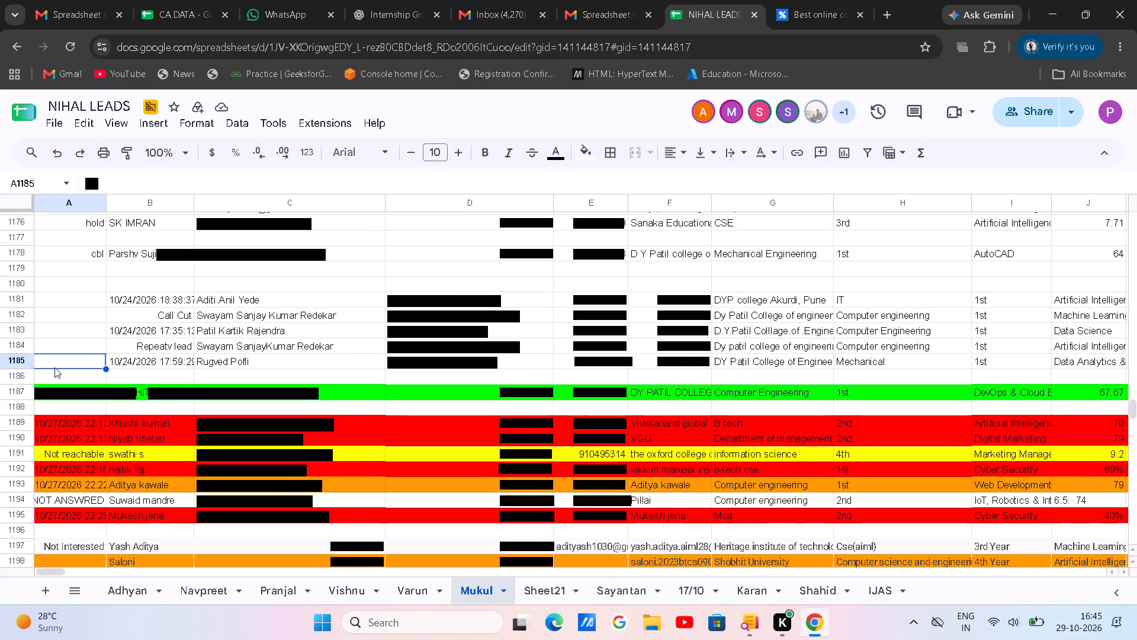
scroll(54, 367, down, 1)
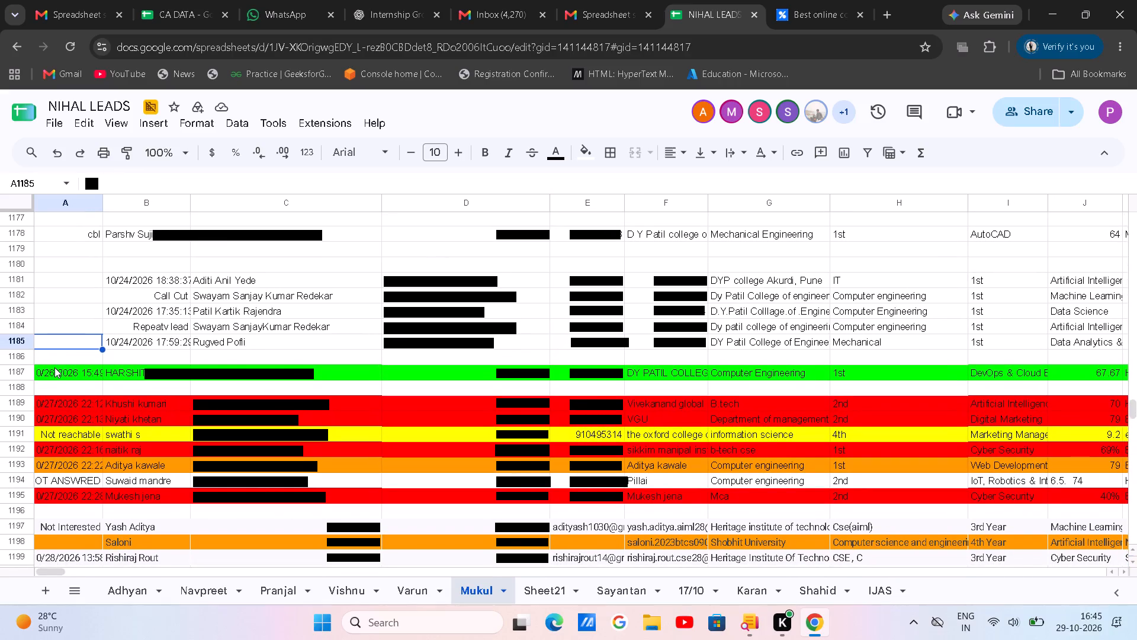
scroll(54, 367, down, 1)
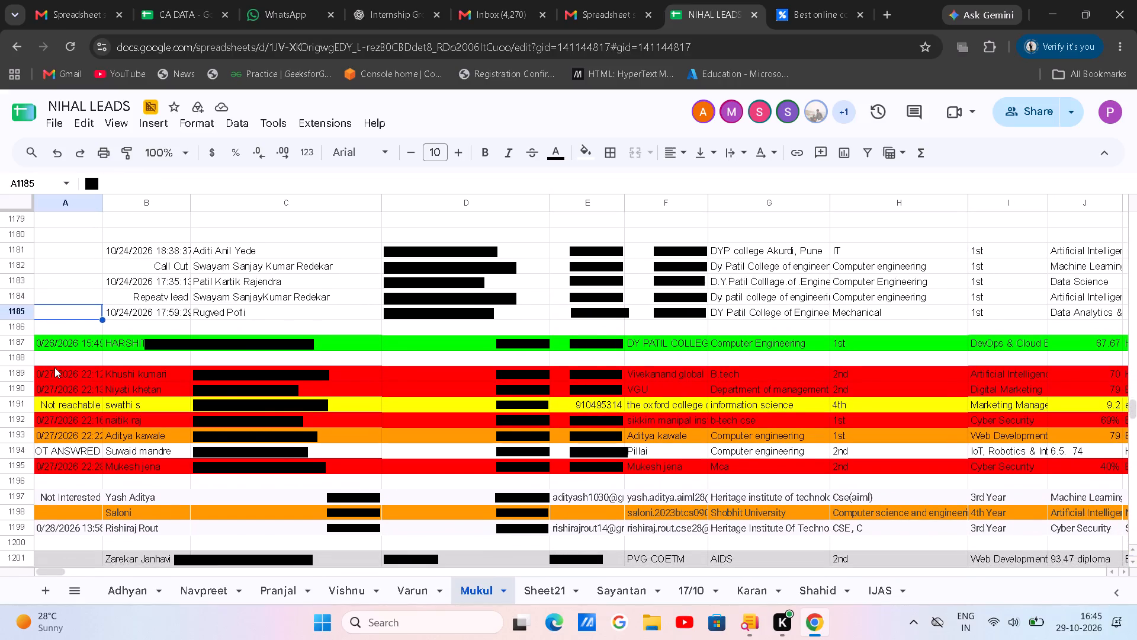
scroll(232, 285, down, 1)
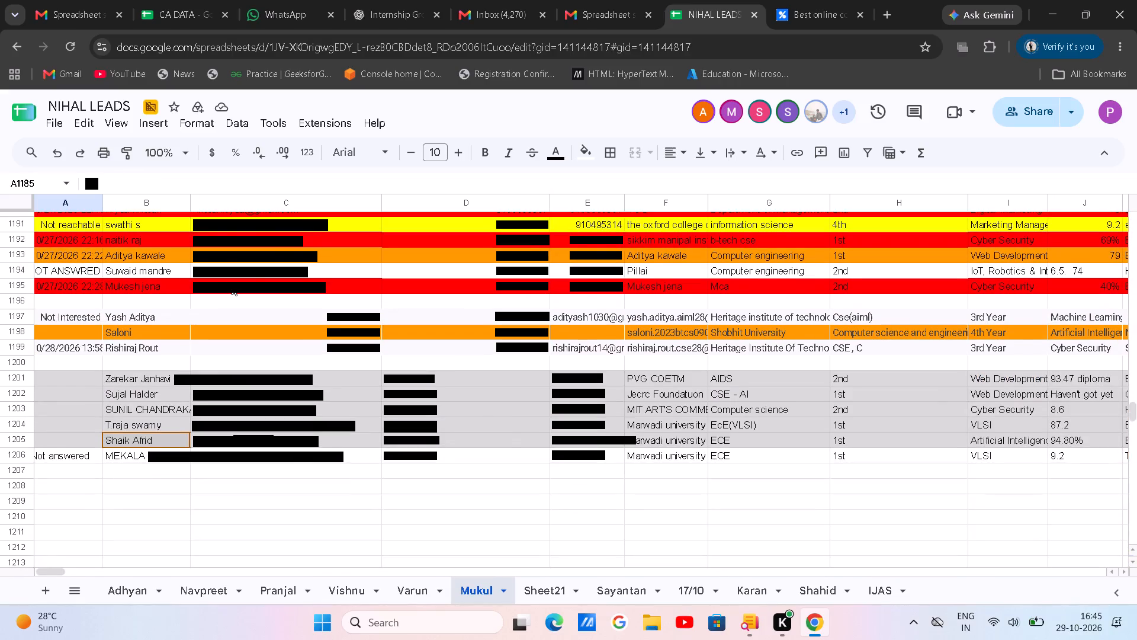
scroll(232, 285, down, 1)
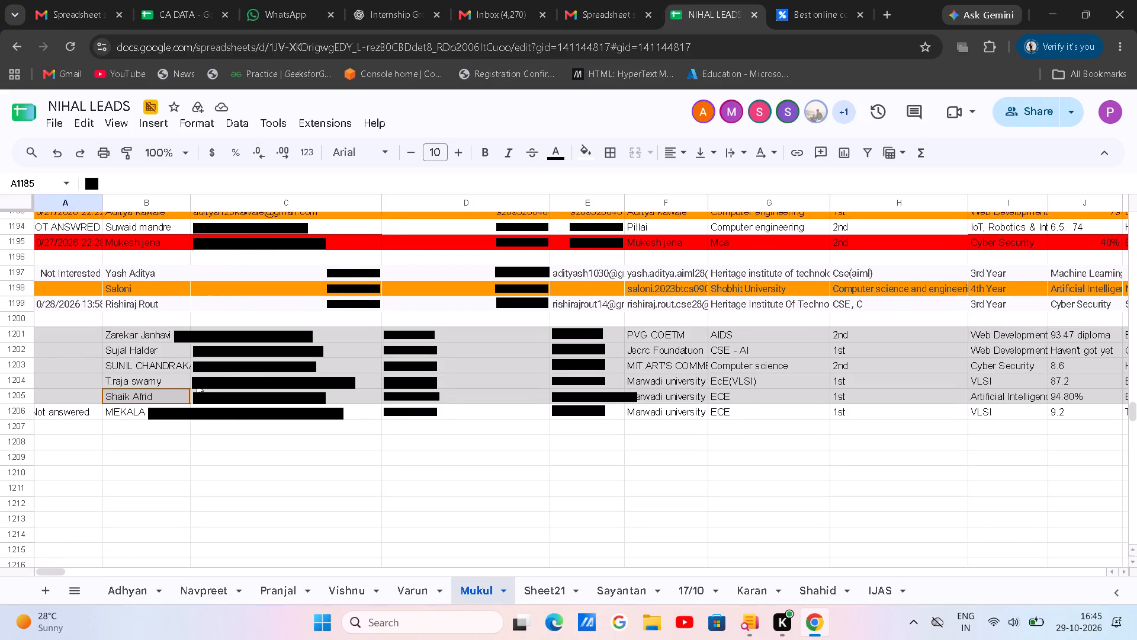
scroll(197, 384, right, 2)
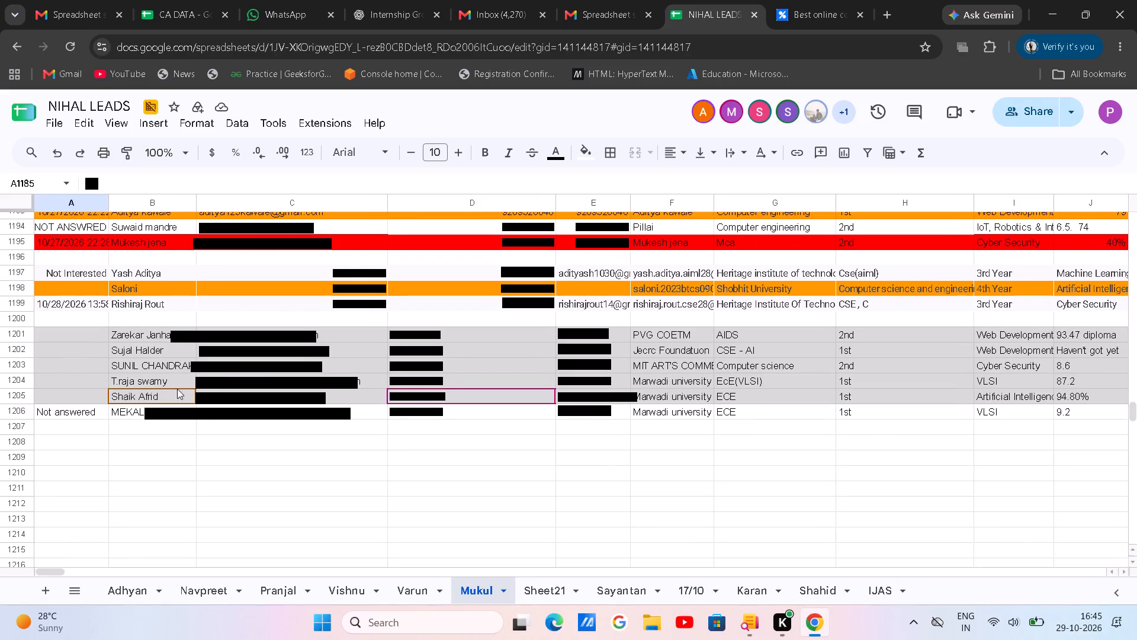
click(407, 380)
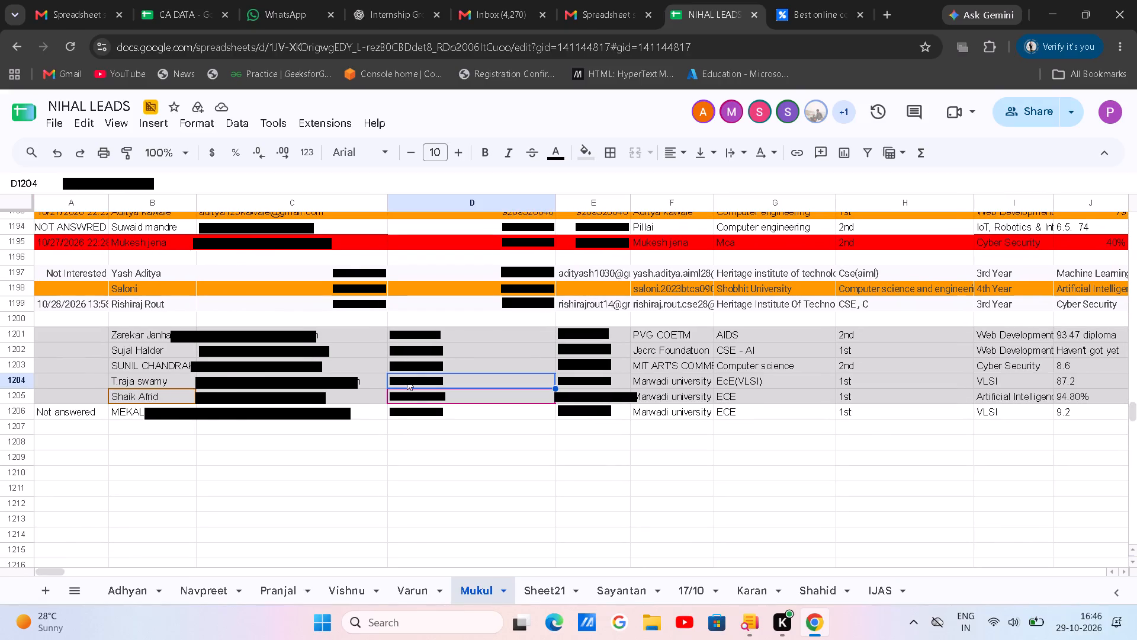
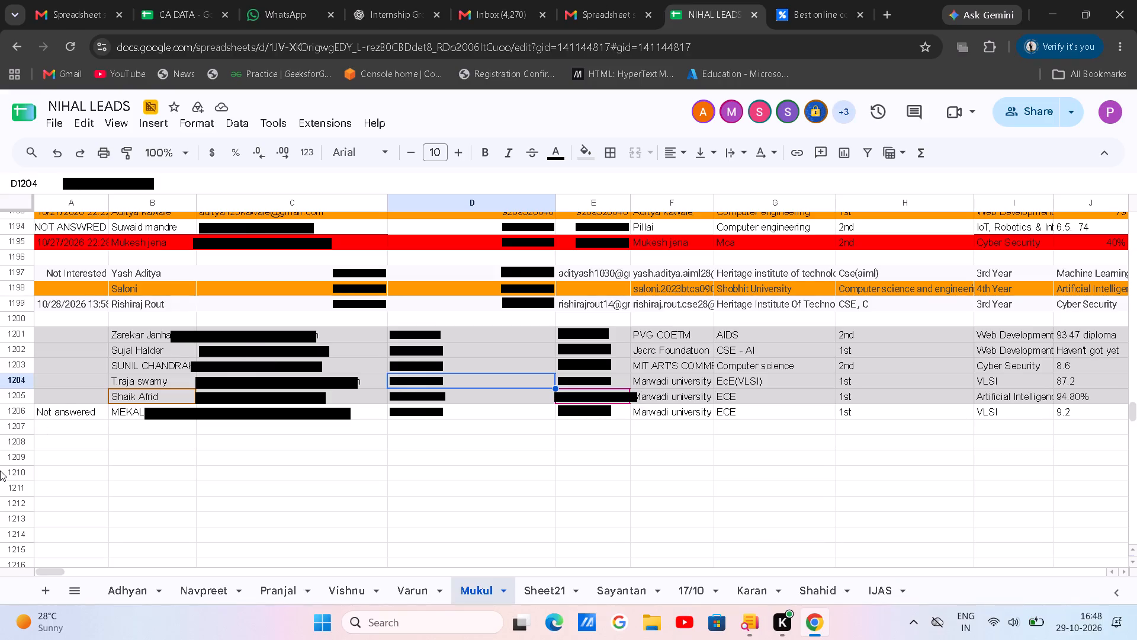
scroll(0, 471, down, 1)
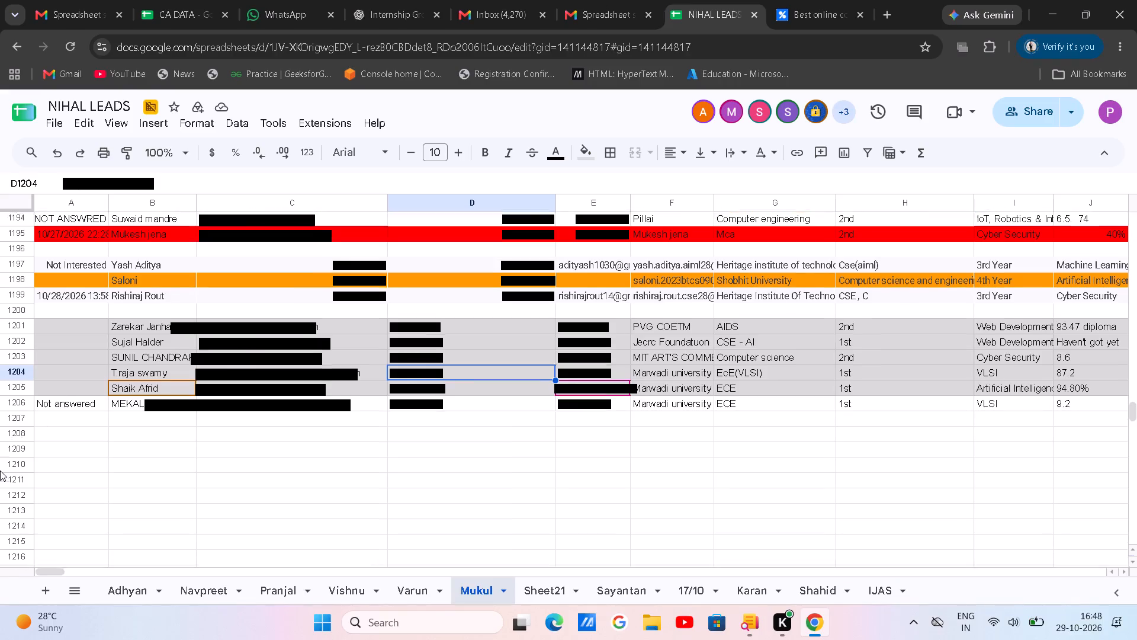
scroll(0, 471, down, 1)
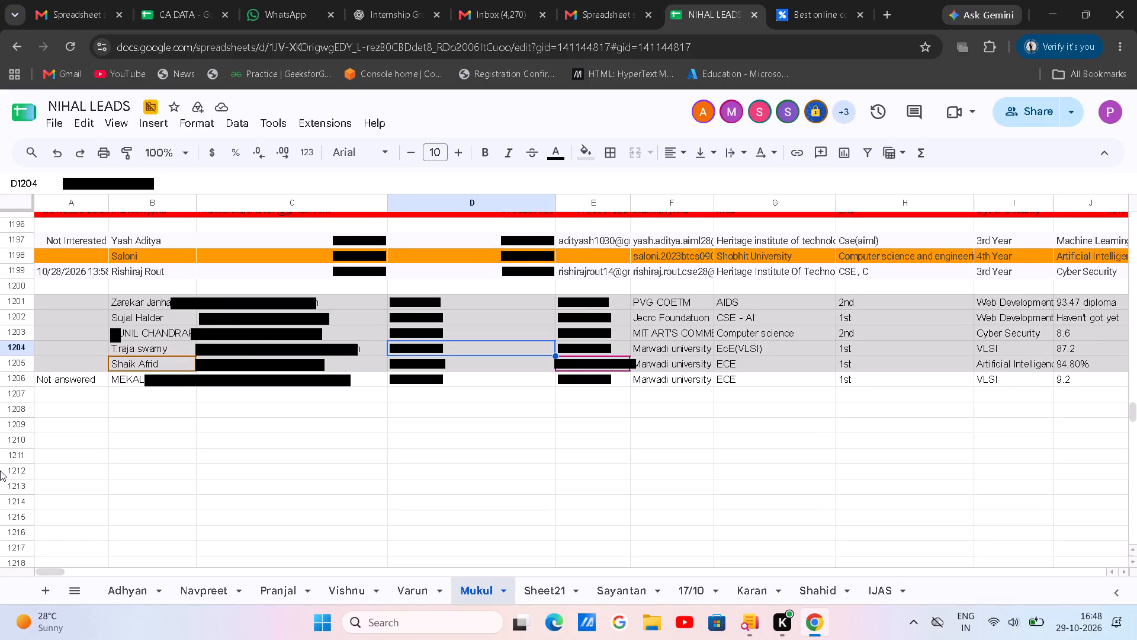
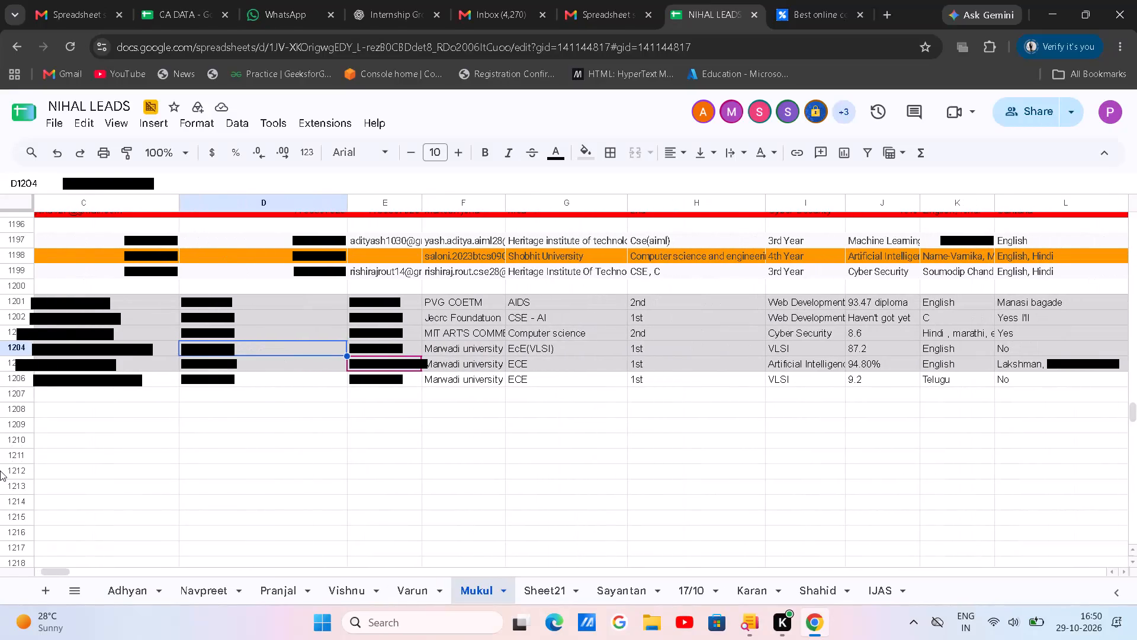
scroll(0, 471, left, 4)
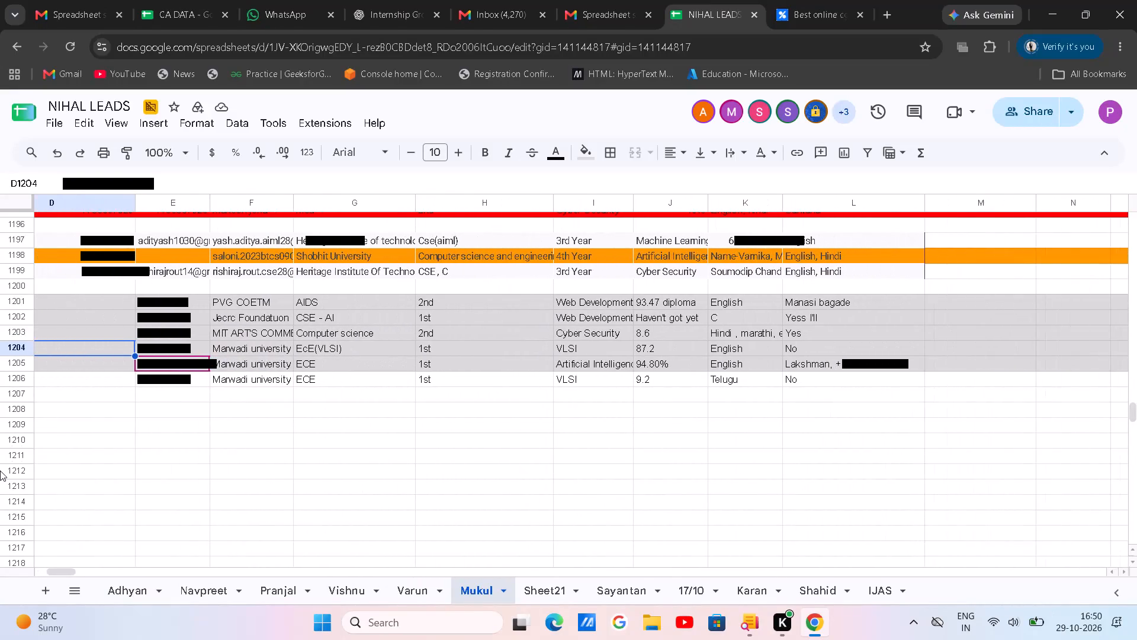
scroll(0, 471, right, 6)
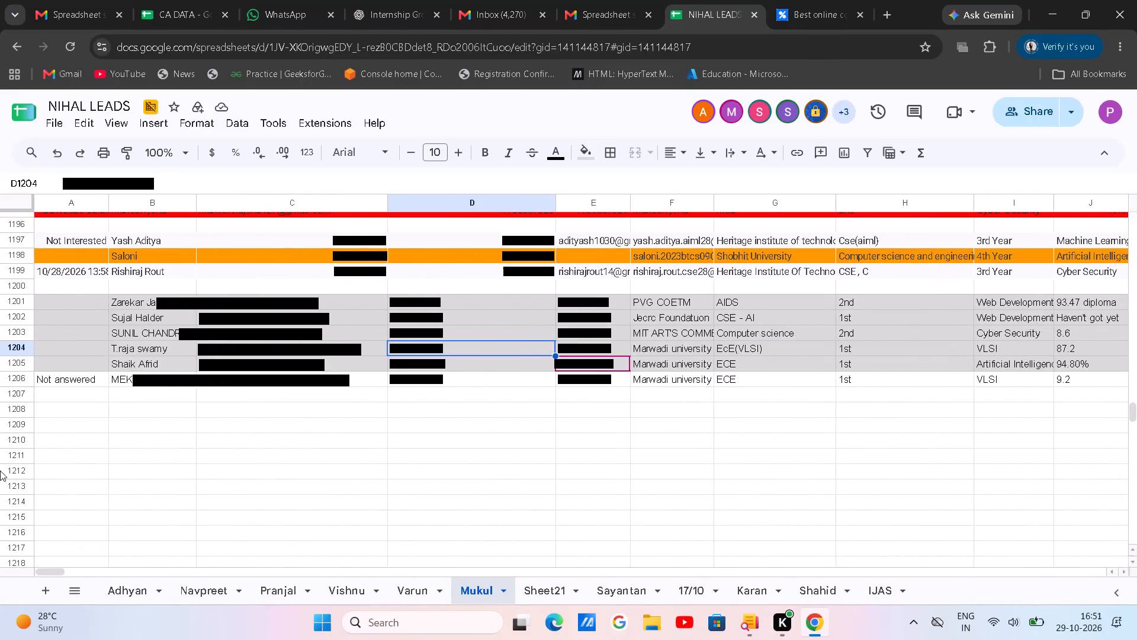
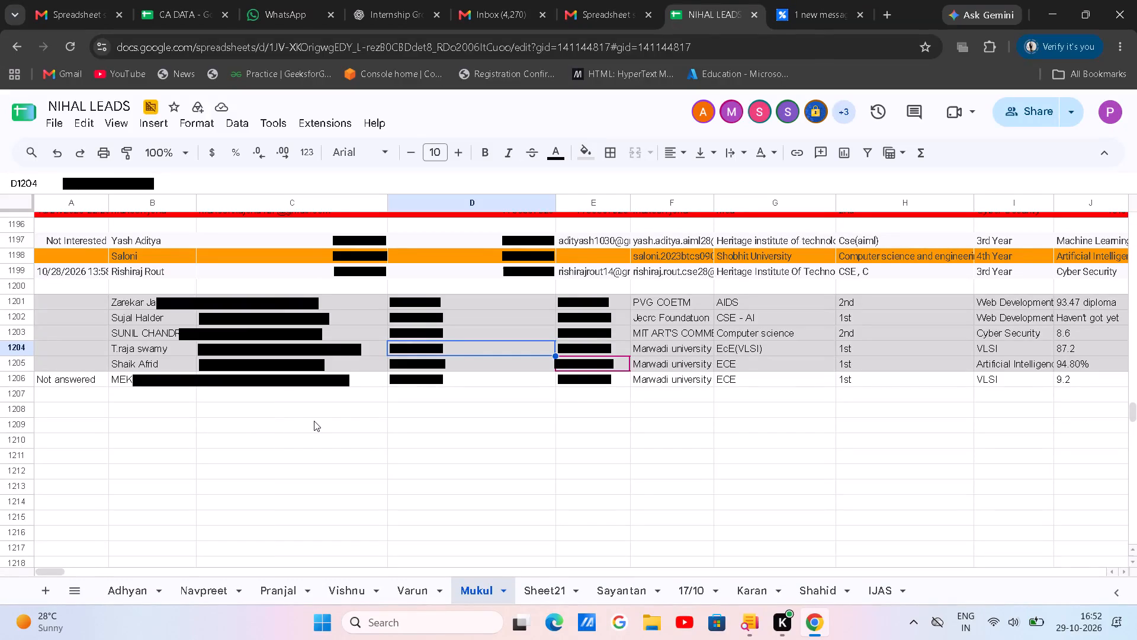
Examine the last lead entry in the Mukul sheet, selecting the student's name in row 1206.
scroll(314, 421, left, 1)
scroll(310, 418, right, 1)
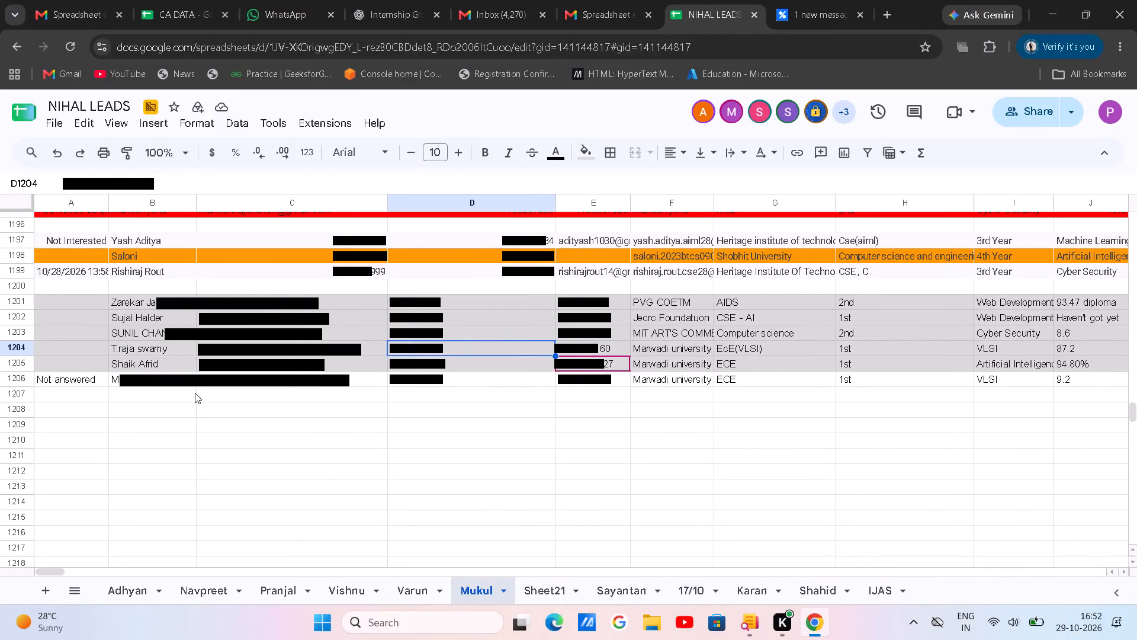
click(132, 380)
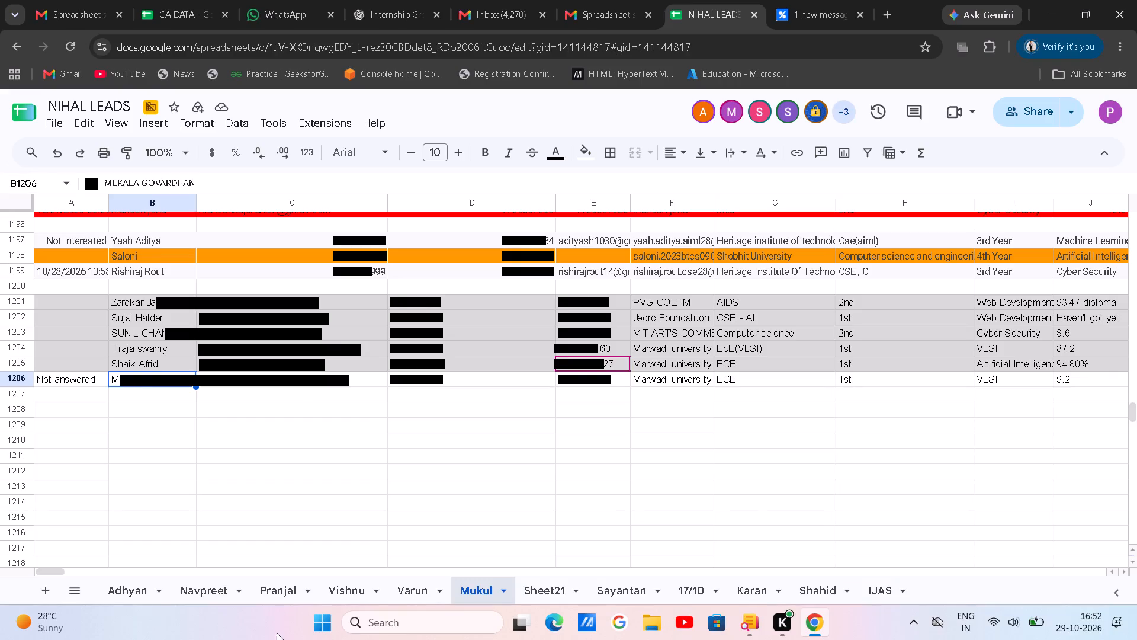
Switch to the Pranjal sheet and examine the row 274 lead's name and column C details.
click(278, 588)
scroll(271, 391, down, 1)
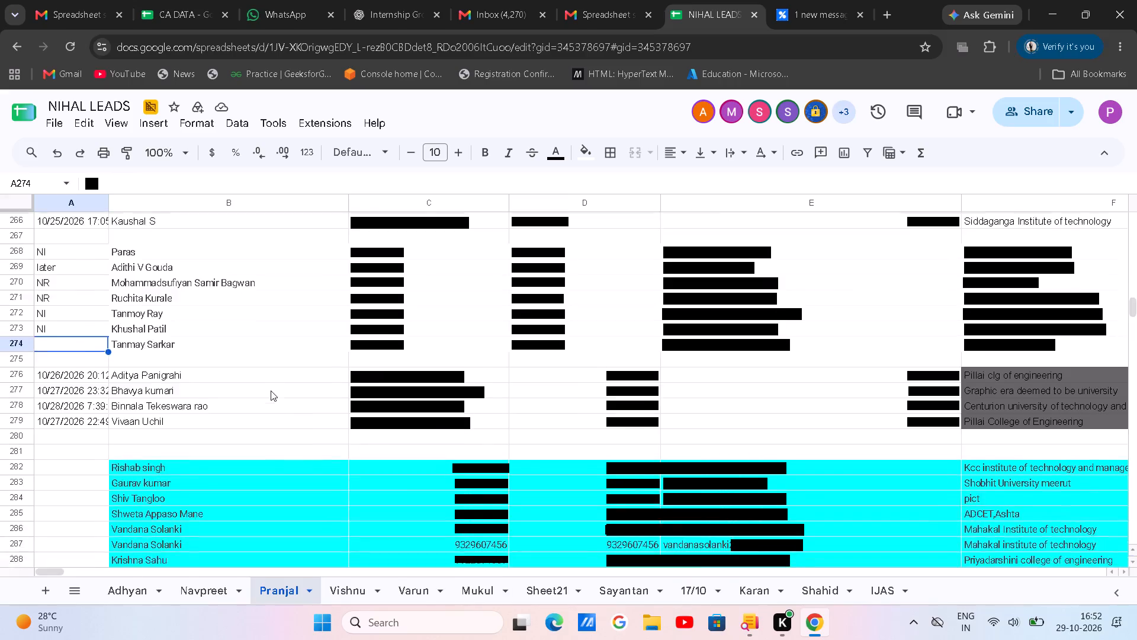
scroll(271, 391, down, 2)
scroll(271, 391, up, 1)
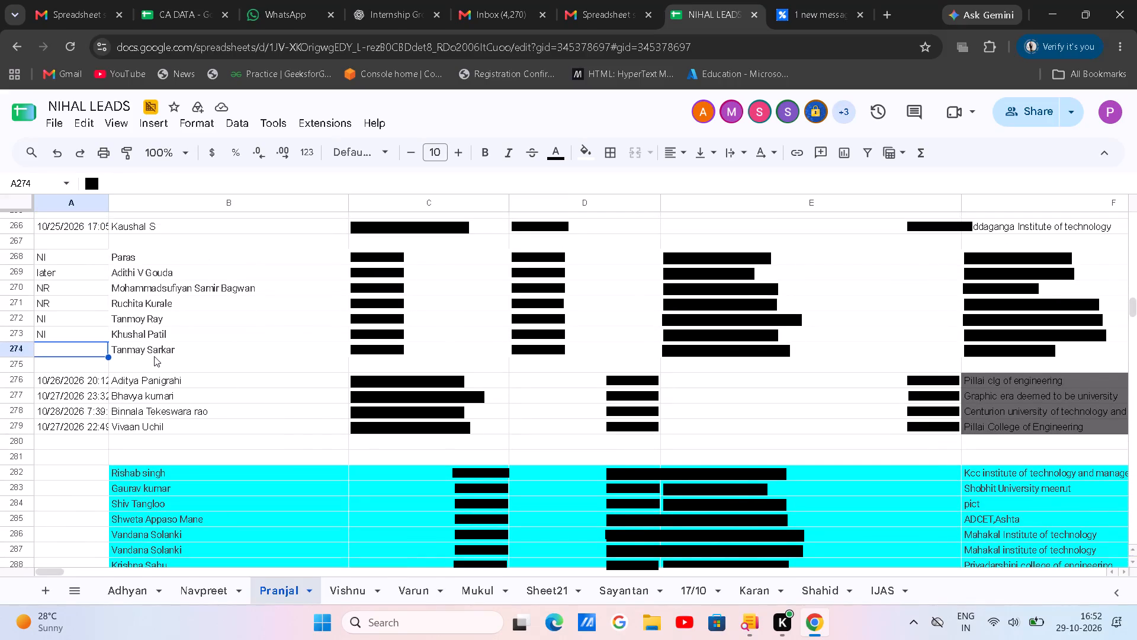
click(153, 356)
click(405, 345)
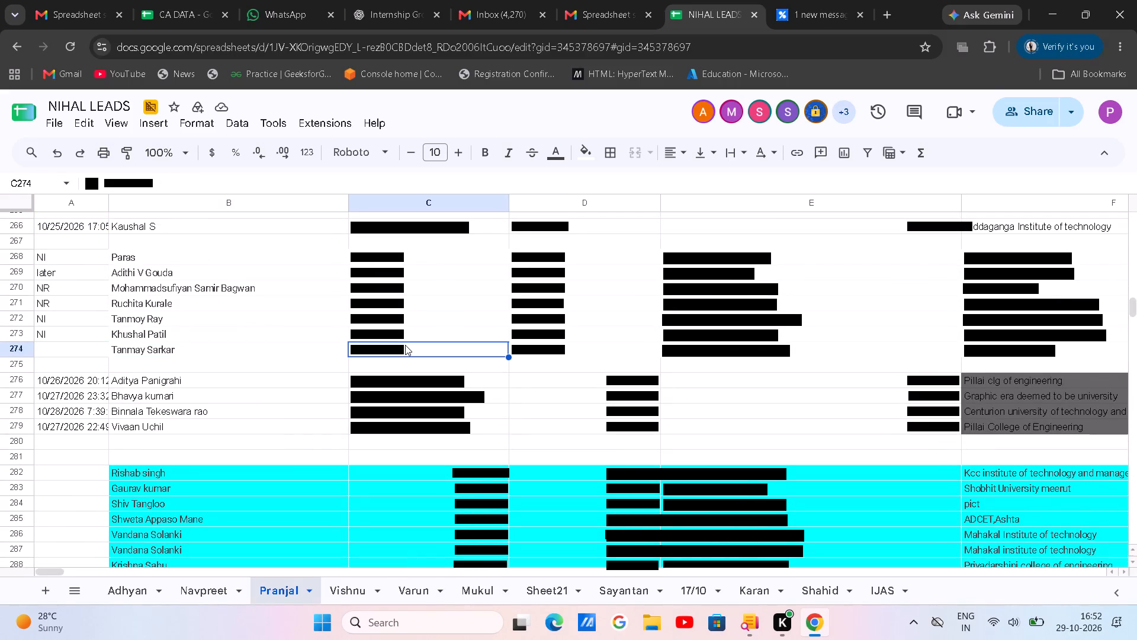
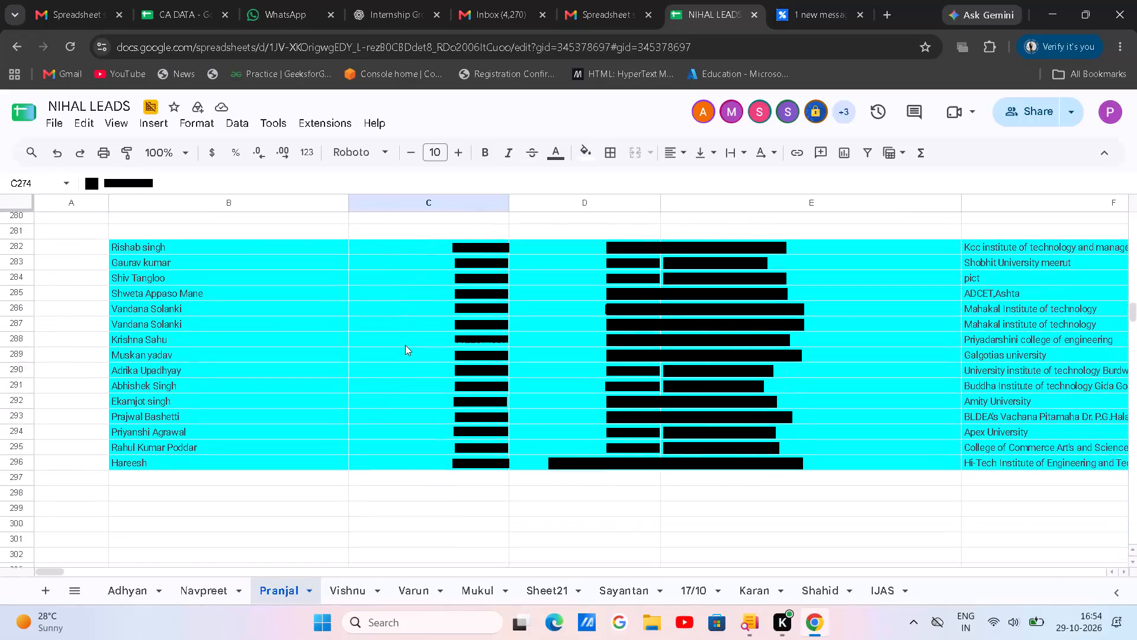
Examine the cyan-highlighted block of leads in rows 282 to 296 of the Pranjal sheet across its columns.
scroll(405, 345, left, 2)
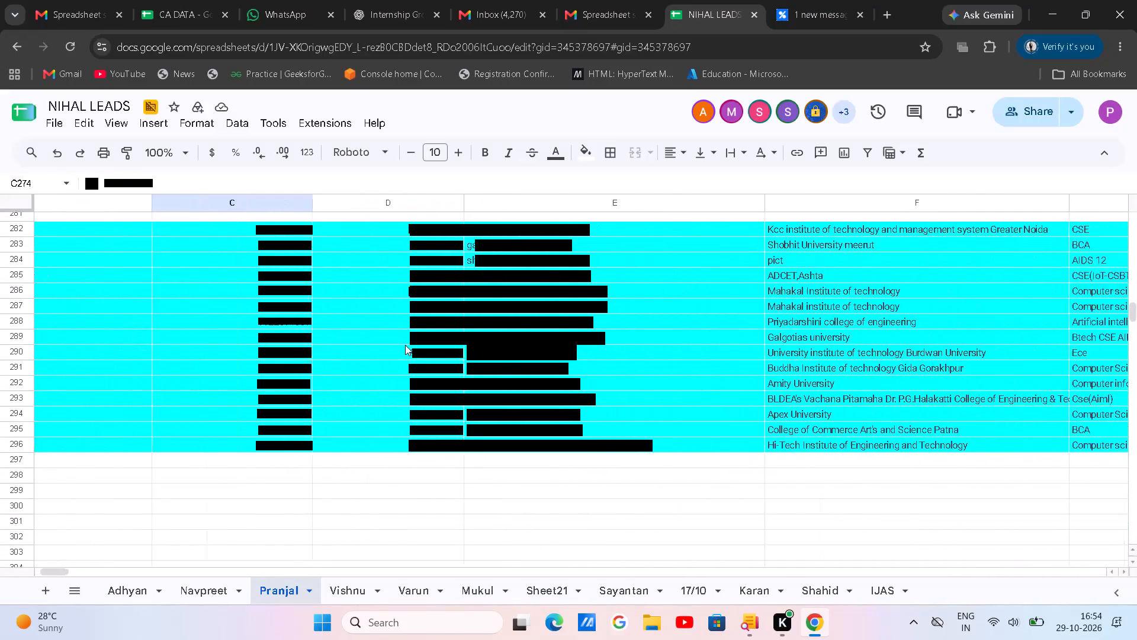
scroll(405, 345, left, 12)
scroll(405, 345, right, 10)
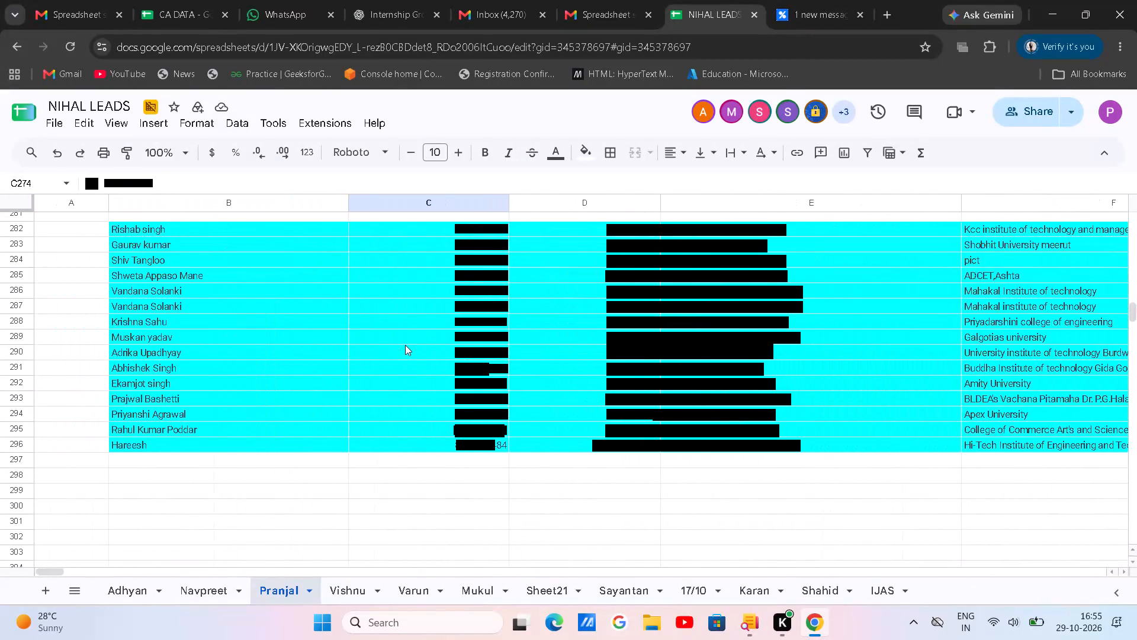
scroll(146, 430, up, 2)
scroll(146, 430, down, 1)
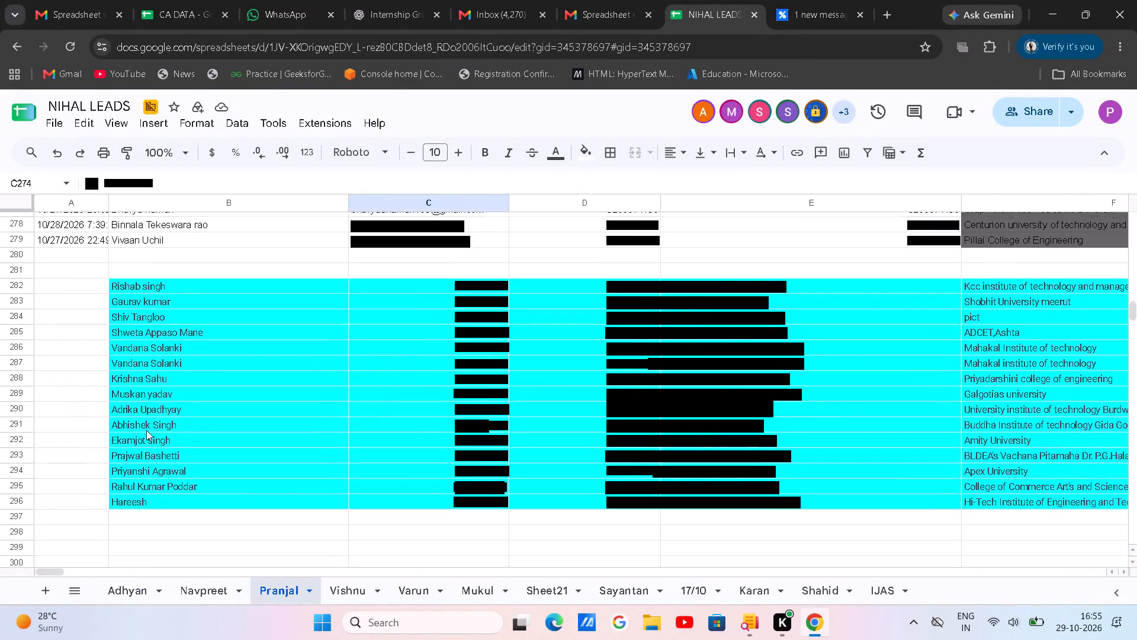
scroll(146, 430, down, 1)
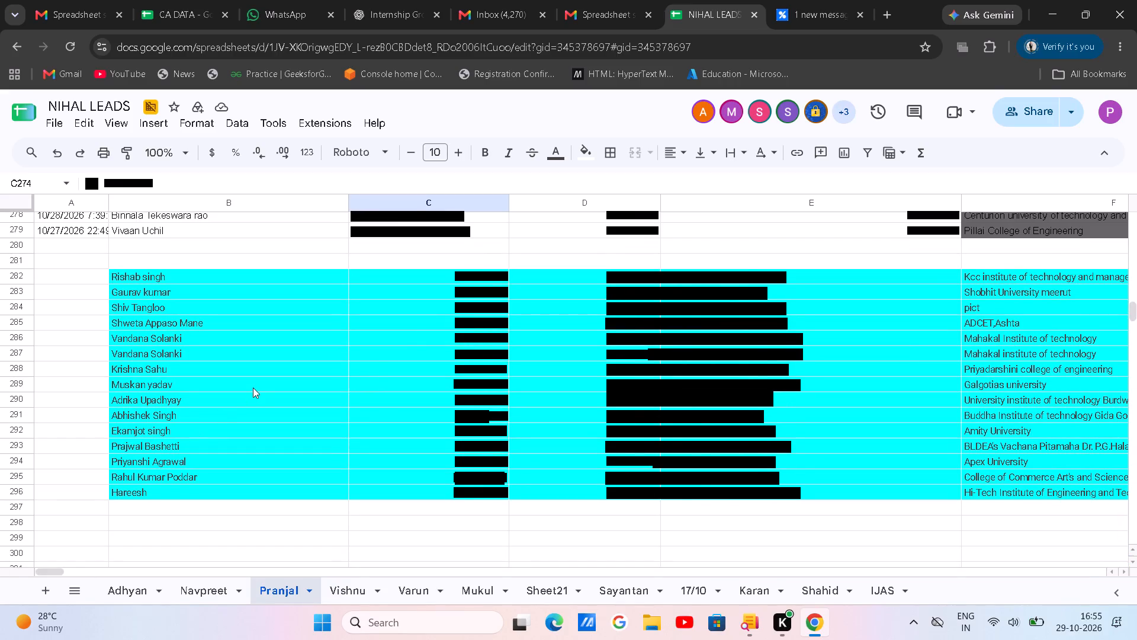
scroll(253, 388, left, 1)
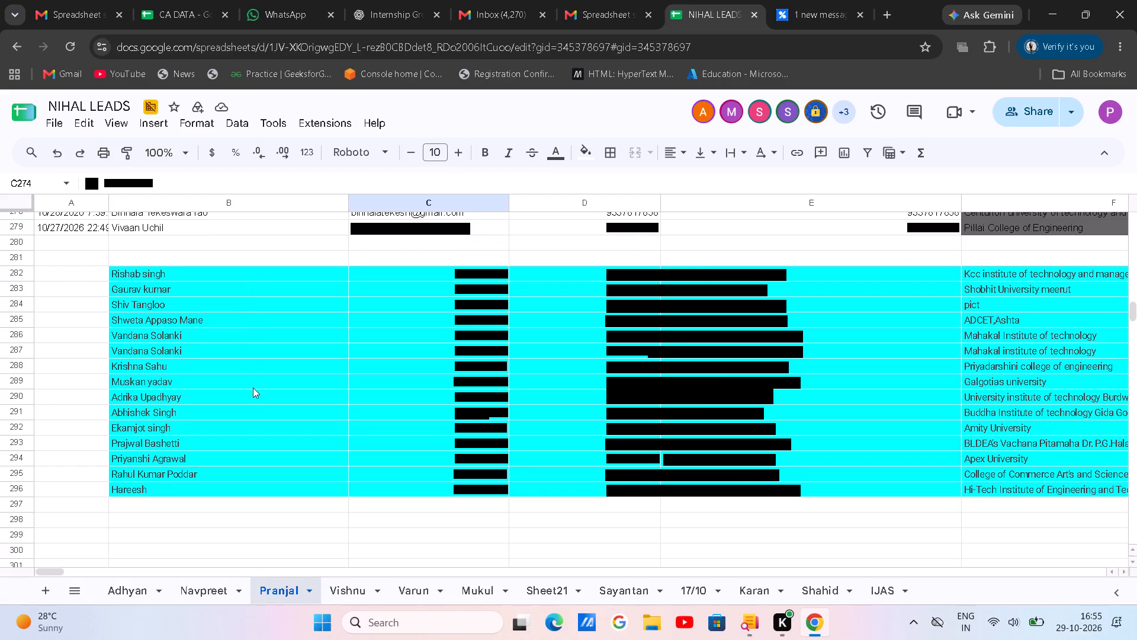
Check the edit history of the student name in cell B282, the first lead of the cyan block.
scroll(253, 388, up, 1)
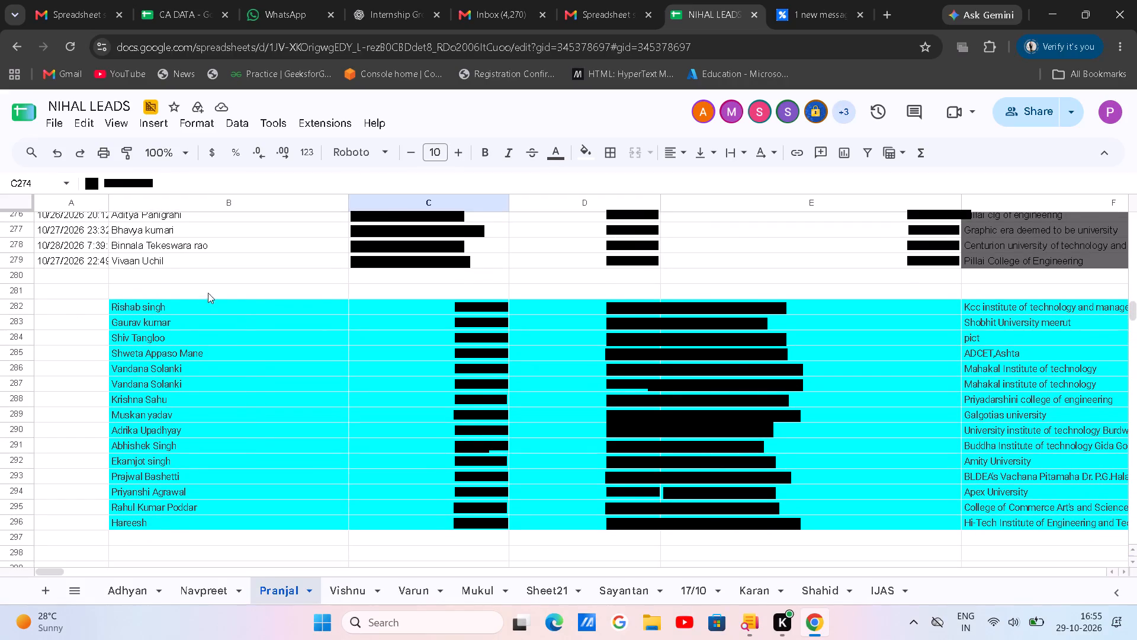
click(158, 304)
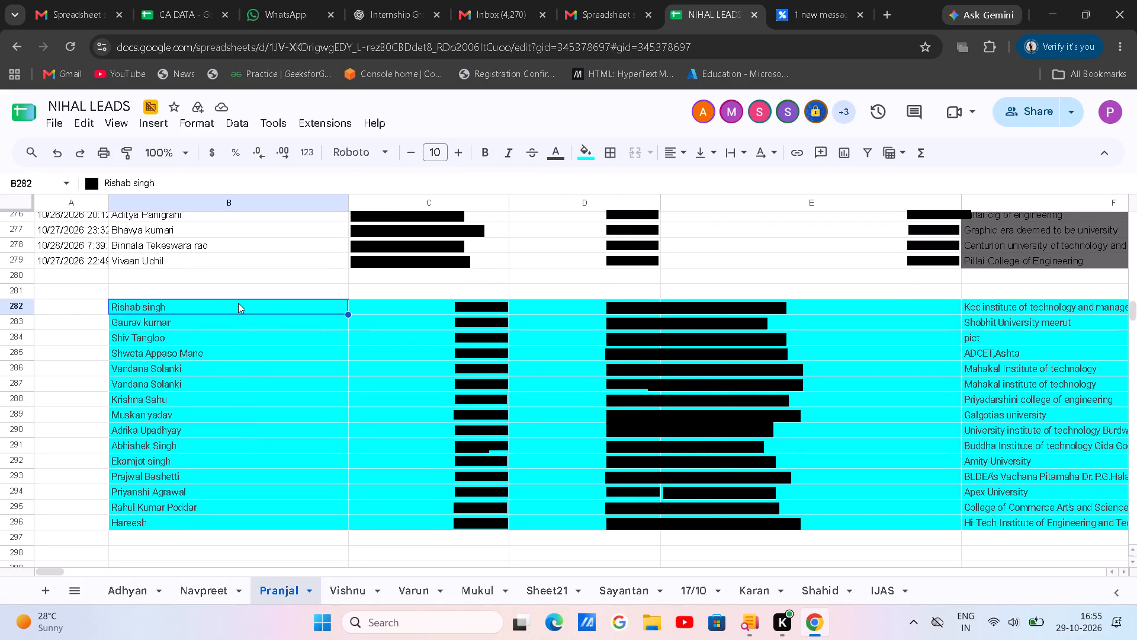
right_click(238, 303)
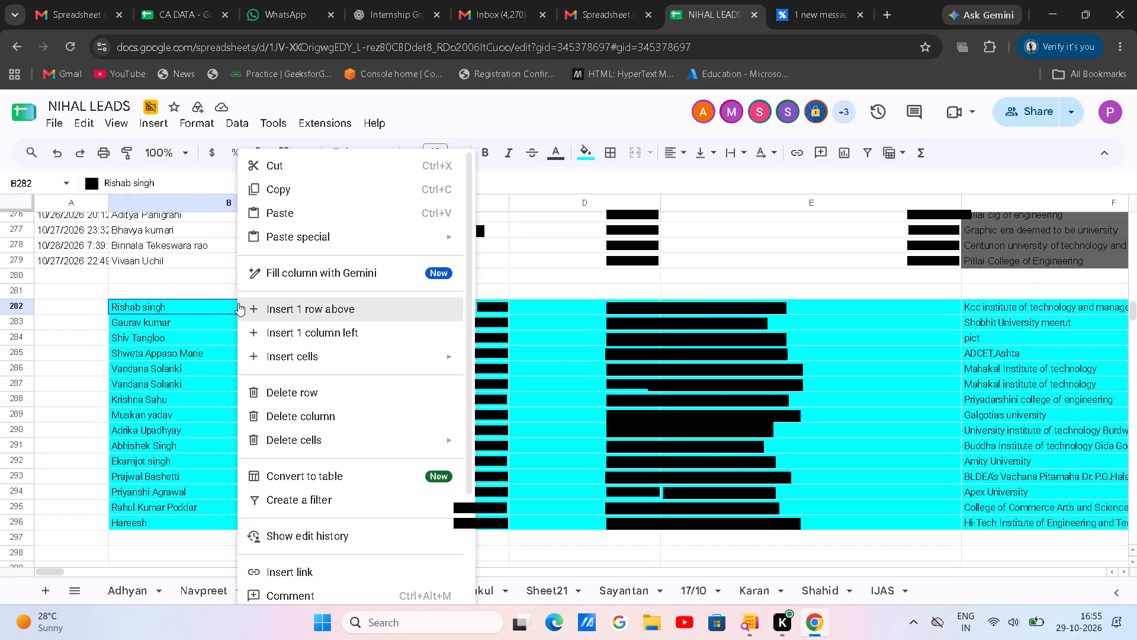
click(307, 545)
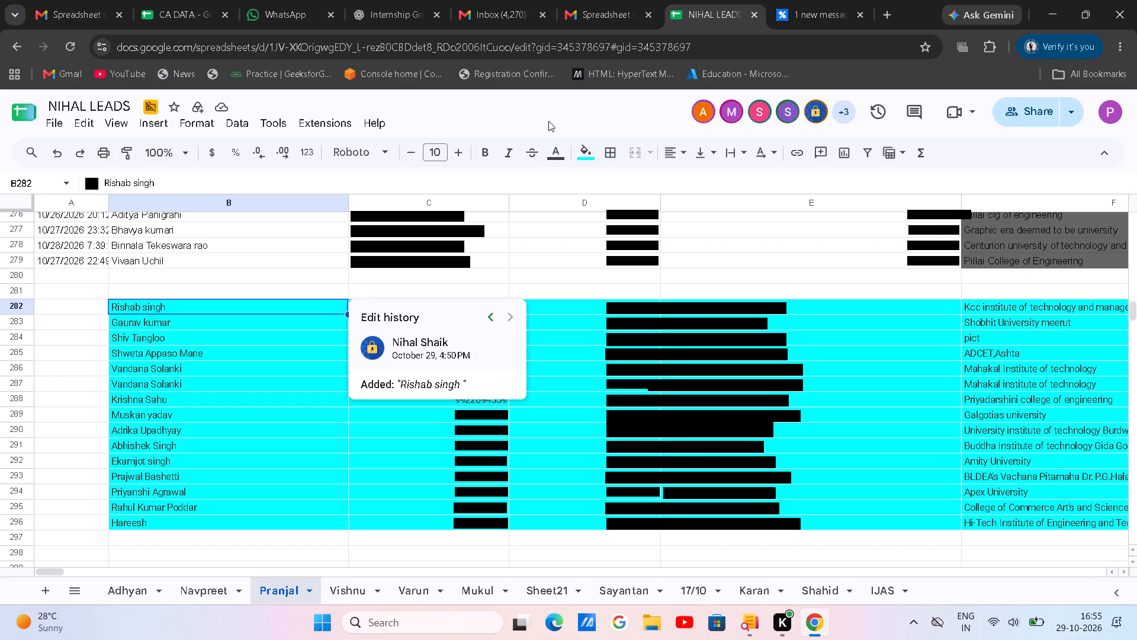
click(544, 284)
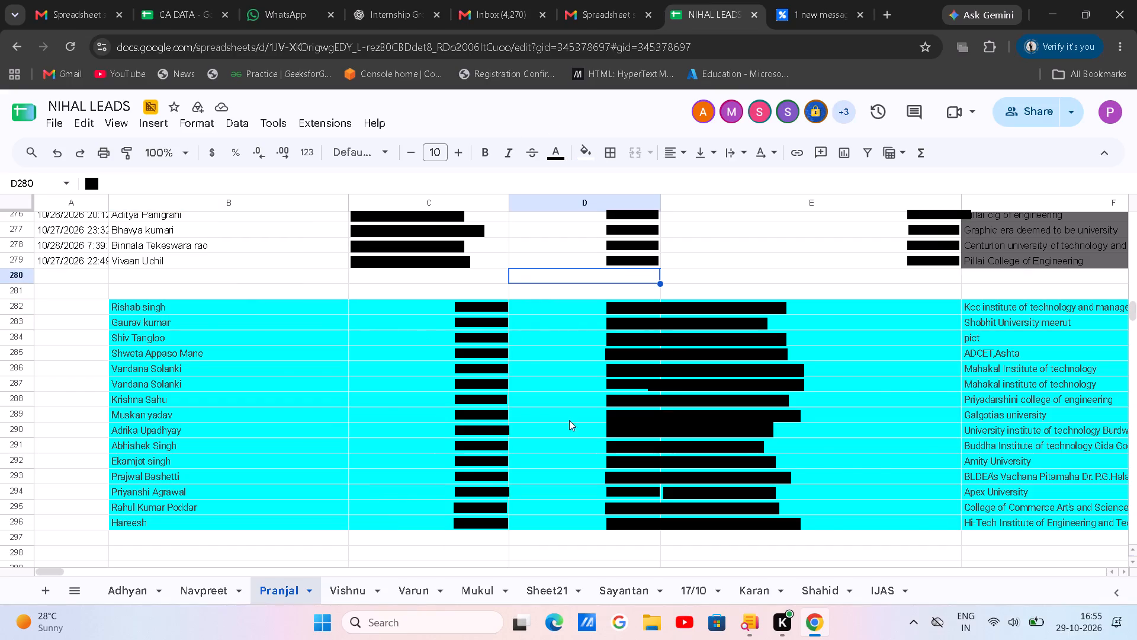
Examine the college, branch, year of study, domain and column J details of the cyan leads in rows 282 to 296.
scroll(579, 420, left, 8)
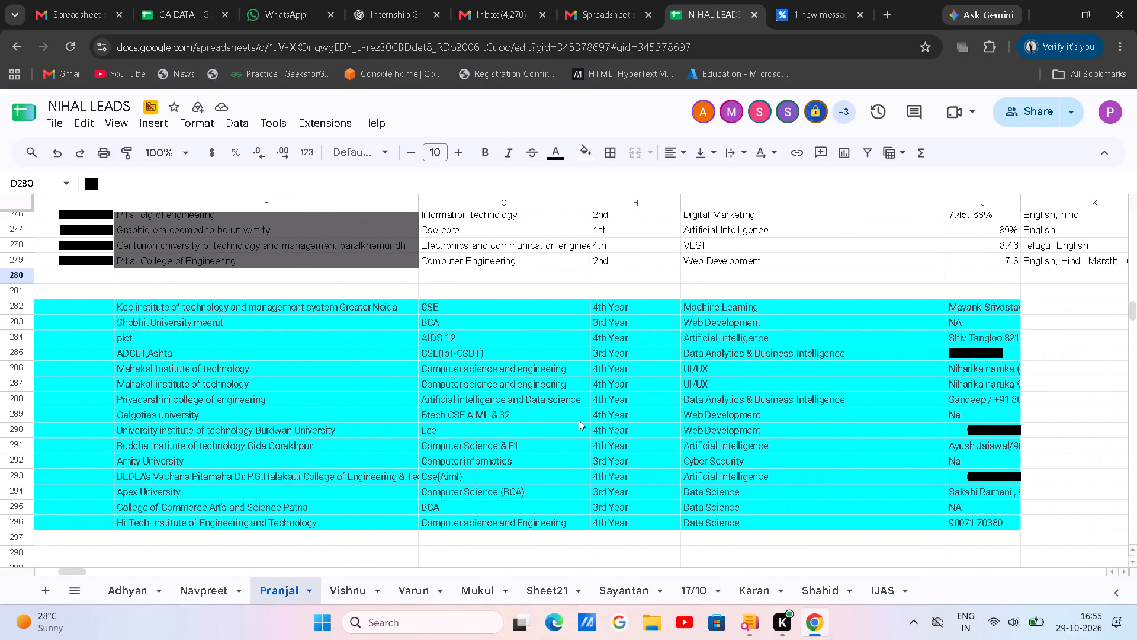
scroll(579, 420, right, 3)
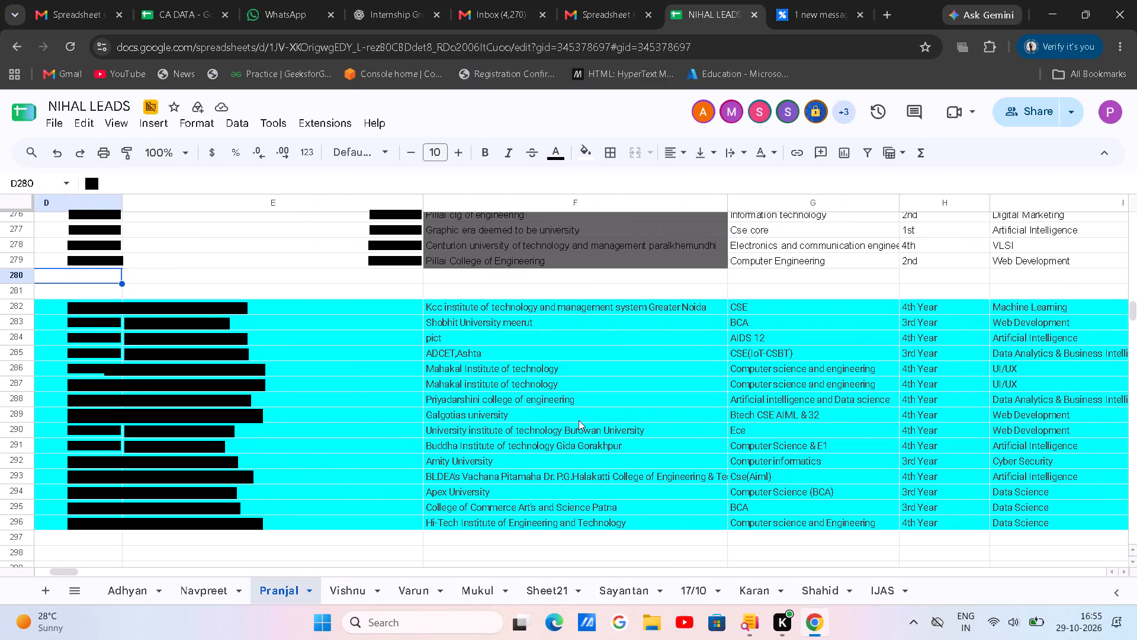
scroll(579, 420, right, 6)
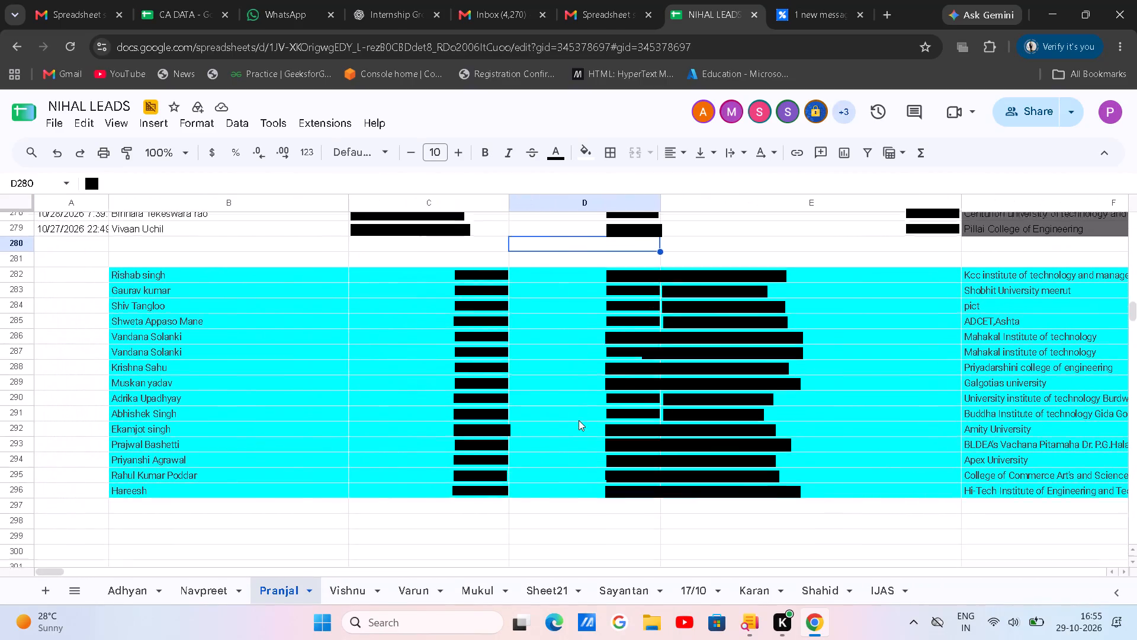
scroll(579, 420, right, 1)
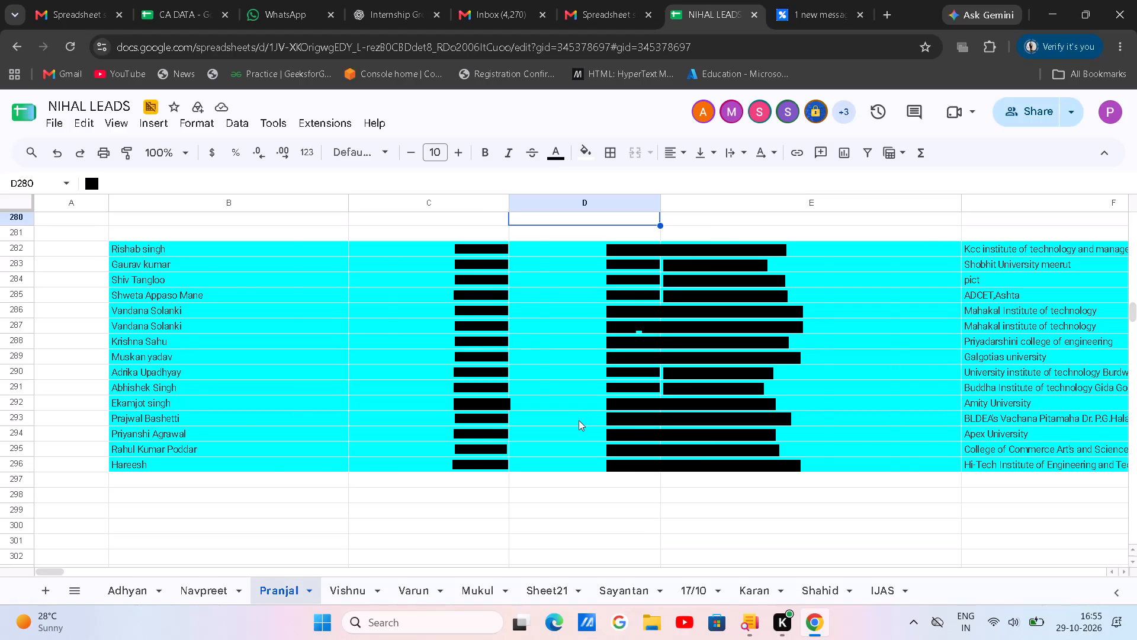
scroll(579, 420, left, 8)
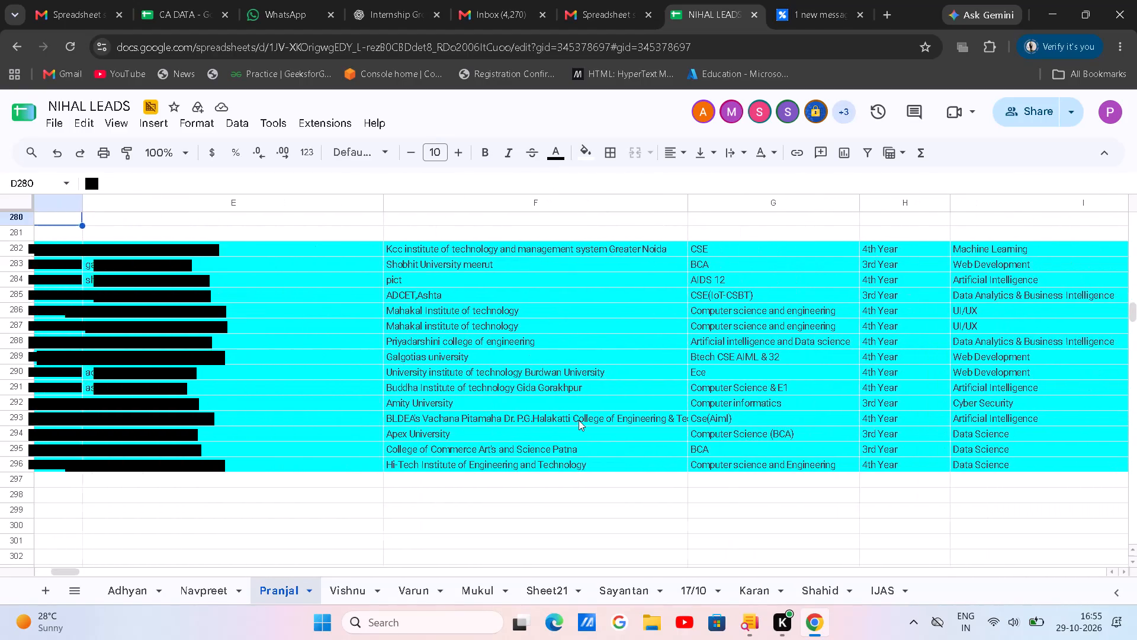
scroll(579, 420, left, 2)
scroll(579, 420, right, 4)
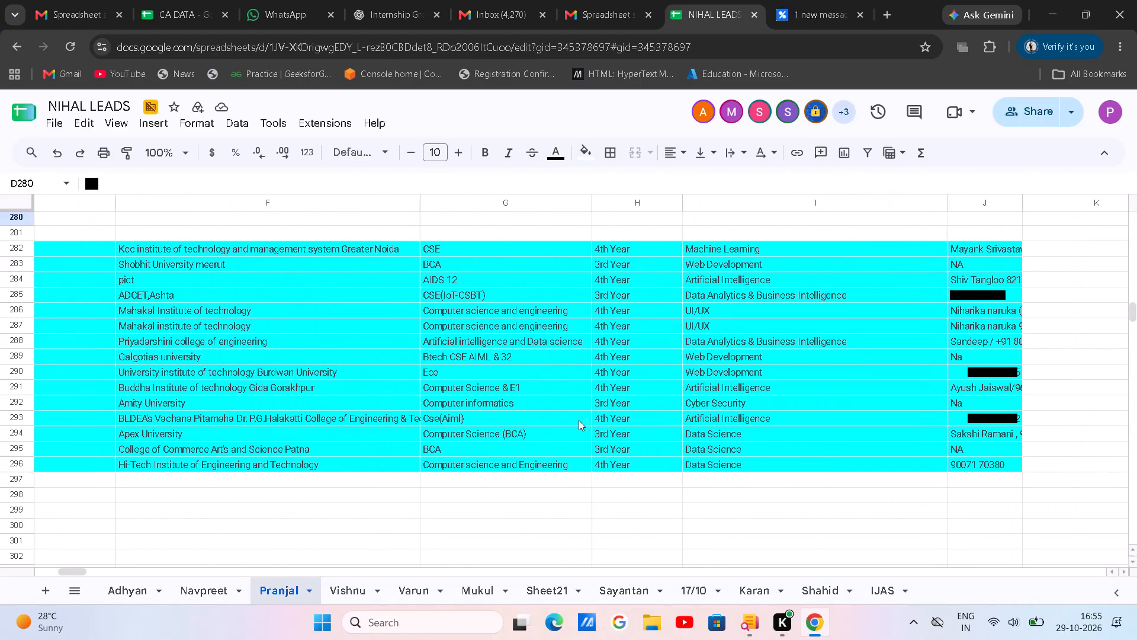
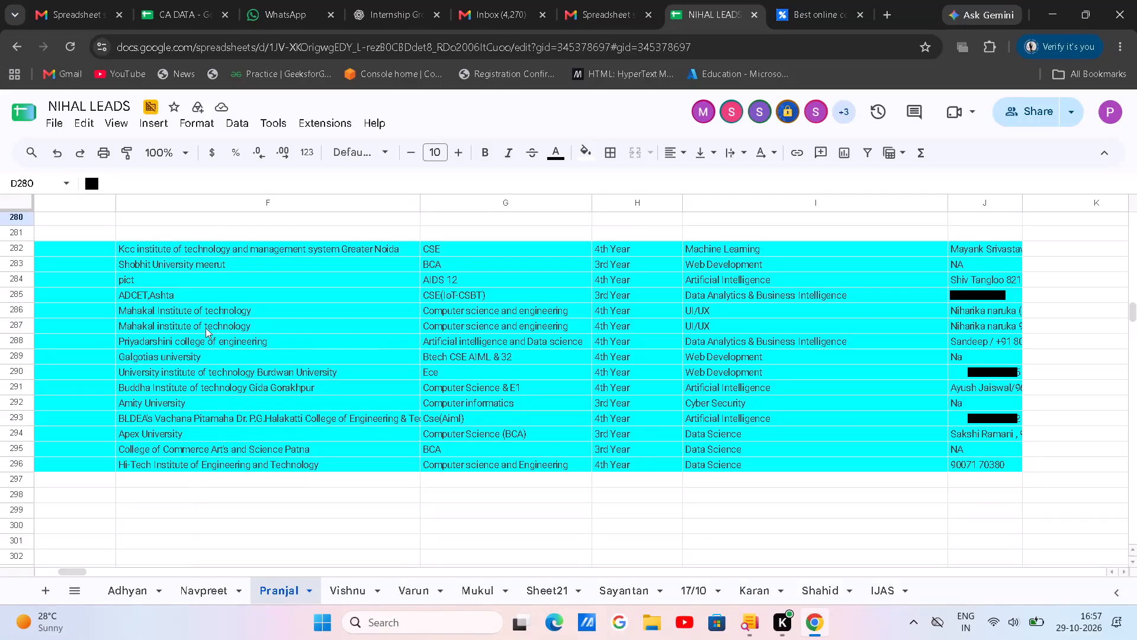
Look up the contact number in cell C282 for the first lead of the cyan block.
scroll(205, 328, up, 1)
scroll(205, 328, right, 6)
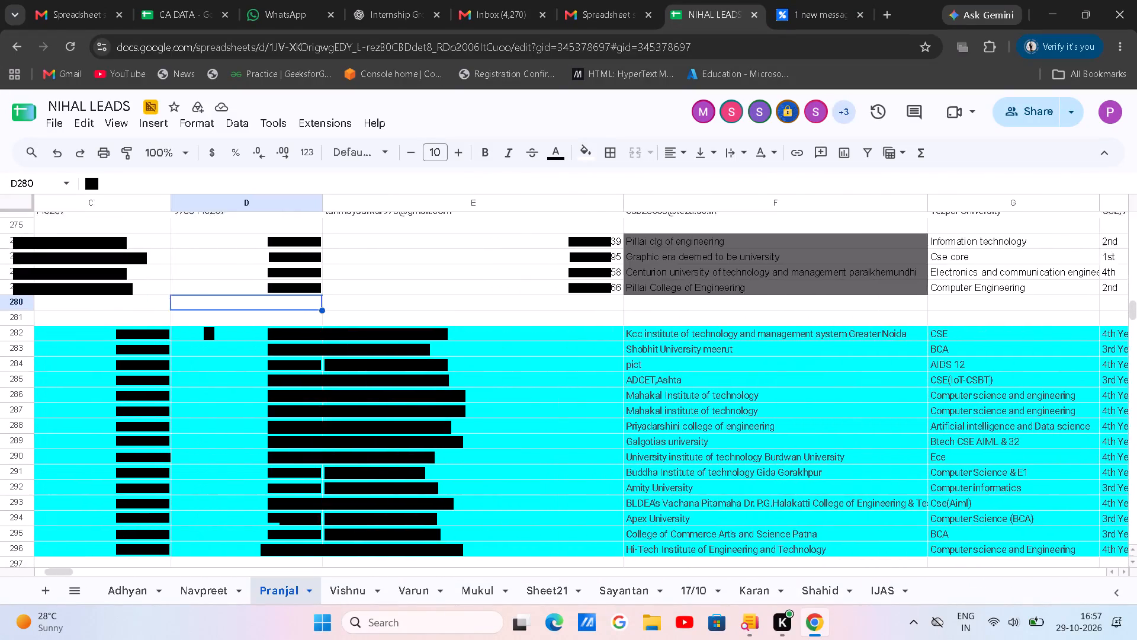
scroll(205, 328, right, 1)
click(435, 337)
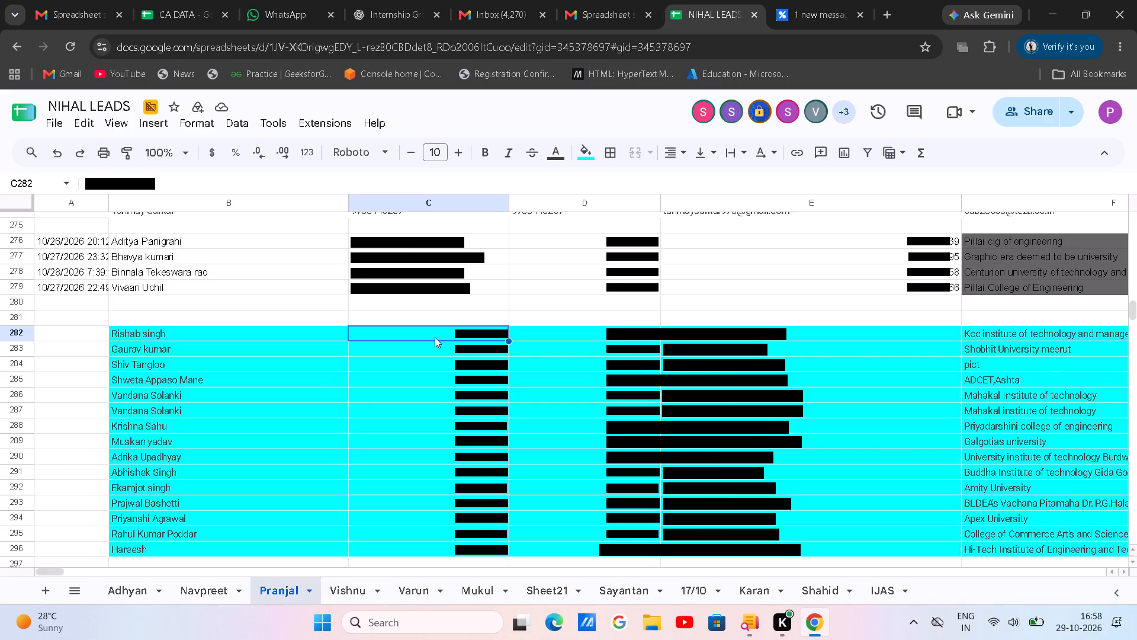
Examine the status notes and lead details above and within the cyan block, from column A through the follow-up remarks in column M.
scroll(435, 337, down, 1)
scroll(435, 337, up, 3)
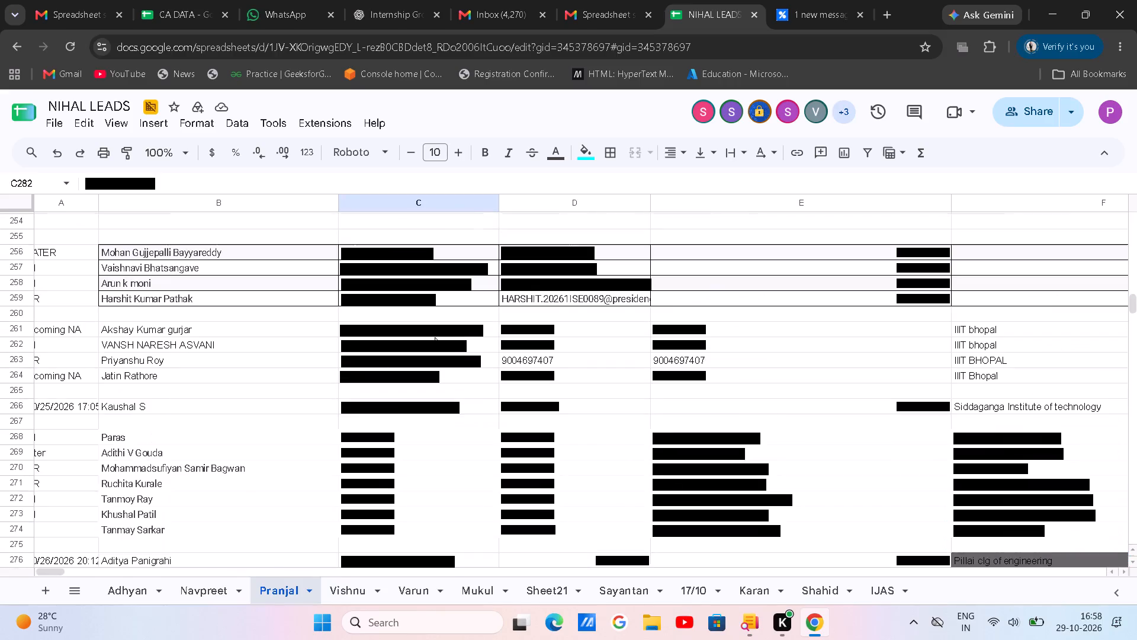
scroll(435, 337, down, 3)
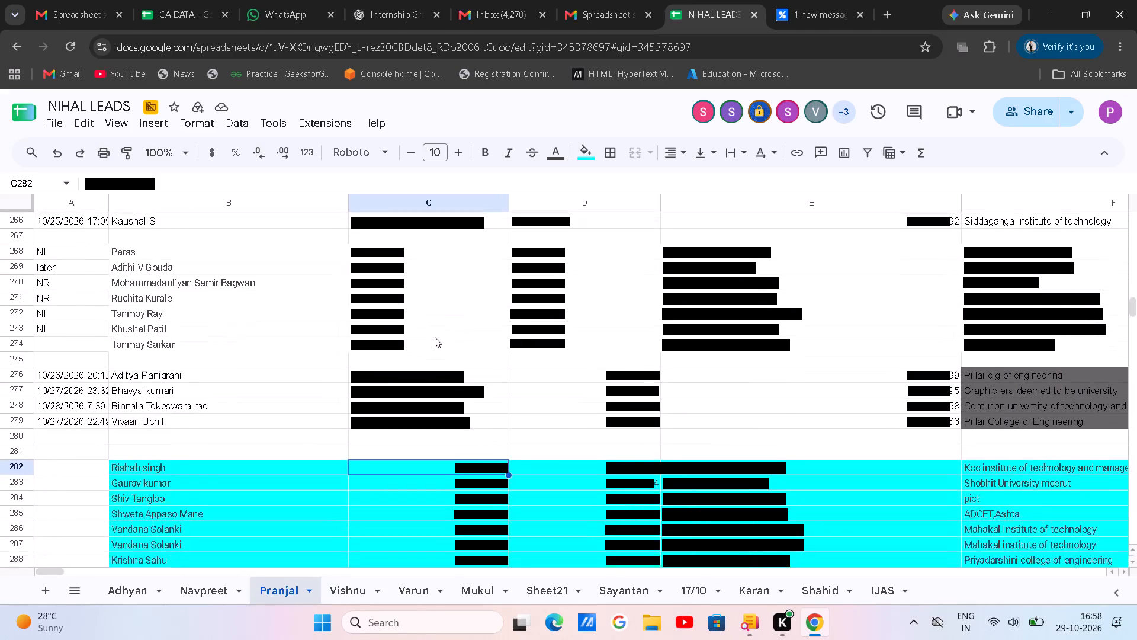
scroll(435, 337, down, 1)
scroll(435, 337, left, 6)
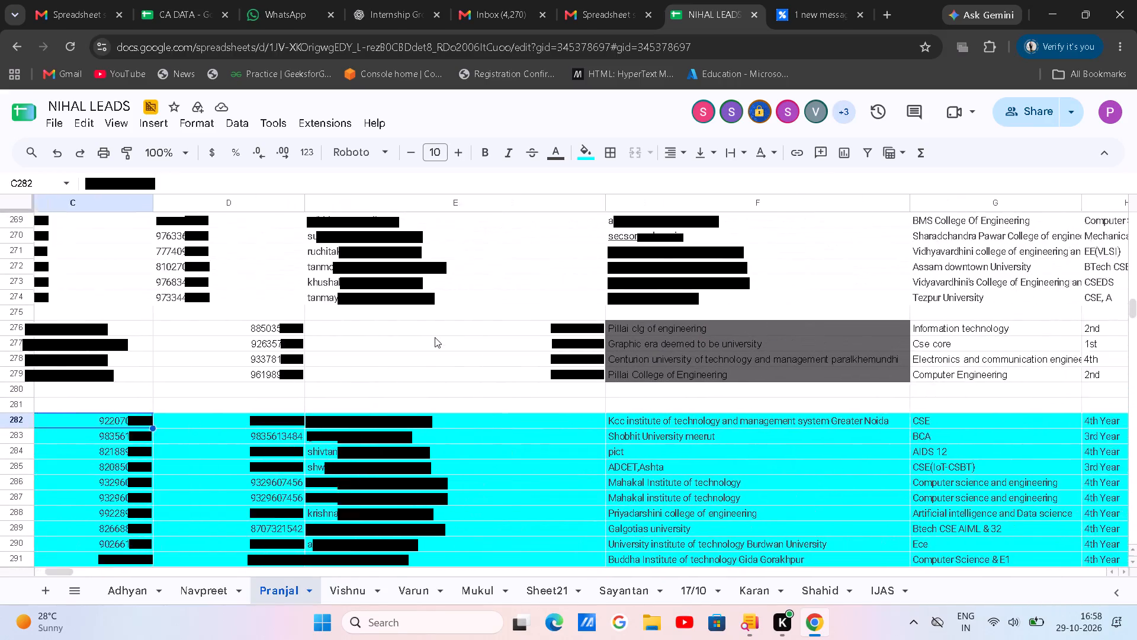
scroll(435, 337, left, 6)
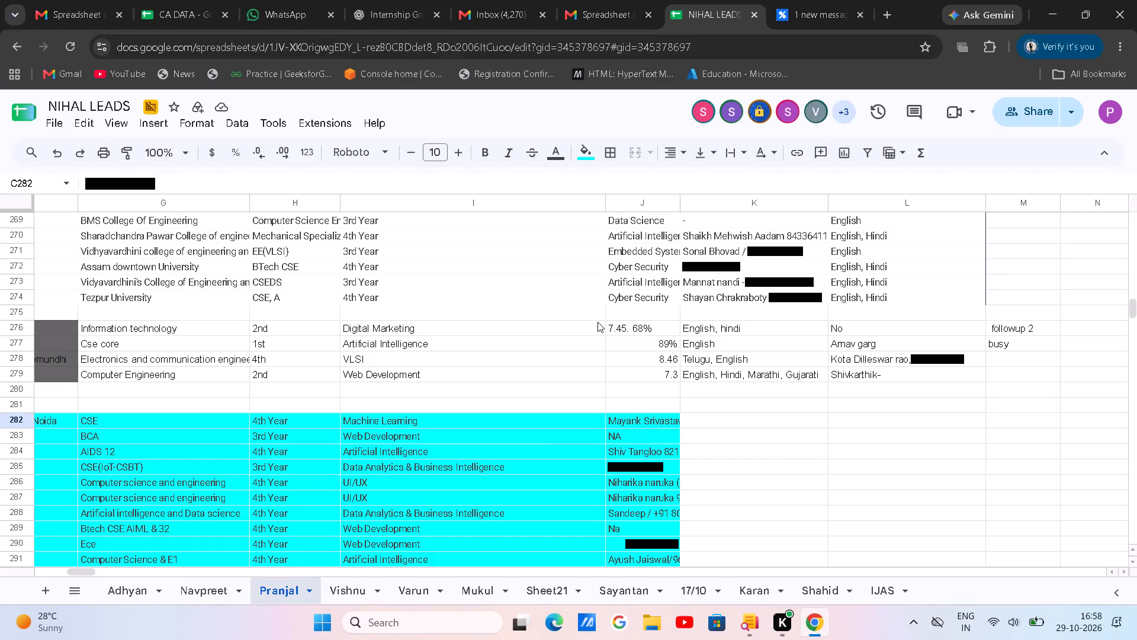
scroll(598, 322, right, 12)
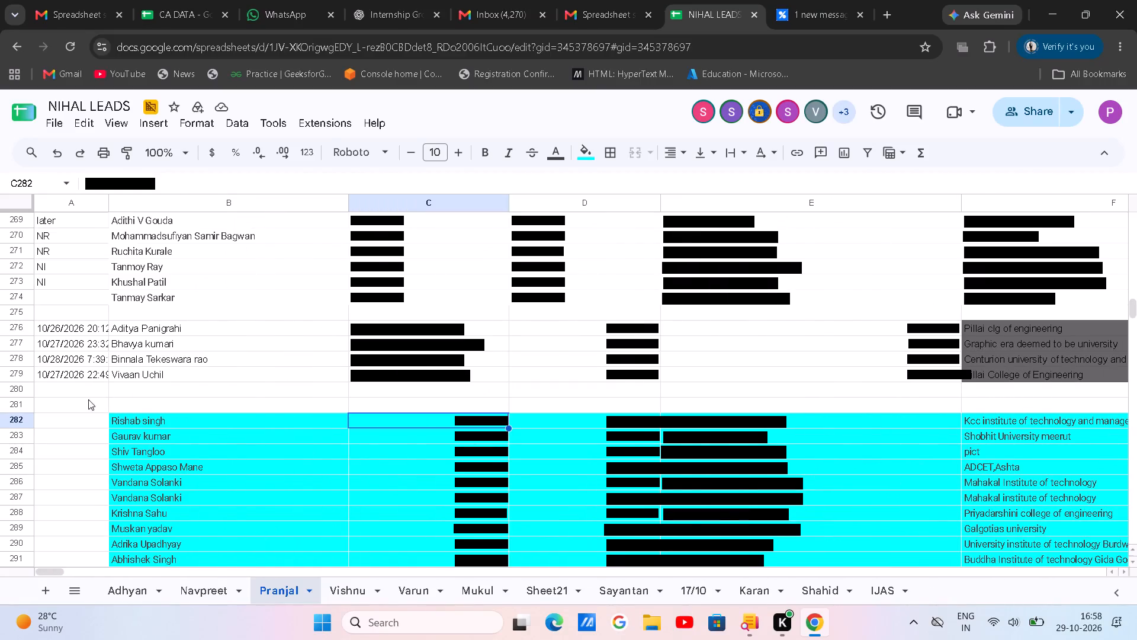
Record the status "INCOMING NOT" in column A for the lead in row 282.
click(65, 417)
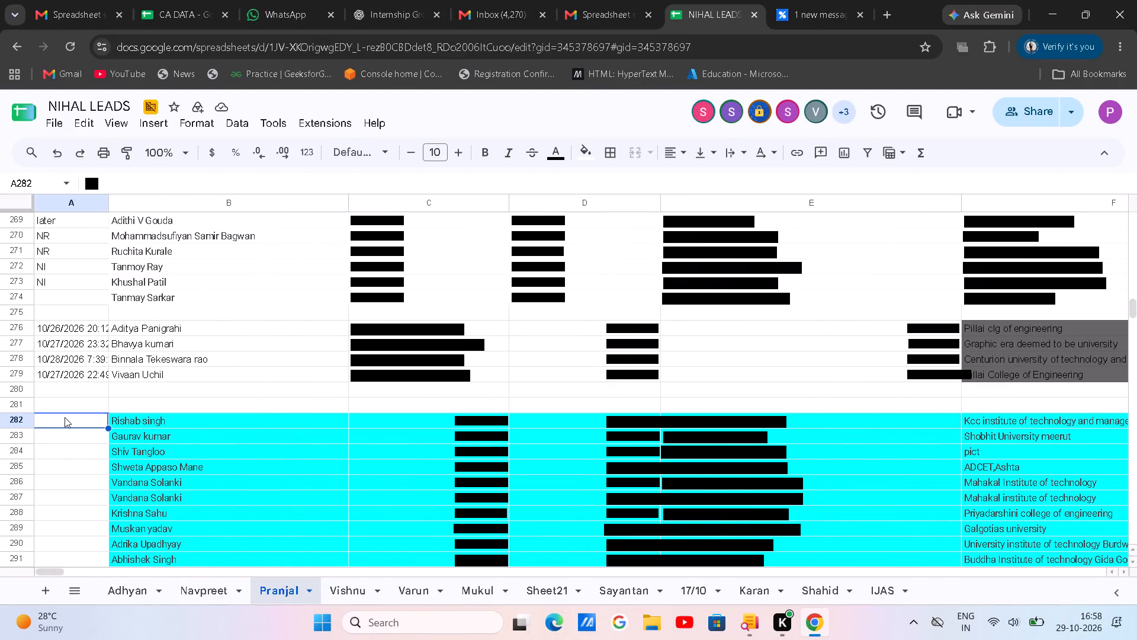
text(INCOMU=)
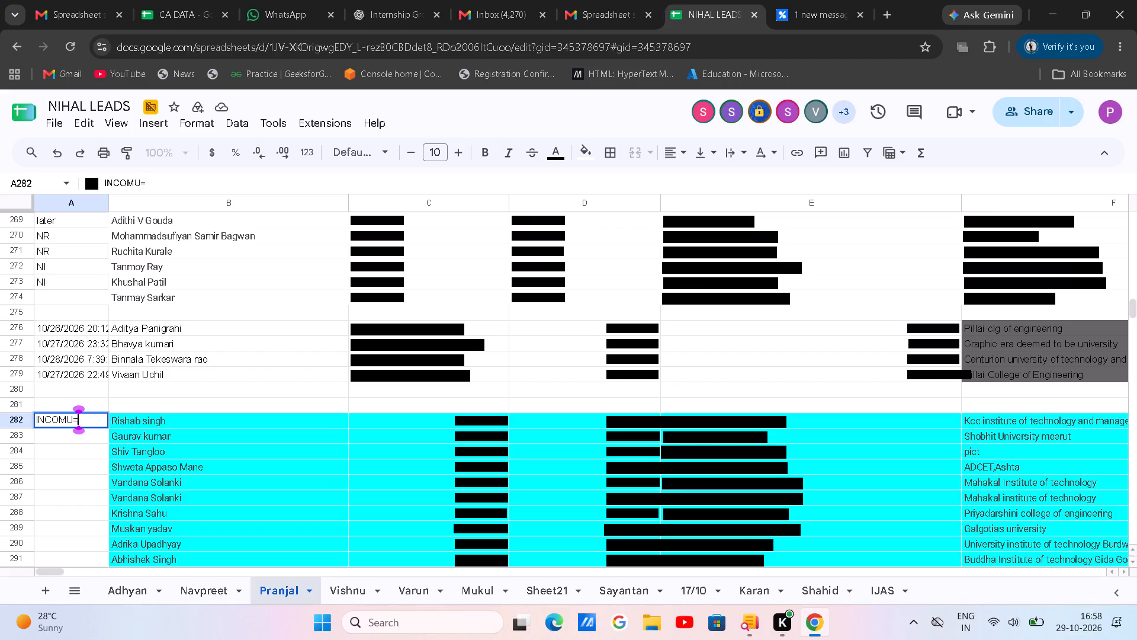
key(BackSpace)
key(BackSpace)
text(ING NOT)
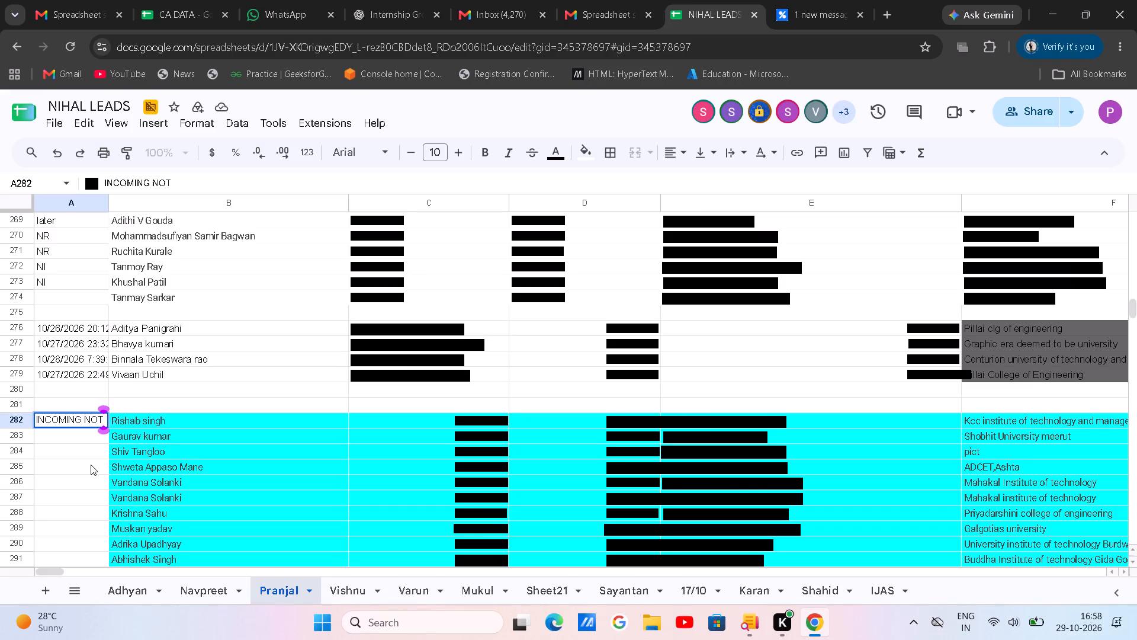
key(Down)
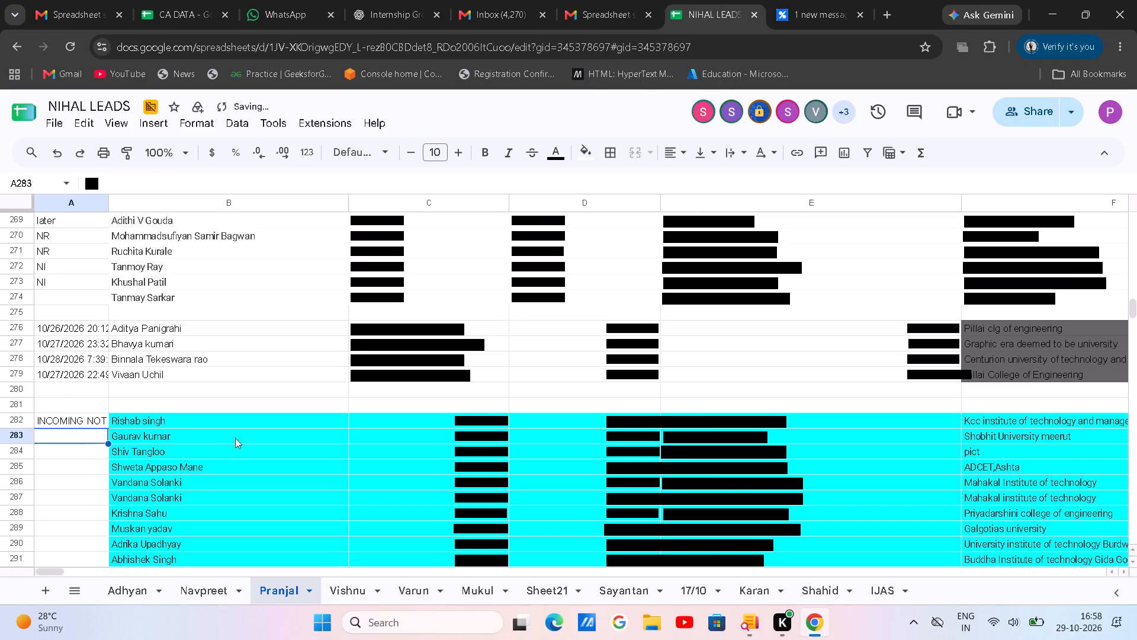
Check the contact number of the lead in row 283 and record the status "switch off" in cell A283.
click(235, 436)
click(452, 433)
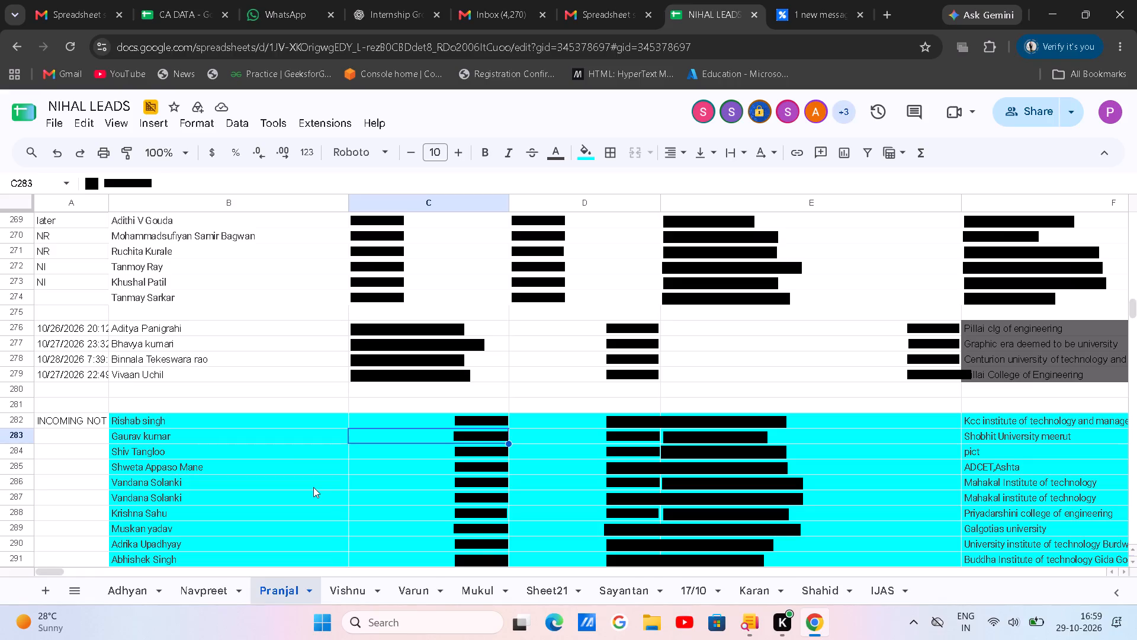
click(60, 440)
text(SW)
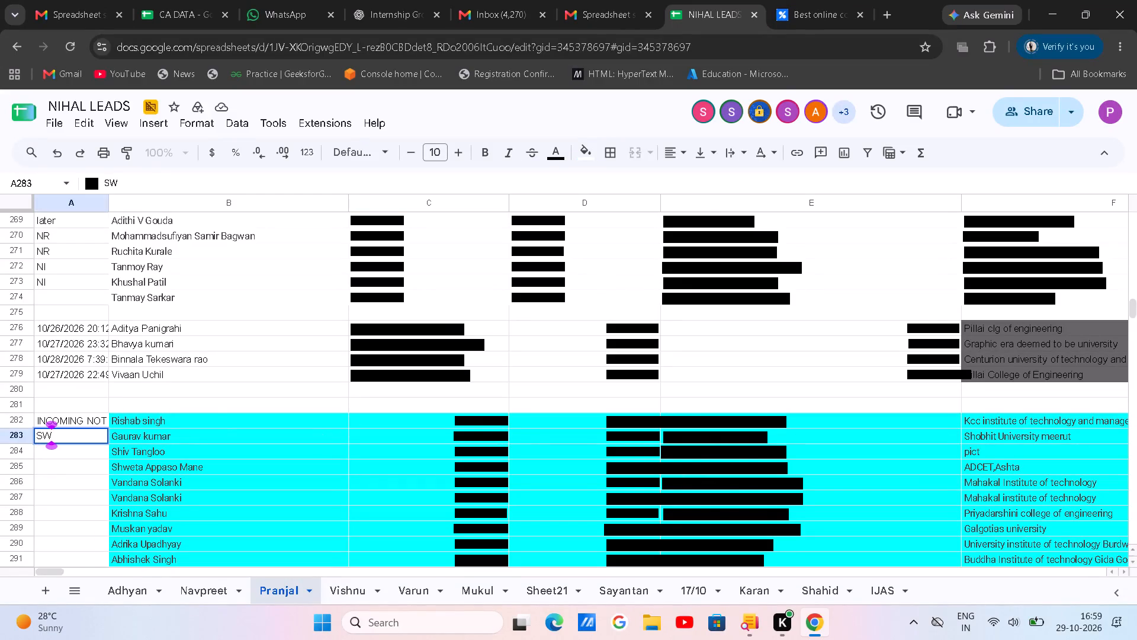
key(BackSpace)
key(BackSpace)
text(switch off)
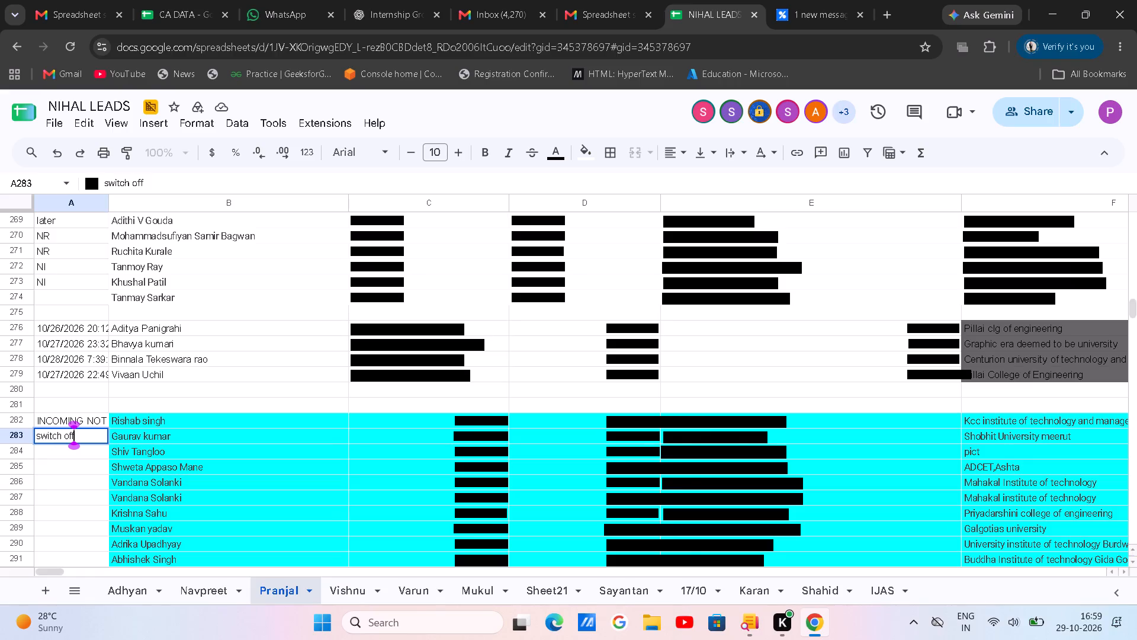
key(Return)
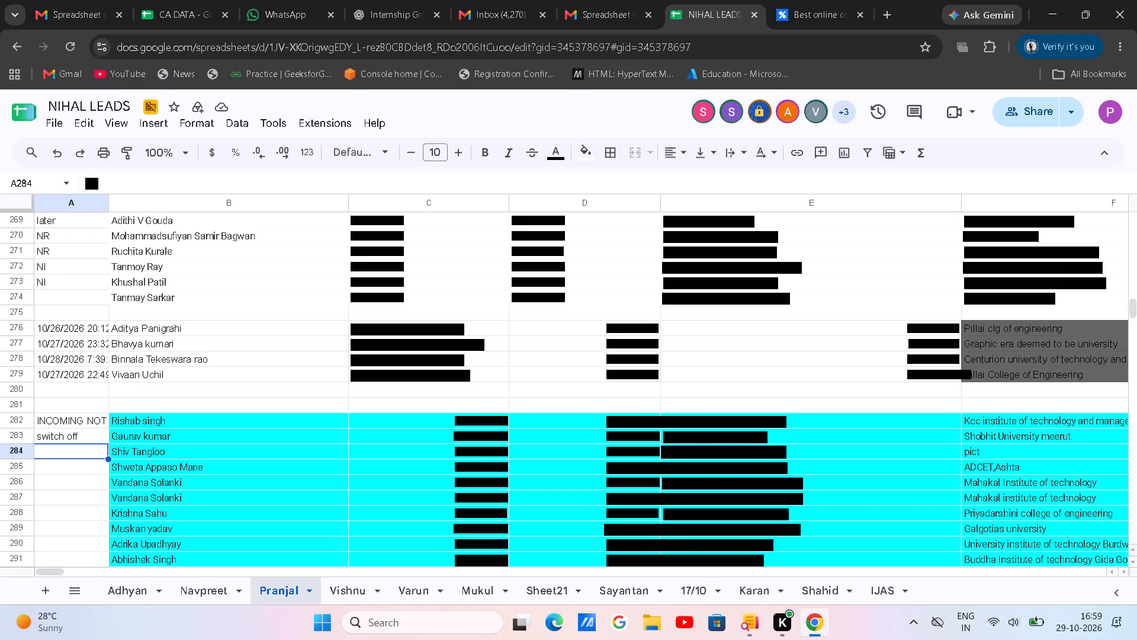
Look up the contact number in column C for the lead in row 284.
click(168, 450)
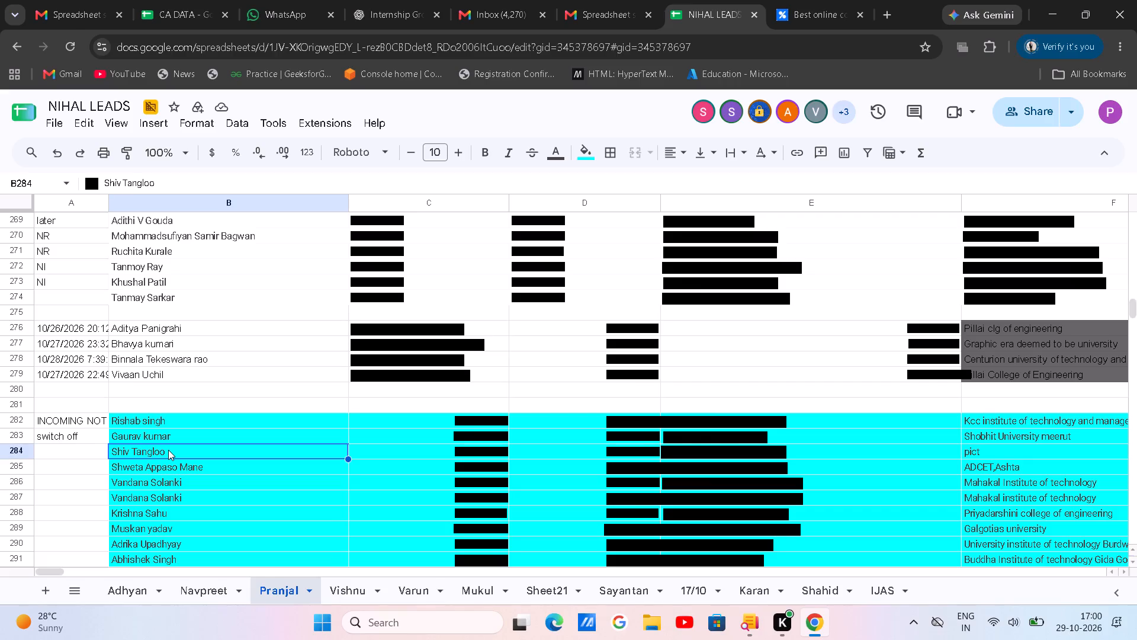
scroll(168, 450, down, 1)
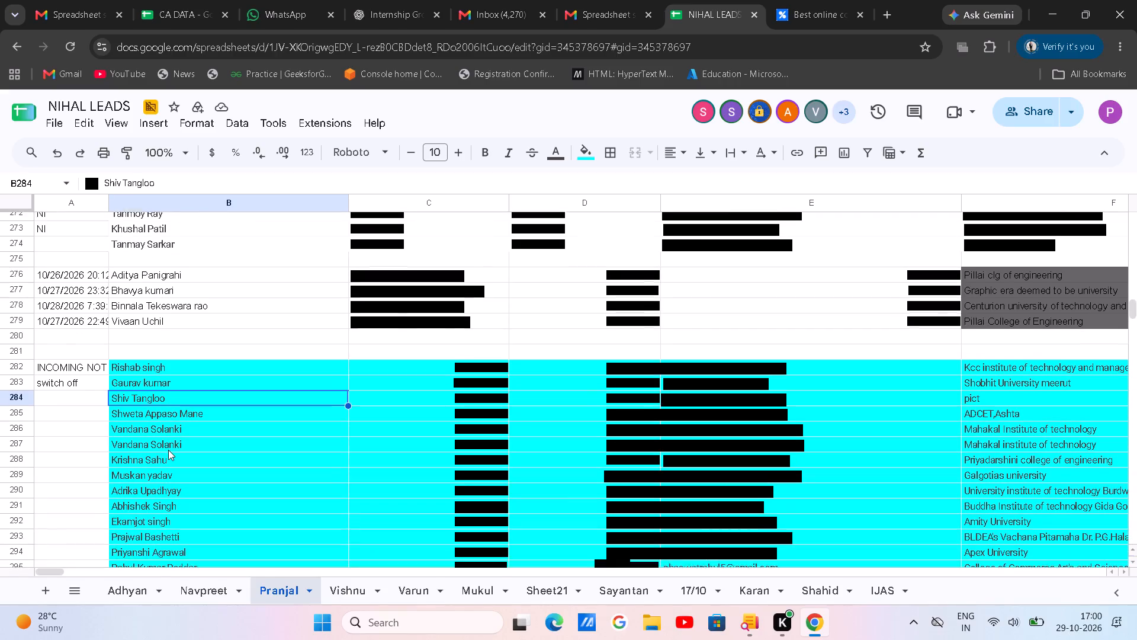
scroll(168, 450, down, 1)
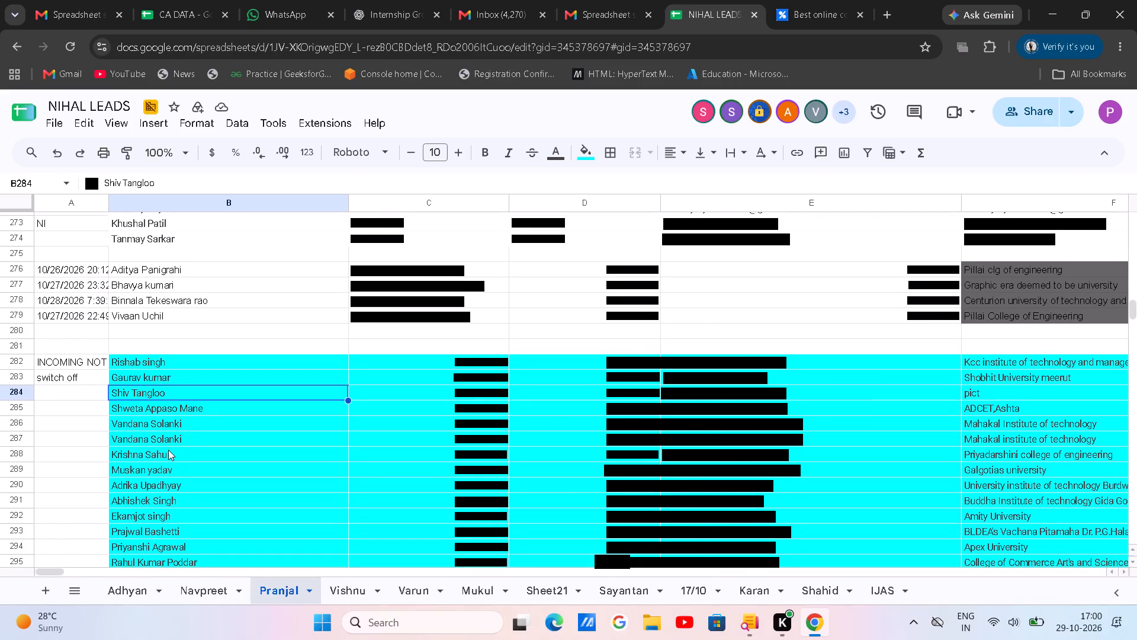
key(Right)
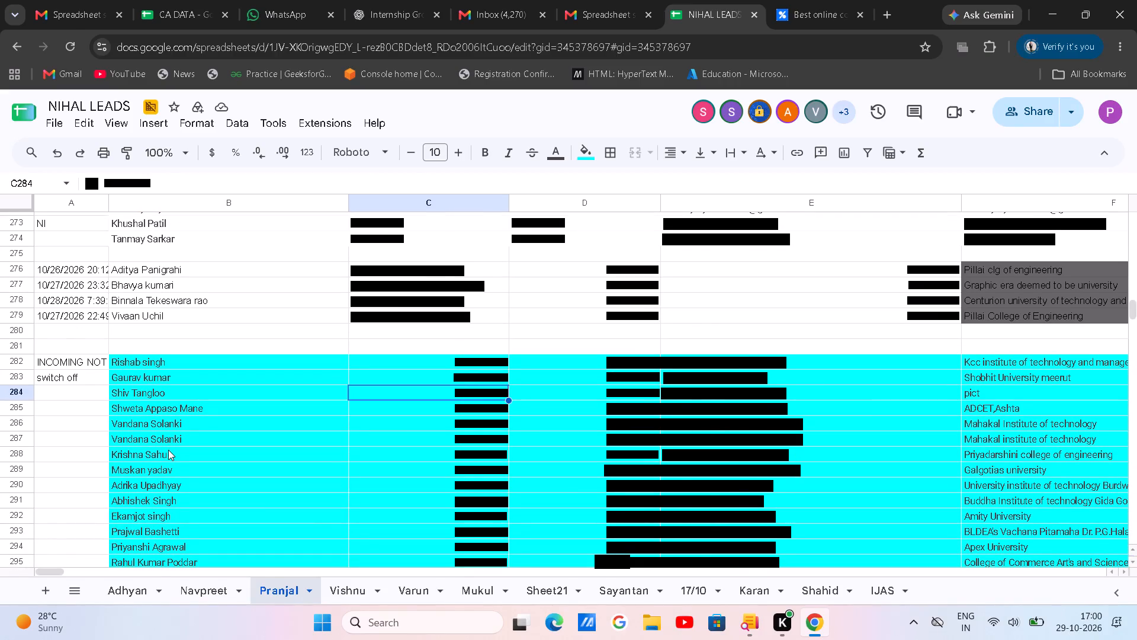
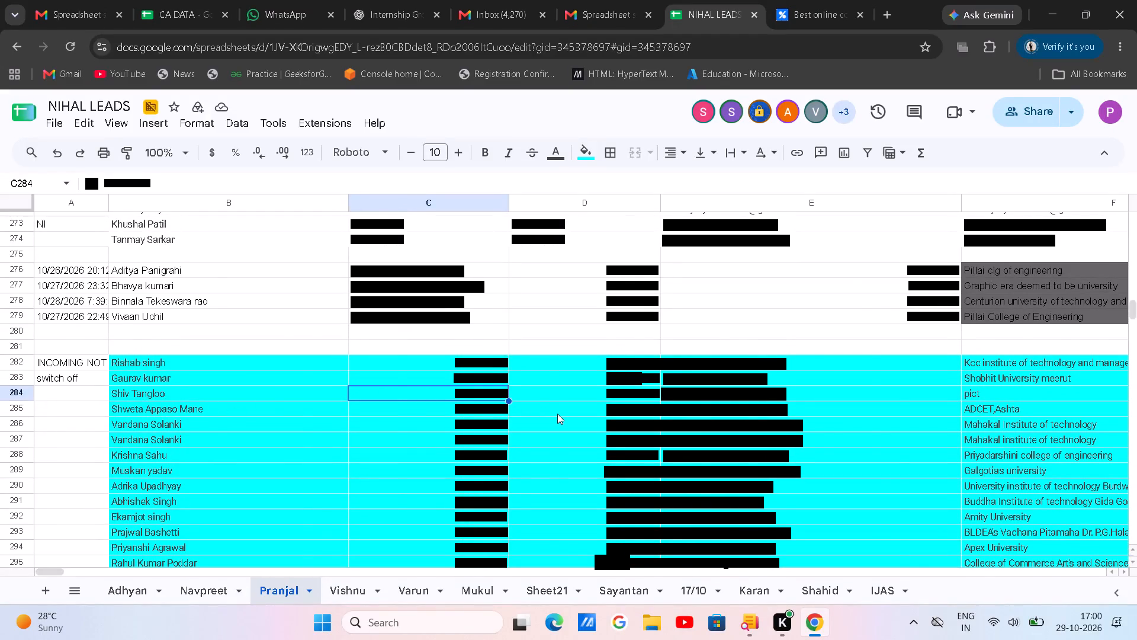
Examine the details of the lead in row 284 across columns C to J, including college, branch, year and course interest.
scroll(557, 414, left, 2)
scroll(557, 414, right, 4)
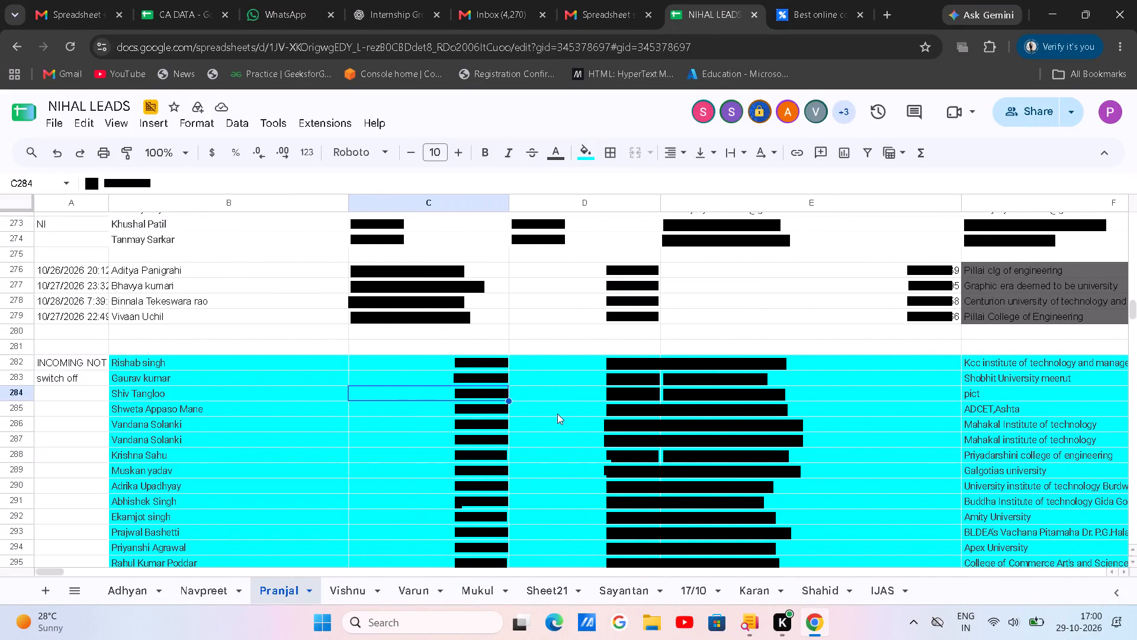
scroll(557, 414, left, 5)
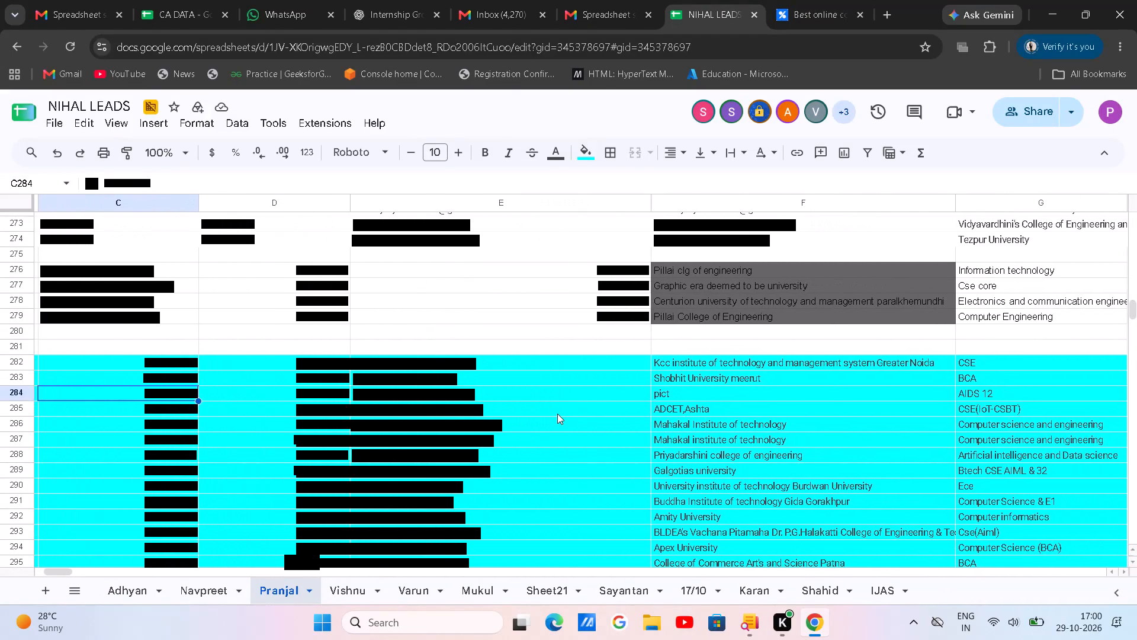
scroll(557, 414, left, 4)
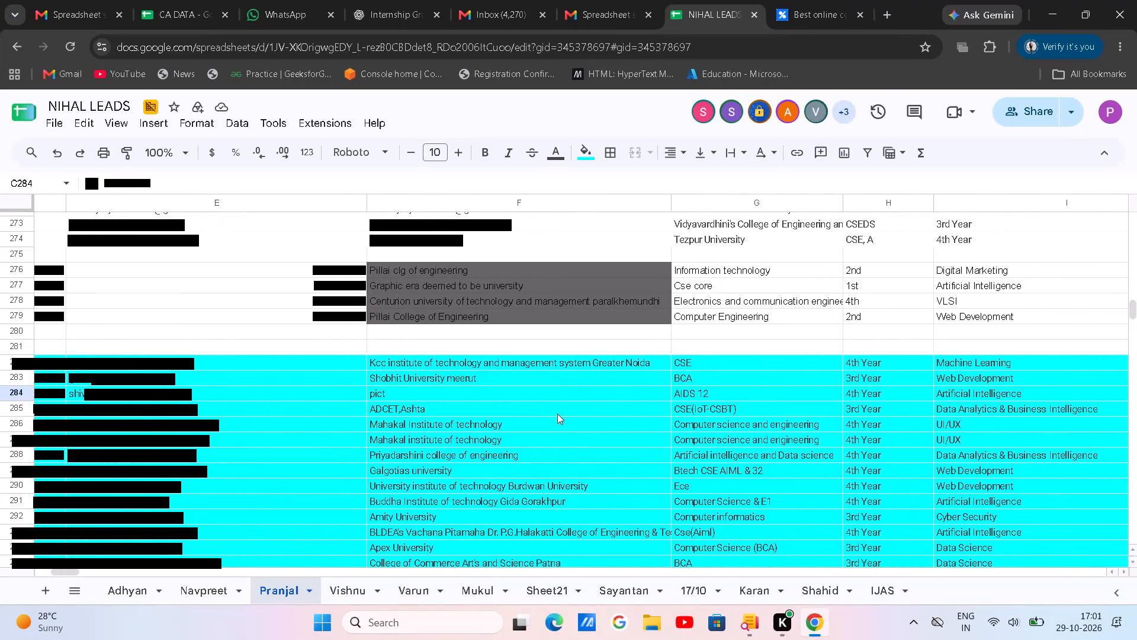
scroll(557, 414, left, 2)
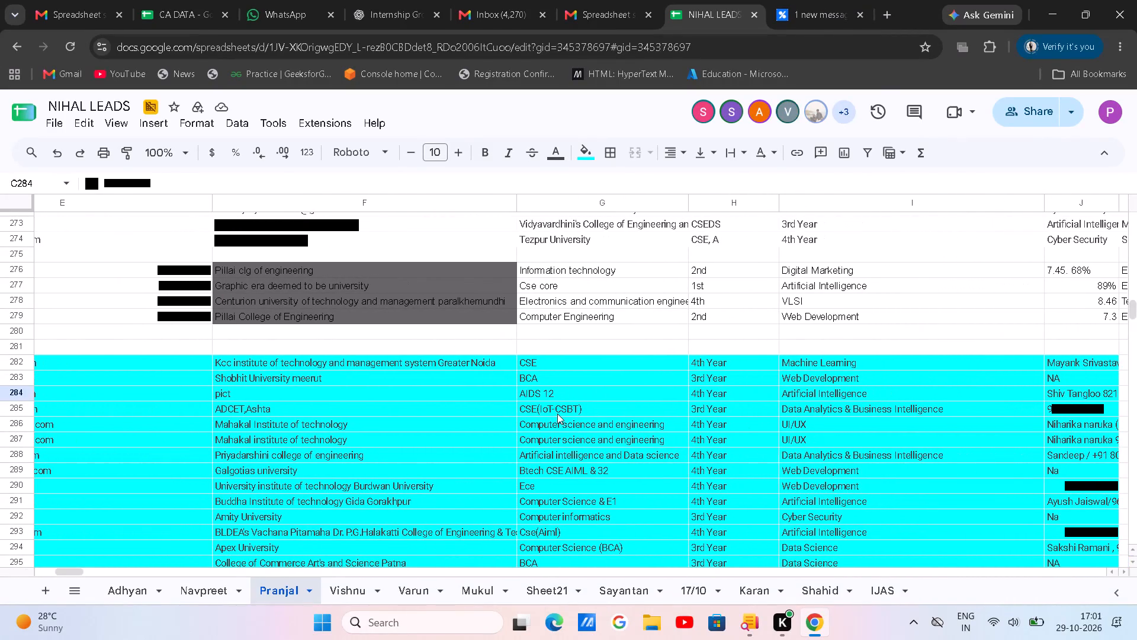
scroll(557, 414, left, 5)
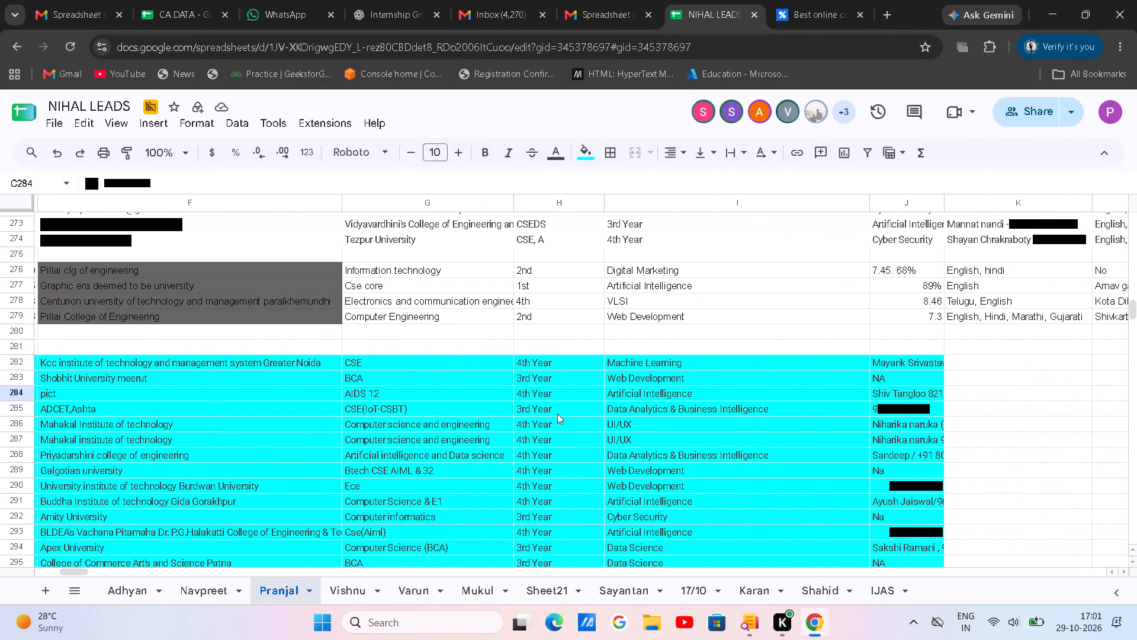
scroll(567, 411, right, 1)
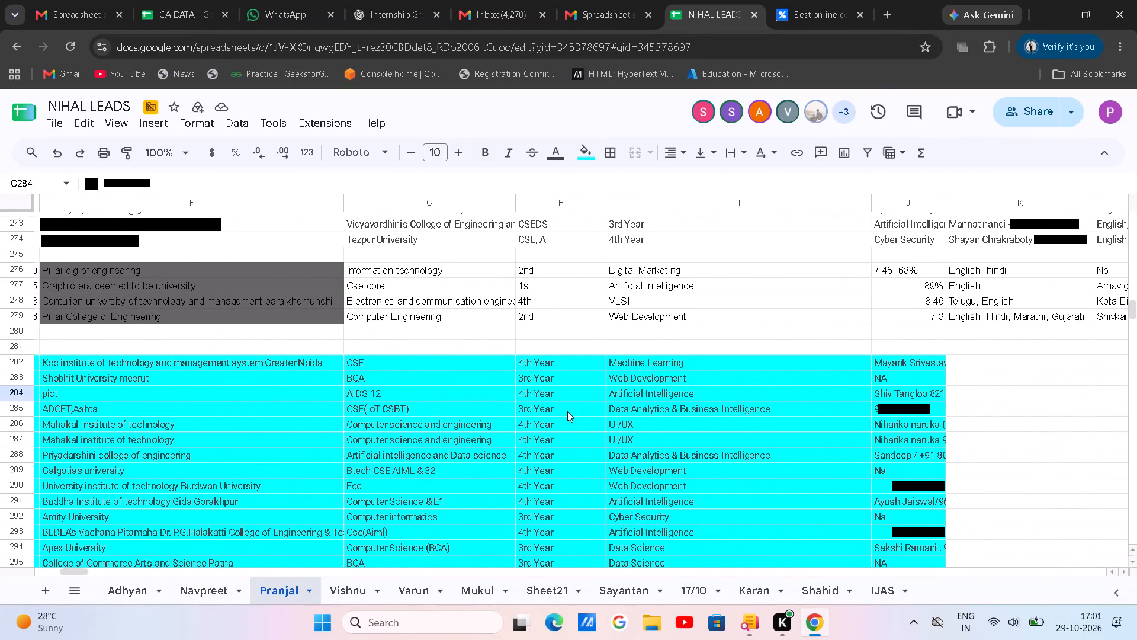
scroll(567, 411, right, 5)
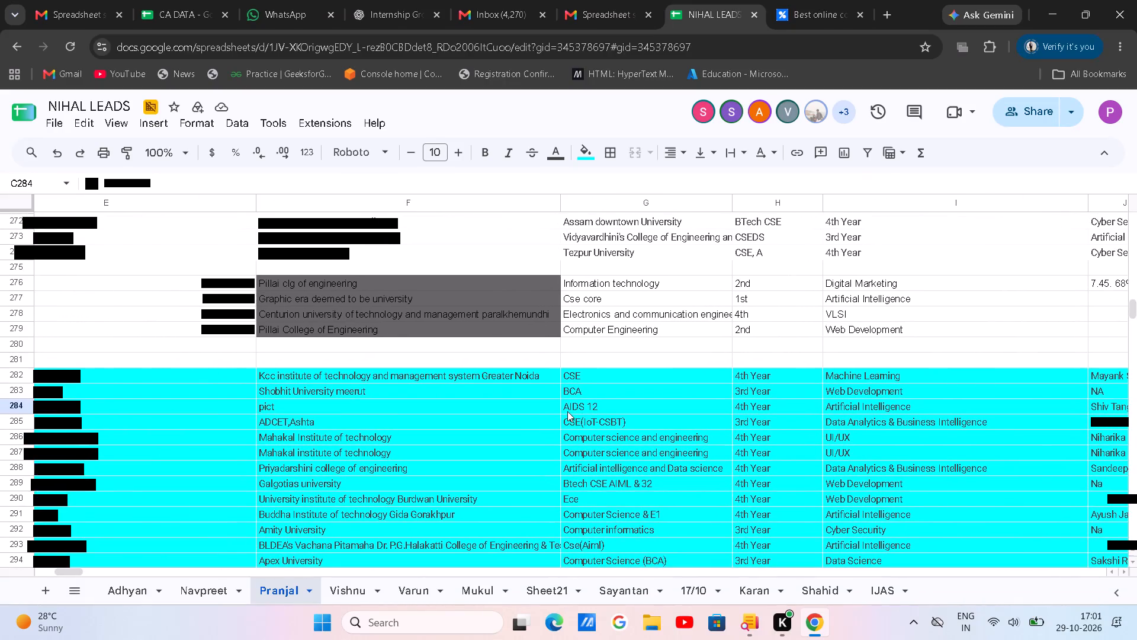
scroll(567, 411, right, 5)
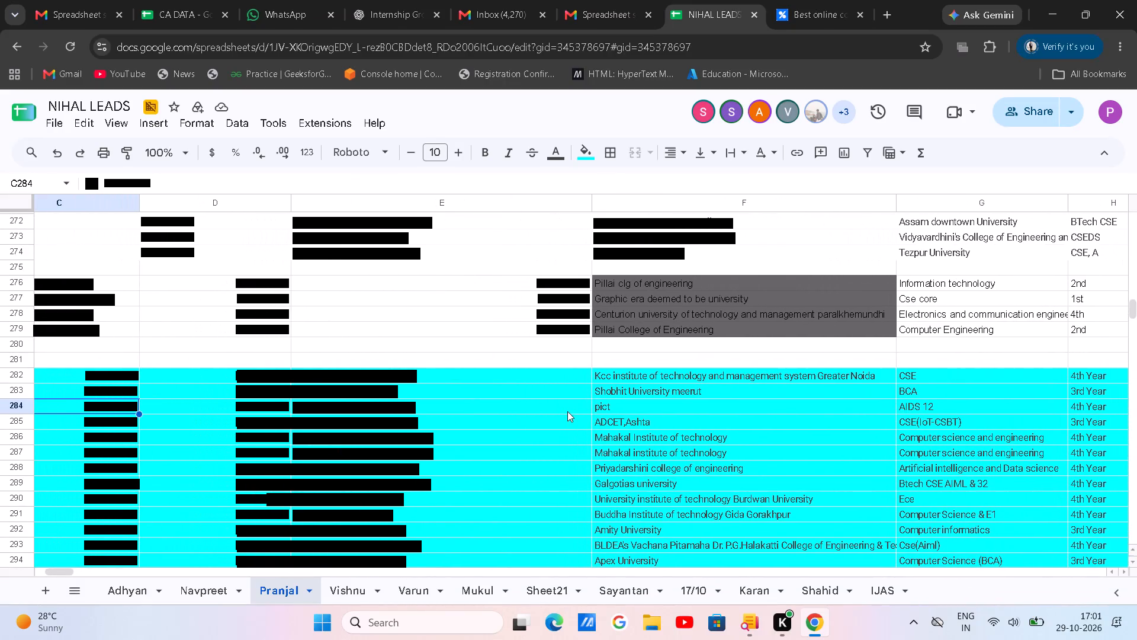
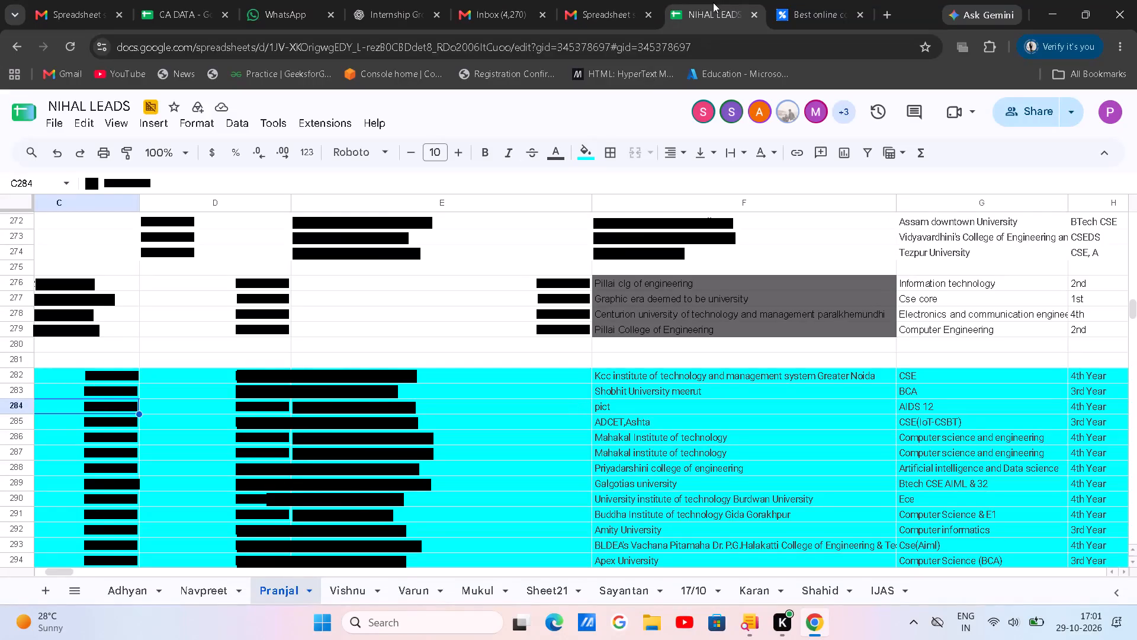
Switch to the Unlox Job Bridge Programs page and look over the Management courses on offer.
click(802, 4)
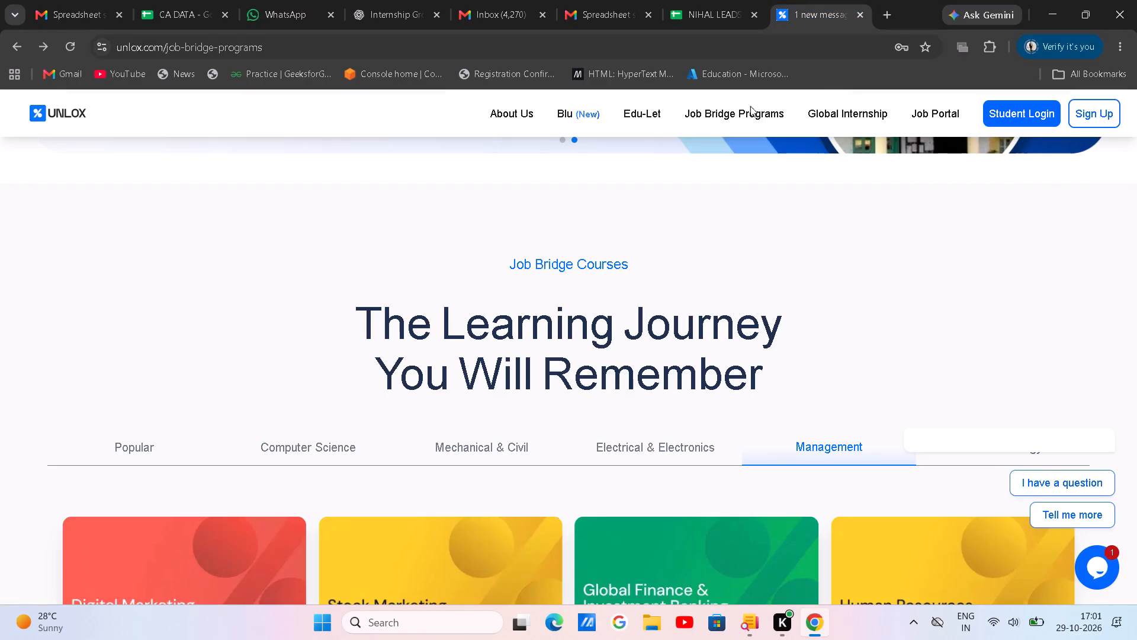
scroll(702, 330, down, 3)
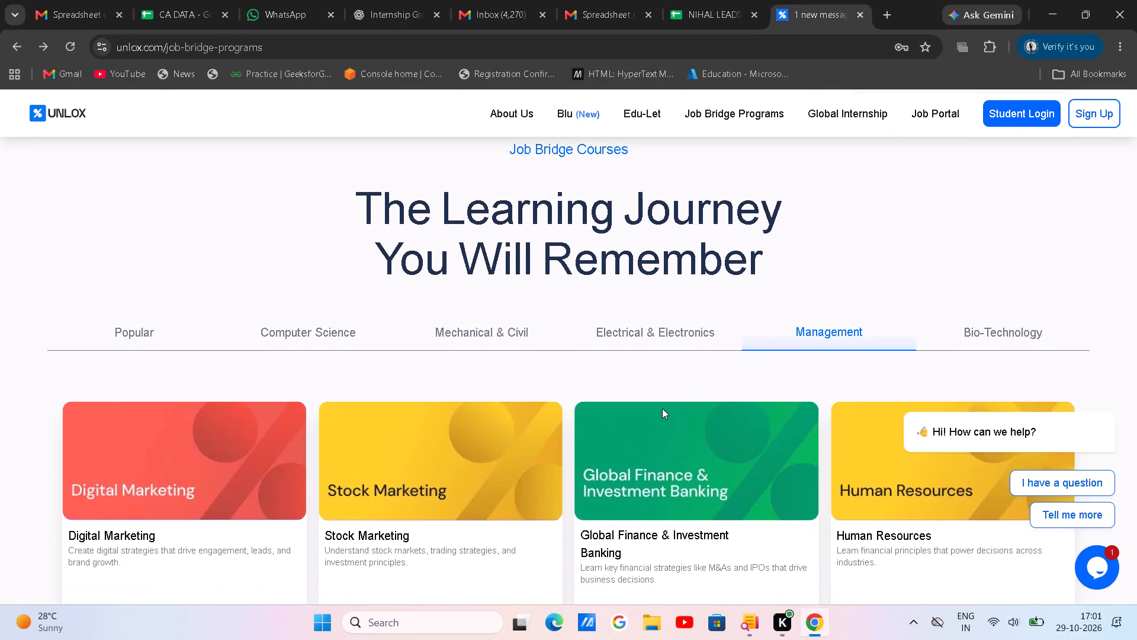
scroll(602, 436, down, 3)
scroll(602, 449, up, 2)
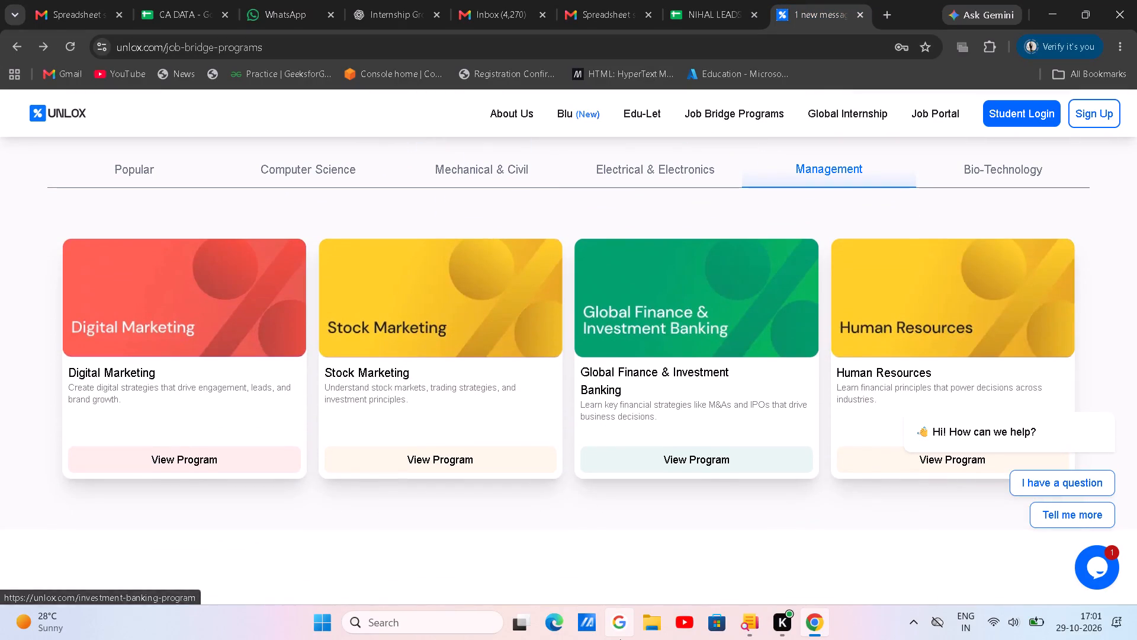
scroll(620, 639, up, 1)
scroll(620, 639, down, 1)
scroll(583, 485, up, 1)
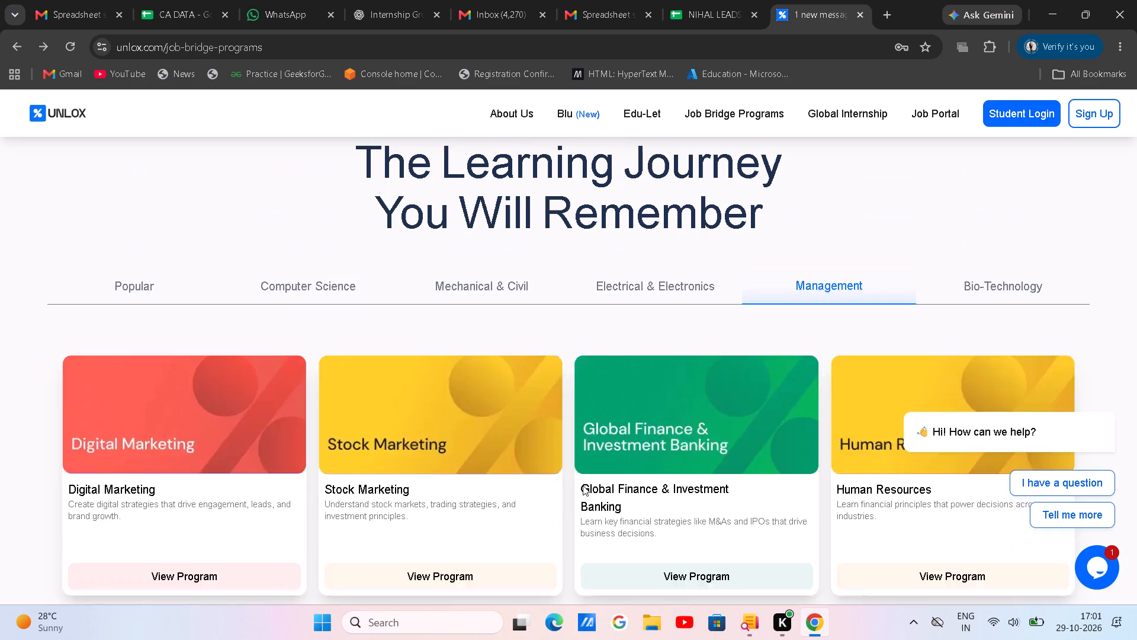
scroll(583, 485, up, 2)
scroll(583, 485, down, 1)
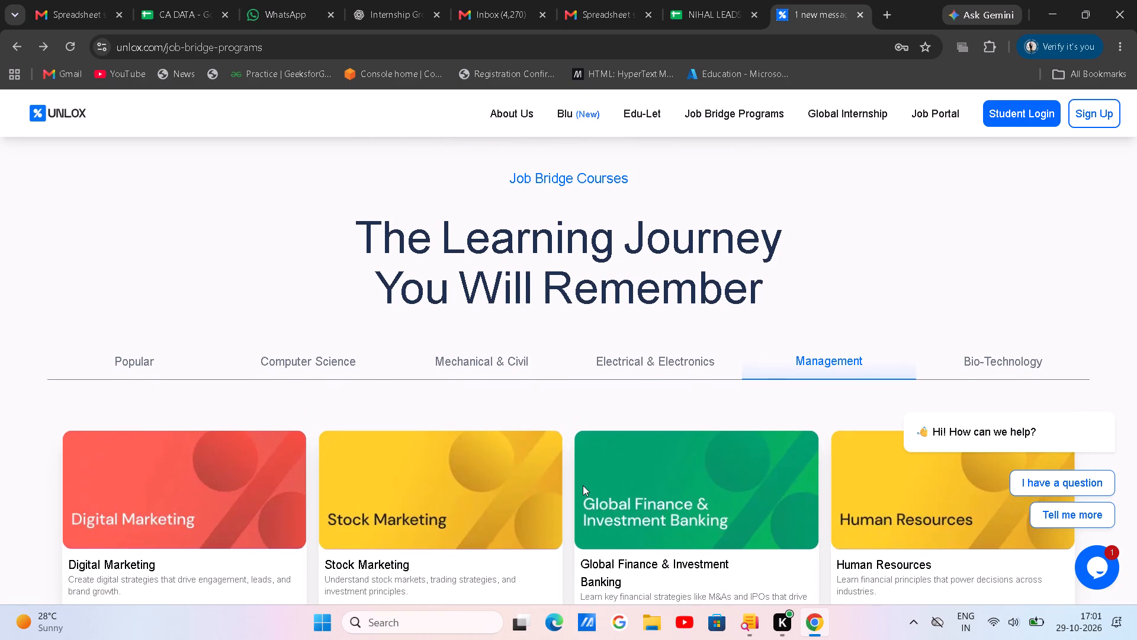
scroll(583, 485, down, 1)
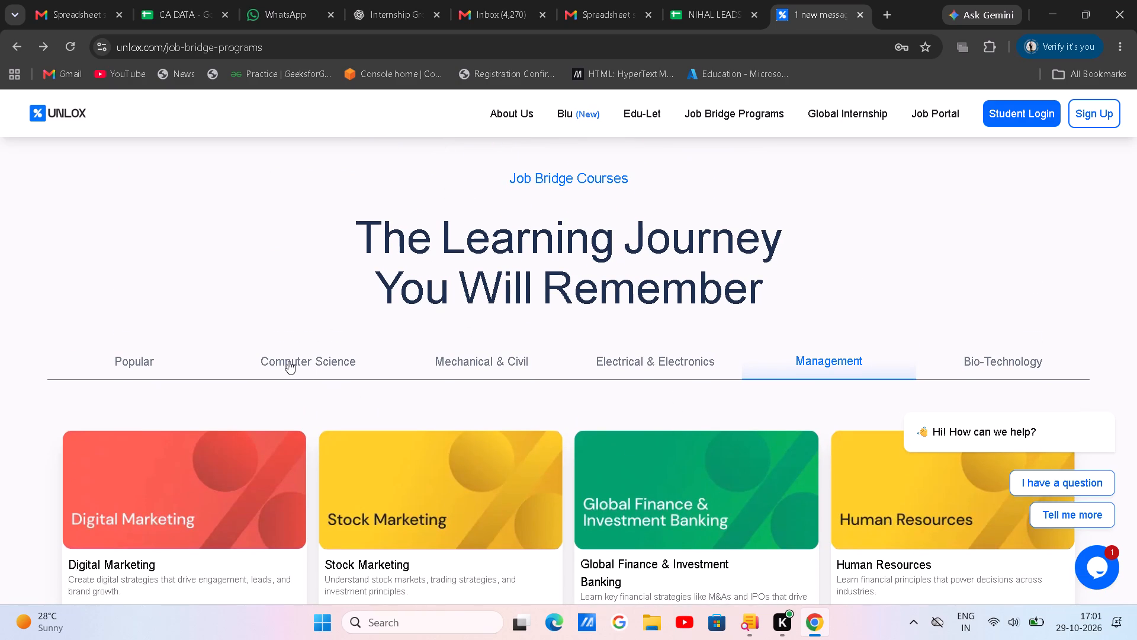
Open the Artificial Intelligence program page from the Computer Science courses.
click(288, 361)
scroll(459, 466, down, 1)
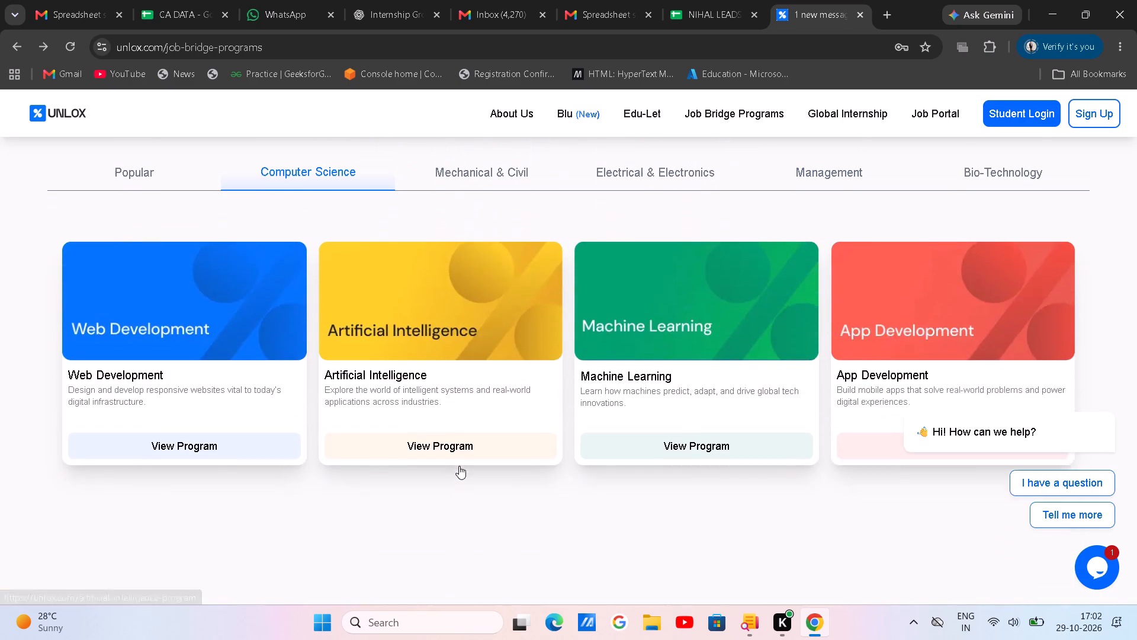
scroll(459, 466, down, 2)
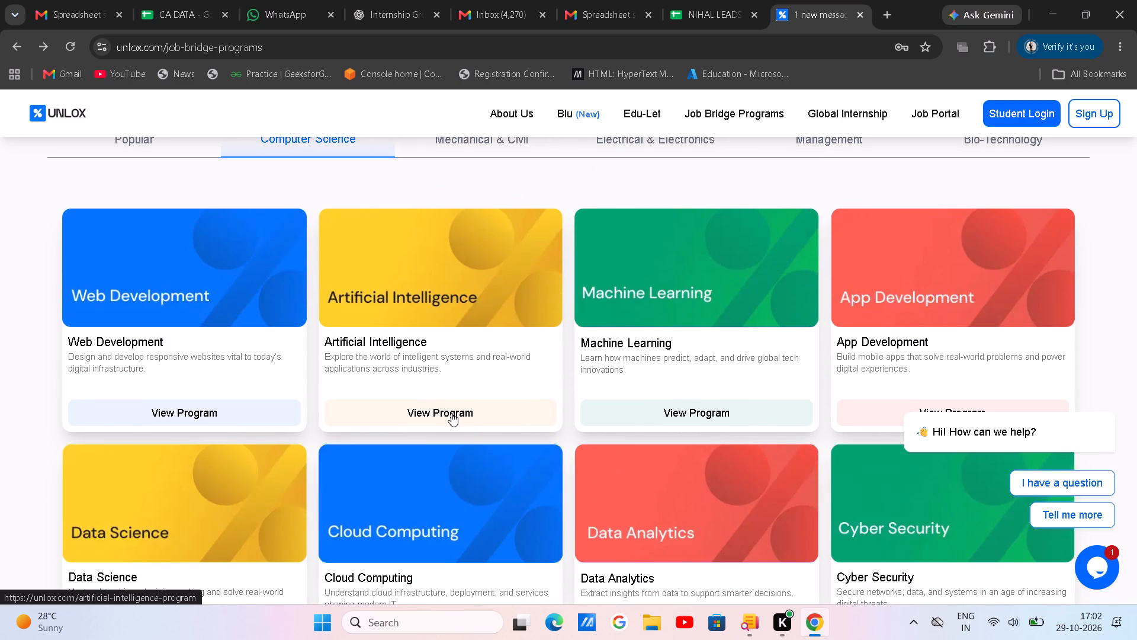
click(451, 413)
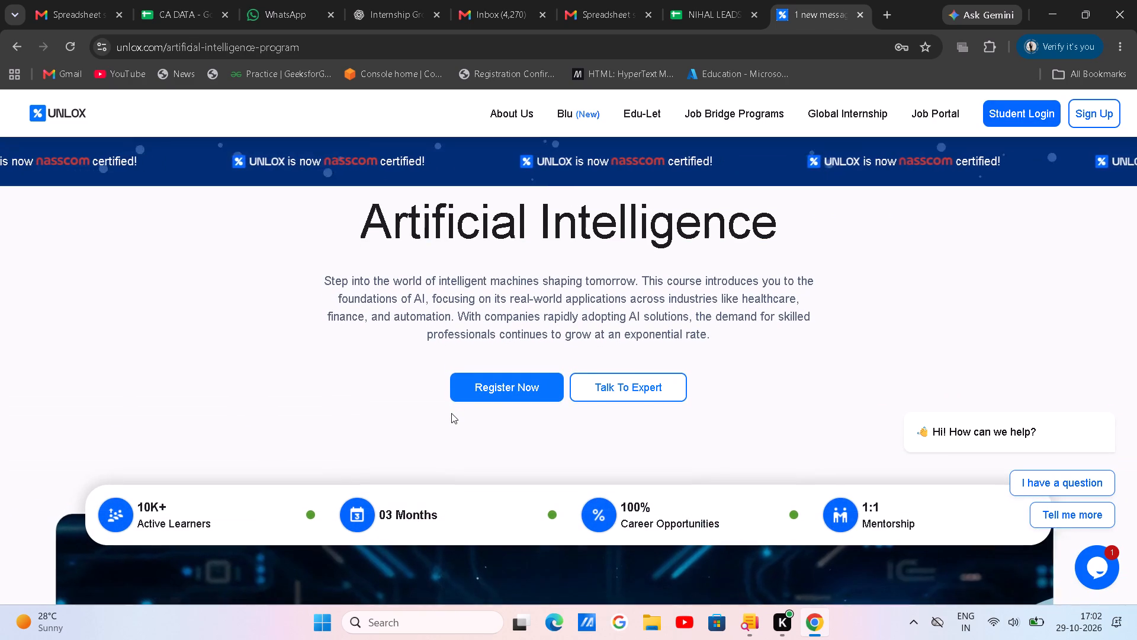
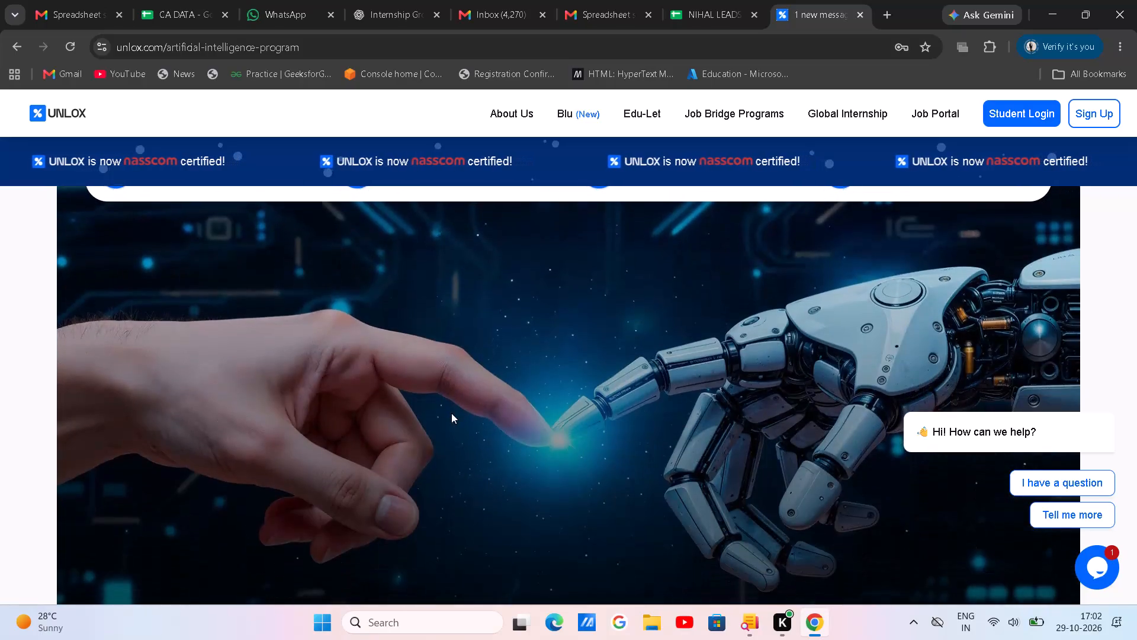
Look through the Artificial Intelligence program page down to its curriculum modules and the list of what the course includes.
scroll(451, 413, down, 3)
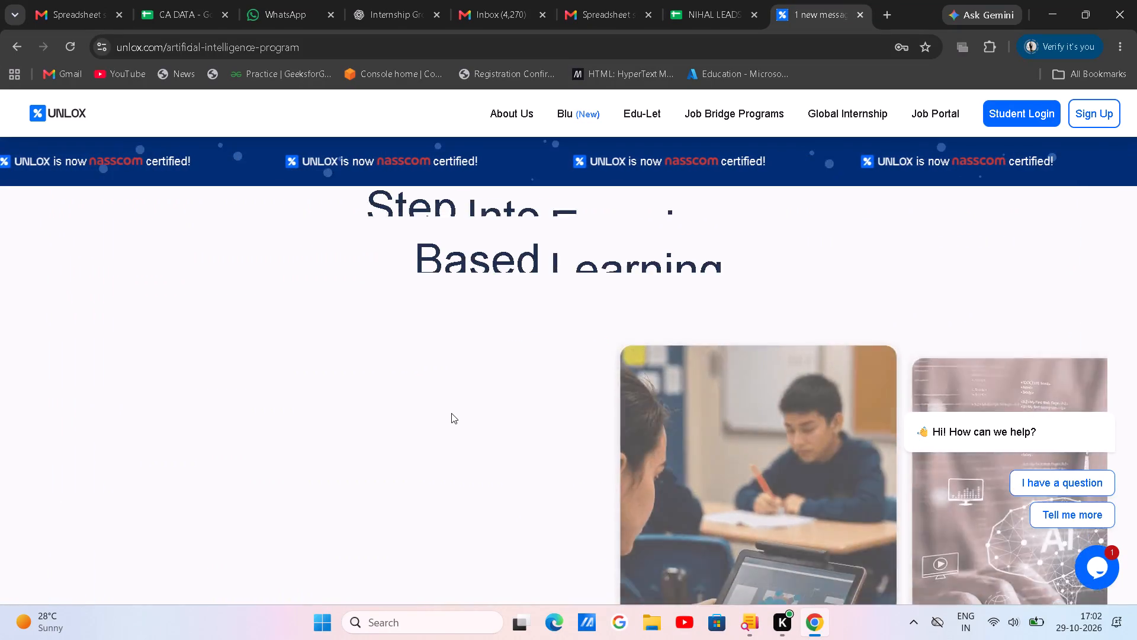
scroll(451, 413, up, 3)
scroll(451, 413, down, 9)
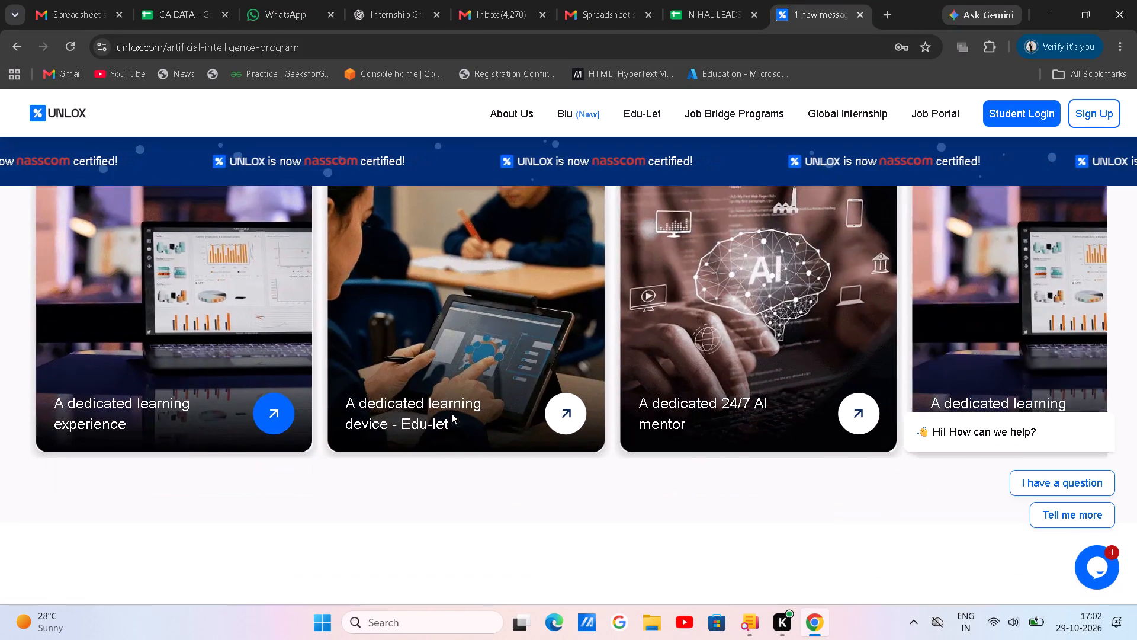
scroll(451, 413, down, 6)
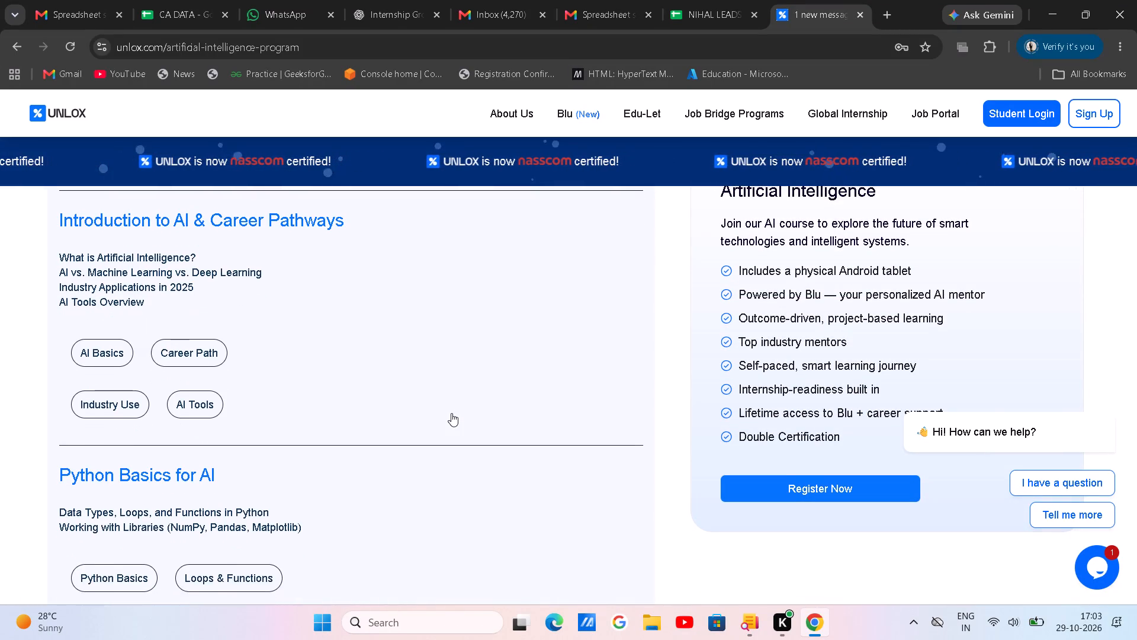
scroll(451, 413, down, 1)
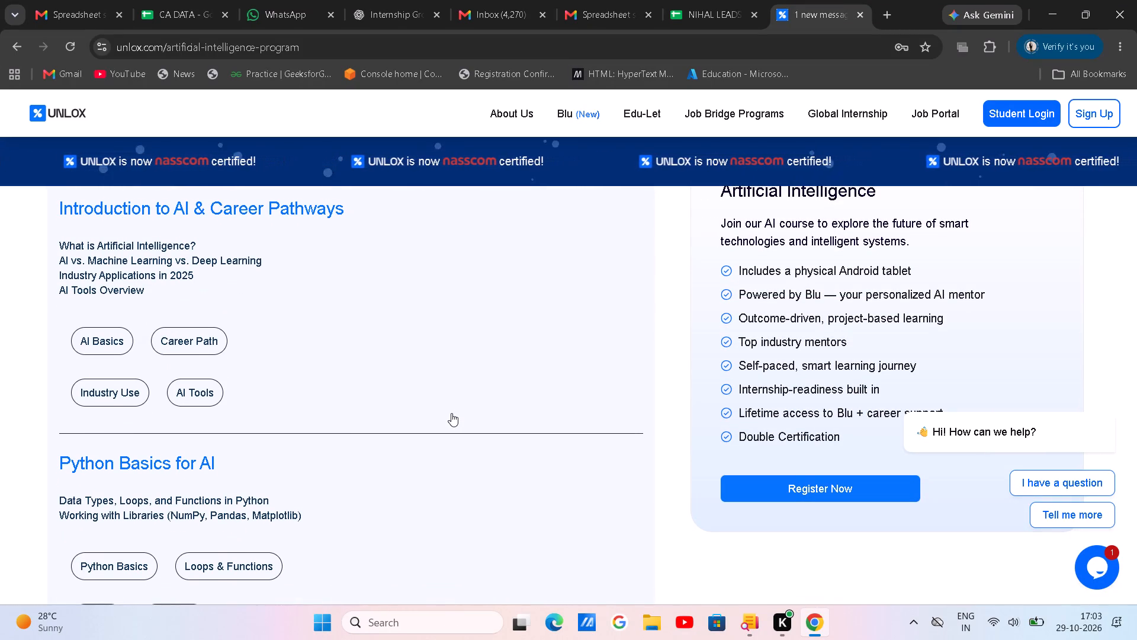
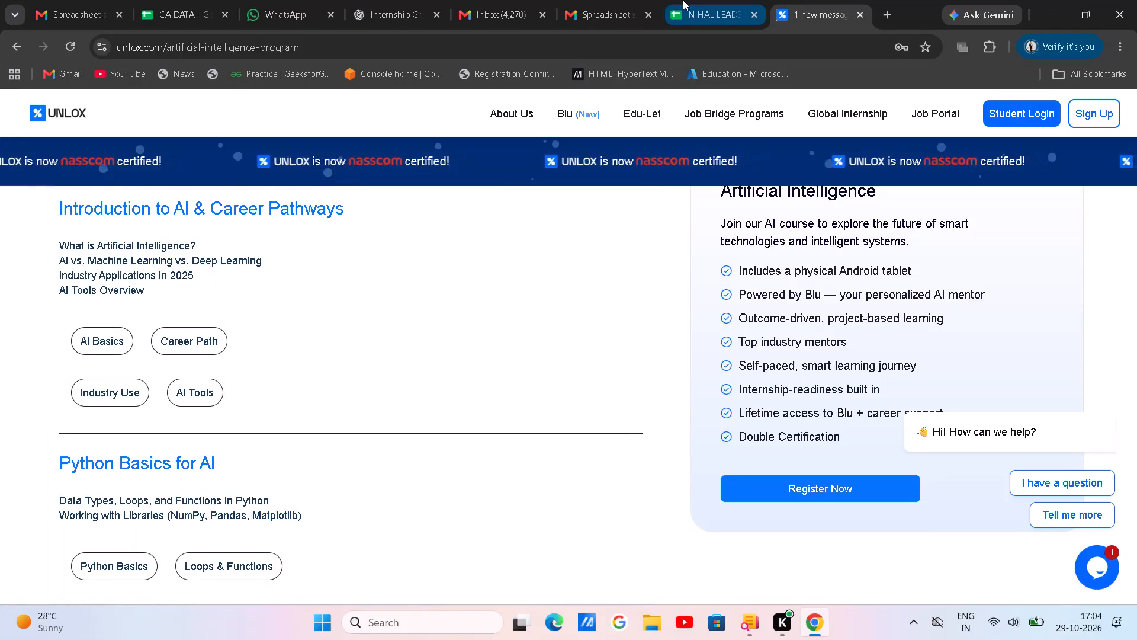
Return to the NIHAL LEADS spreadsheet and record the status NI in column A for the lead in row 284.
click(682, 0)
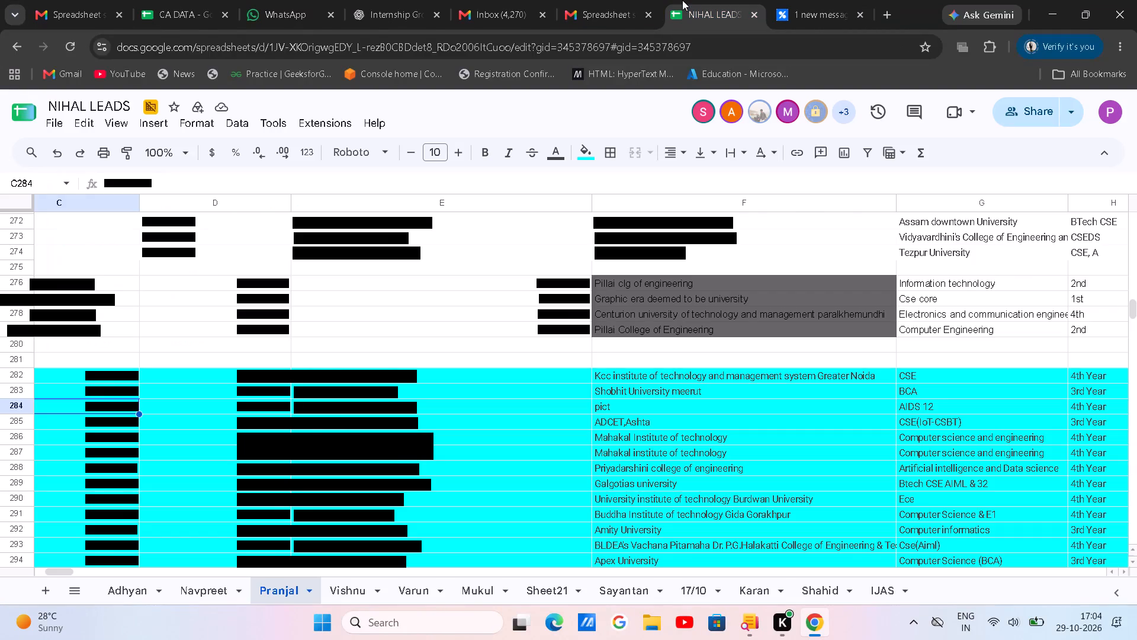
scroll(263, 445, right, 5)
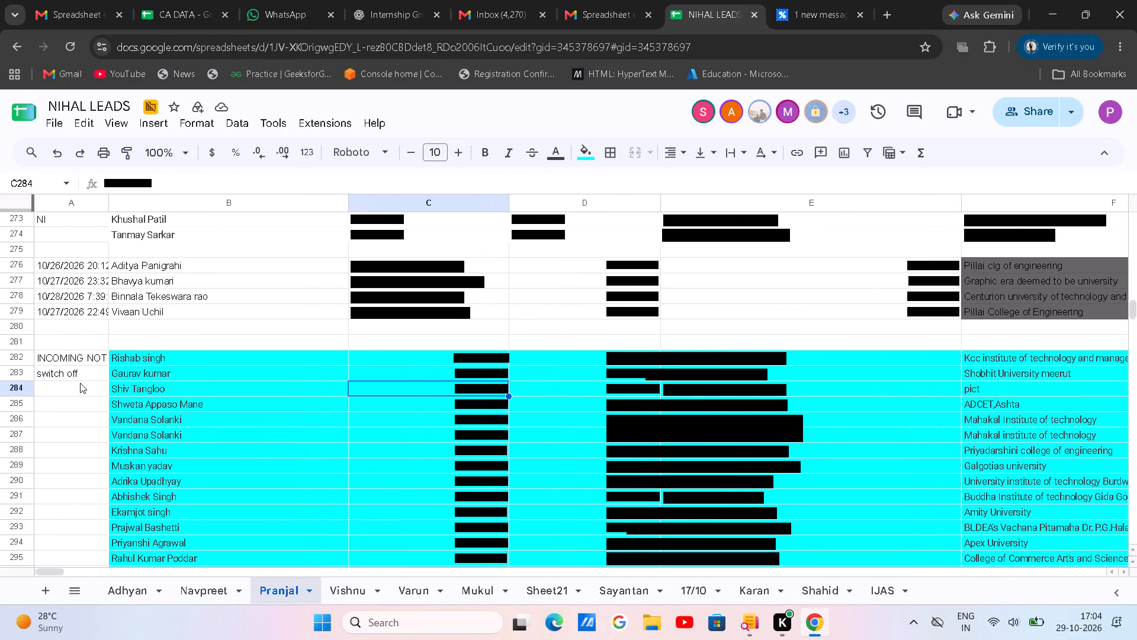
click(81, 383)
text(NI)
key(Return)
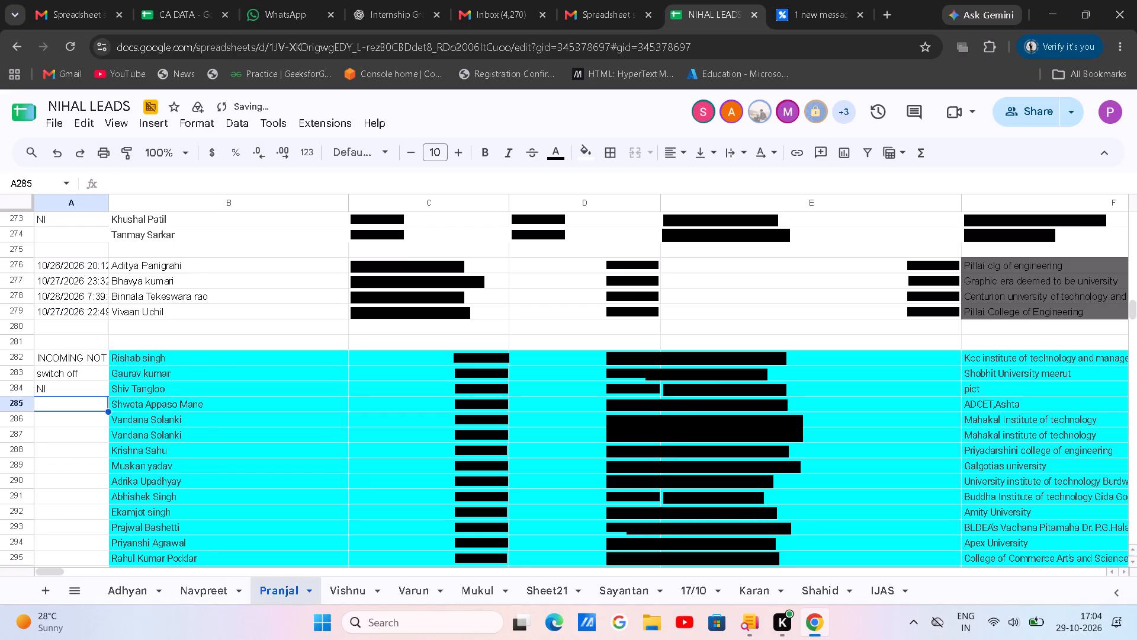
Select the name and then the phone number of the next lead, in row 285, for viewing.
click(200, 404)
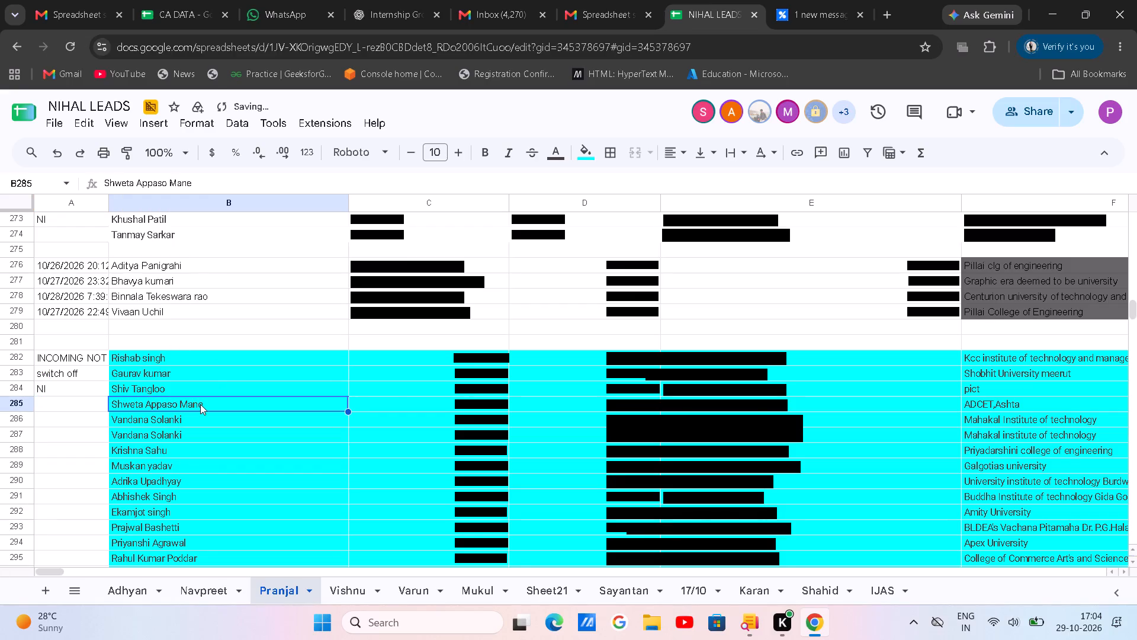
click(468, 402)
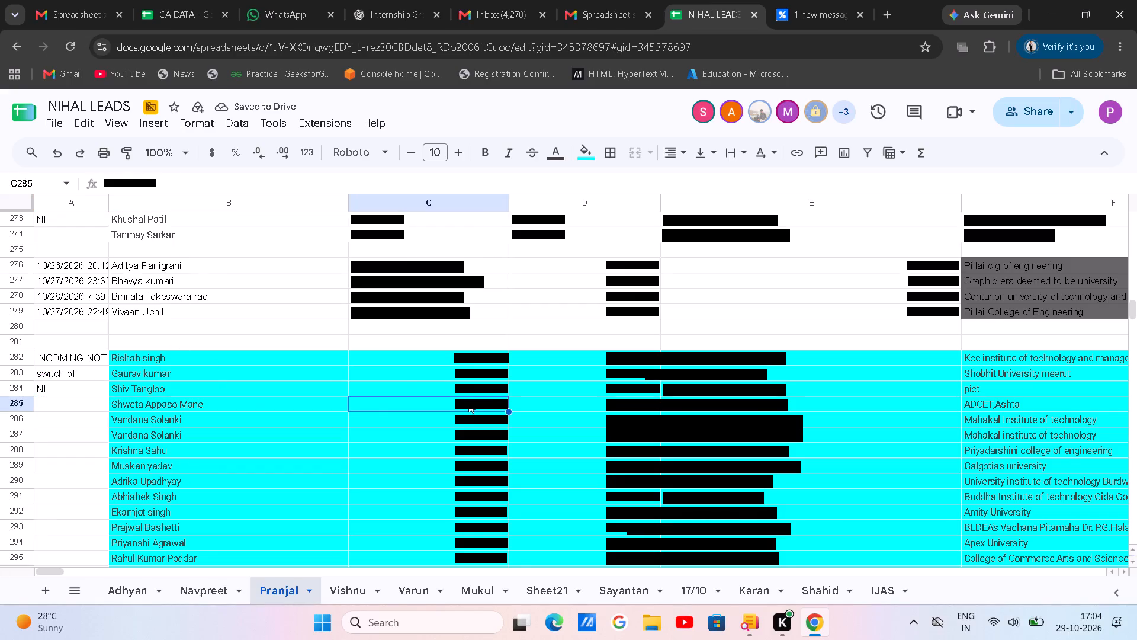
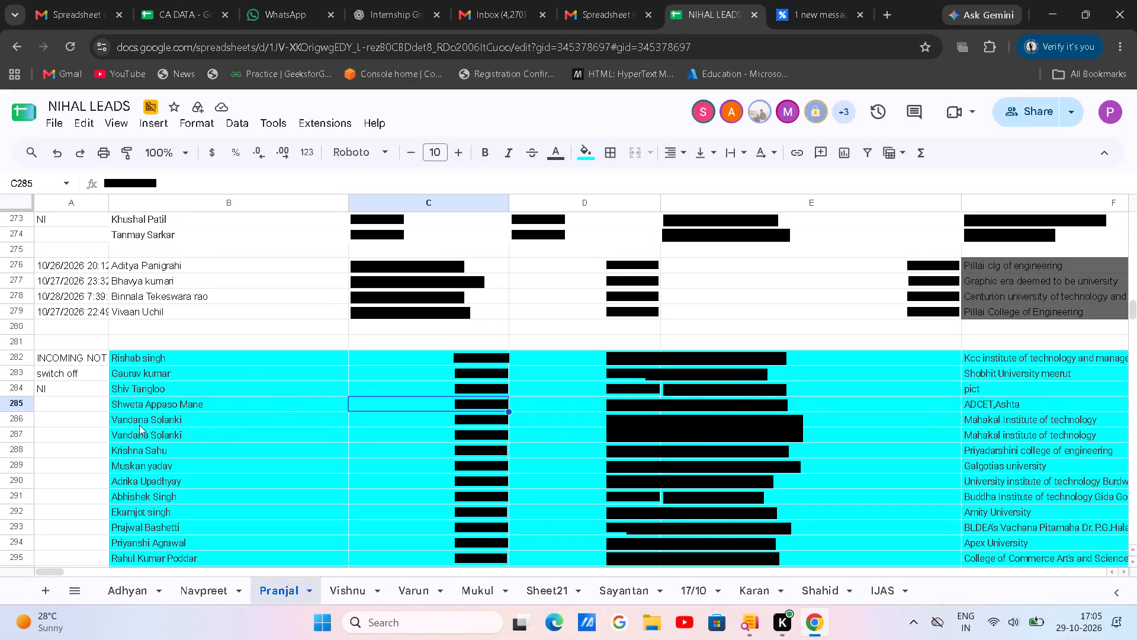
Review the name and then the phone number of the lead in row 285 again.
click(174, 413)
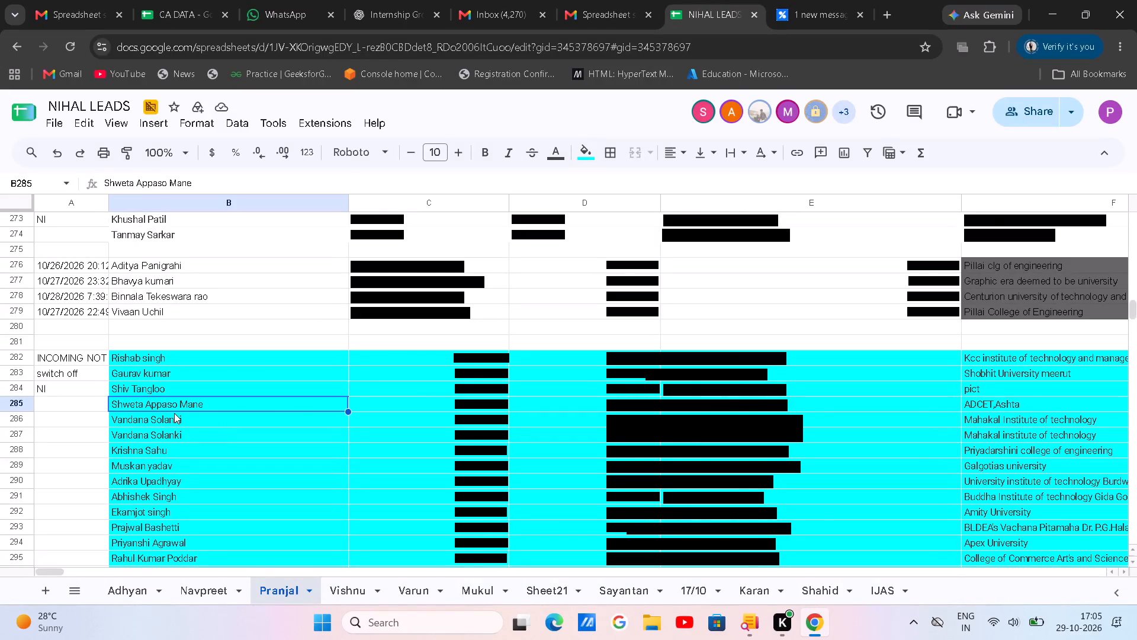
click(428, 404)
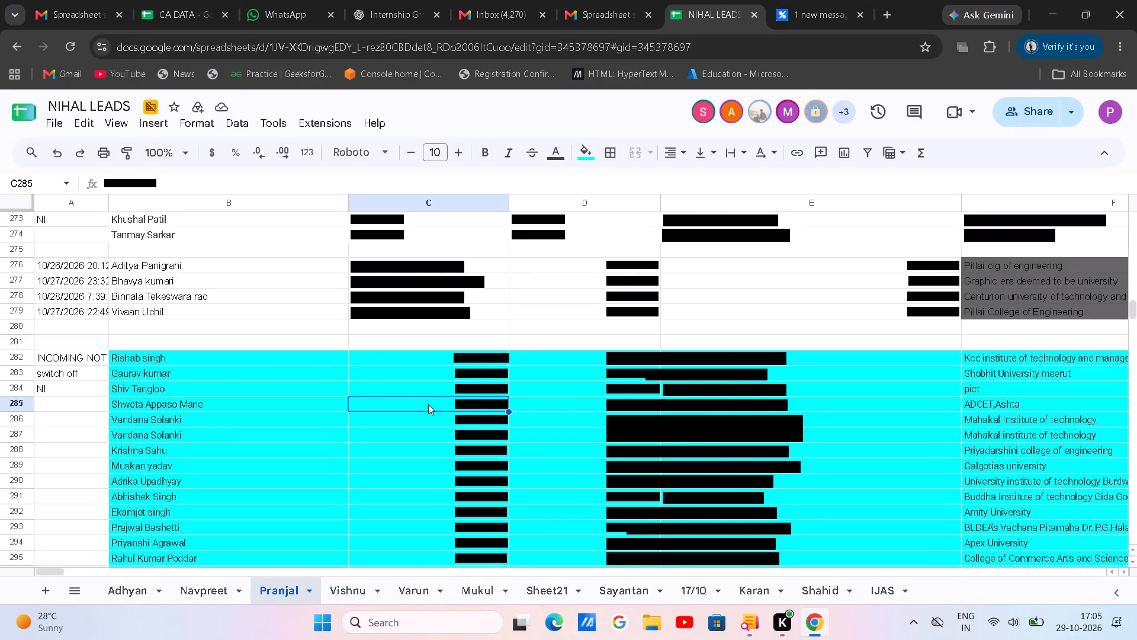
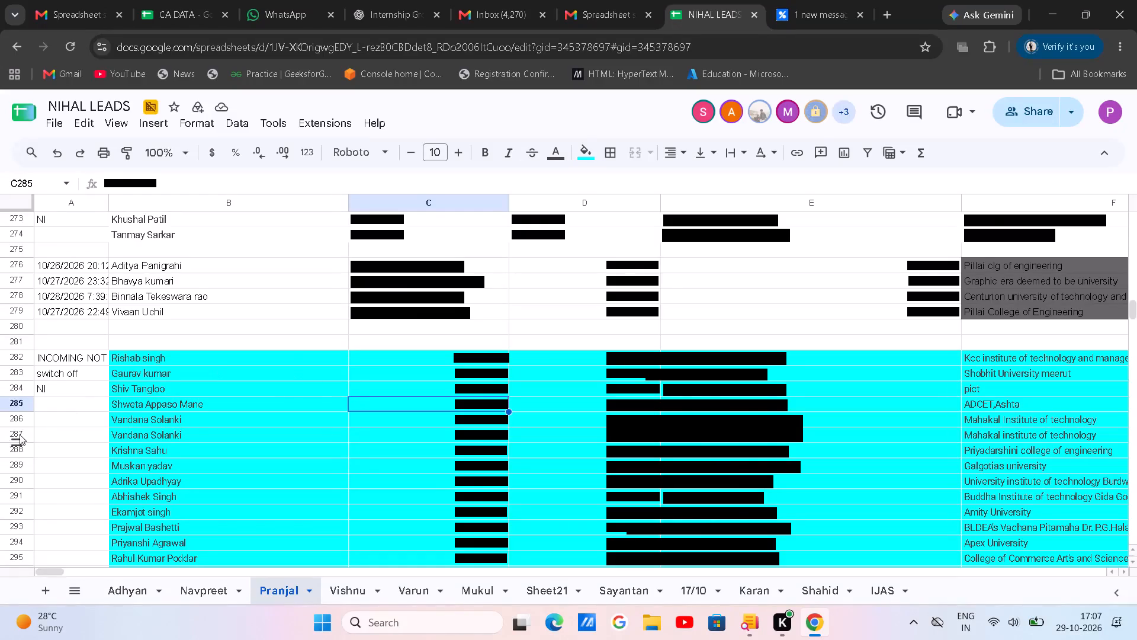
Record the call status NR in column A for the lead in row 285.
click(70, 402)
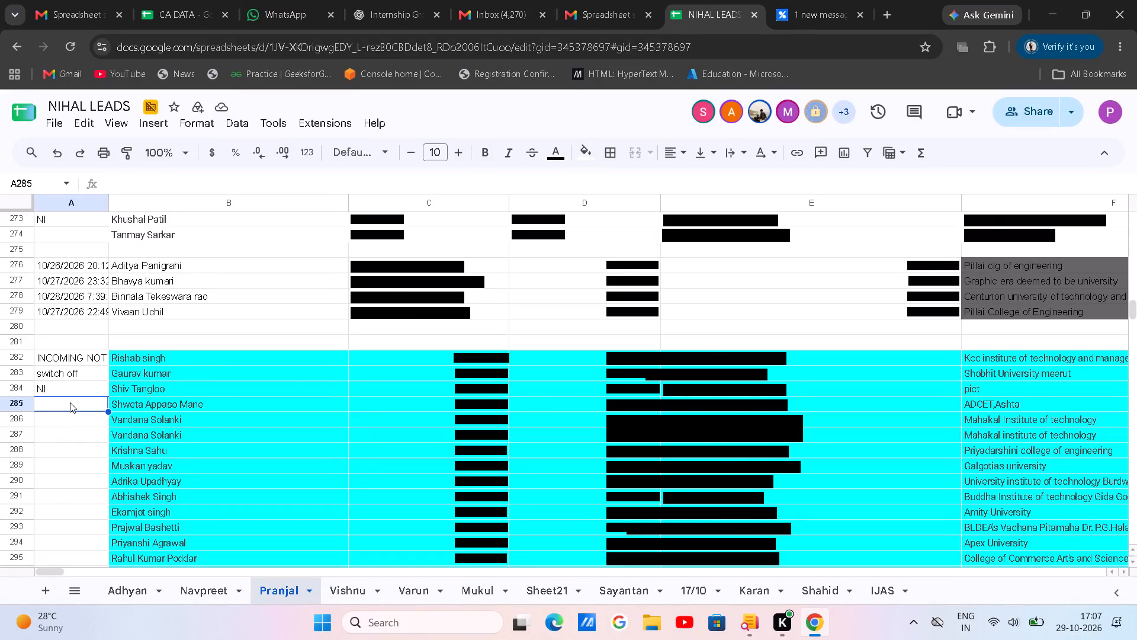
text(NR)
key(Return)
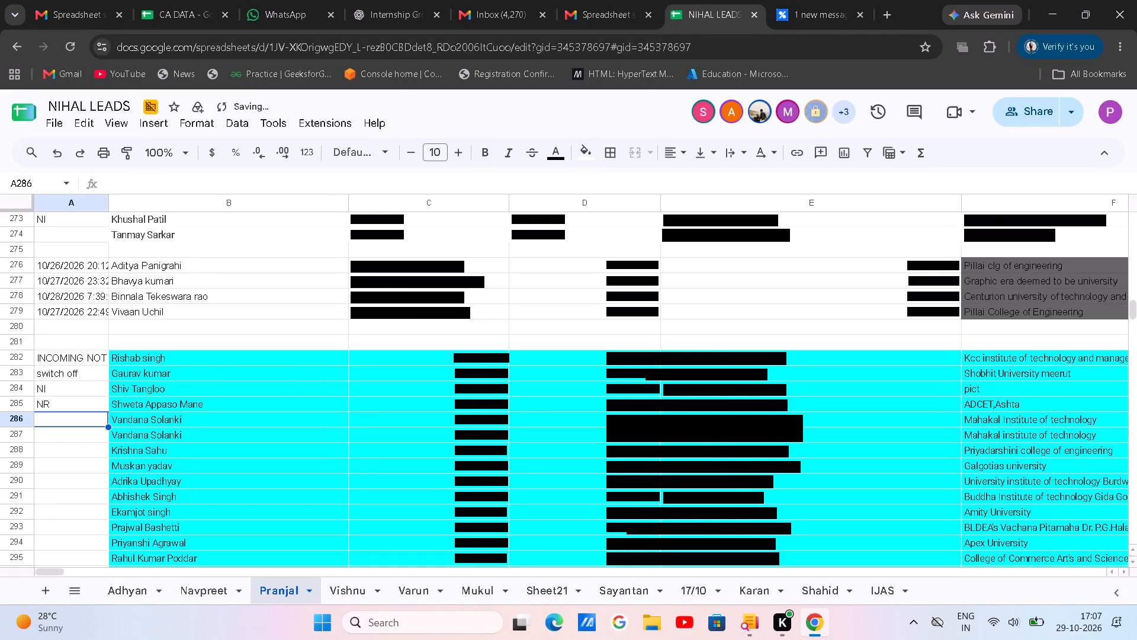
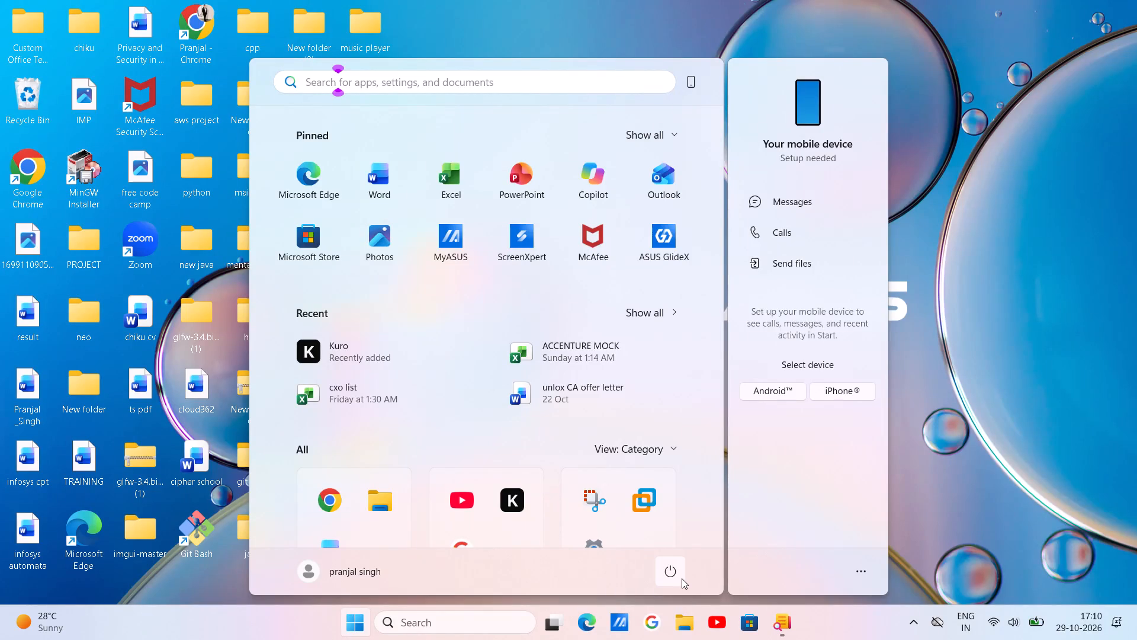
Shut down the computer.
click(682, 578)
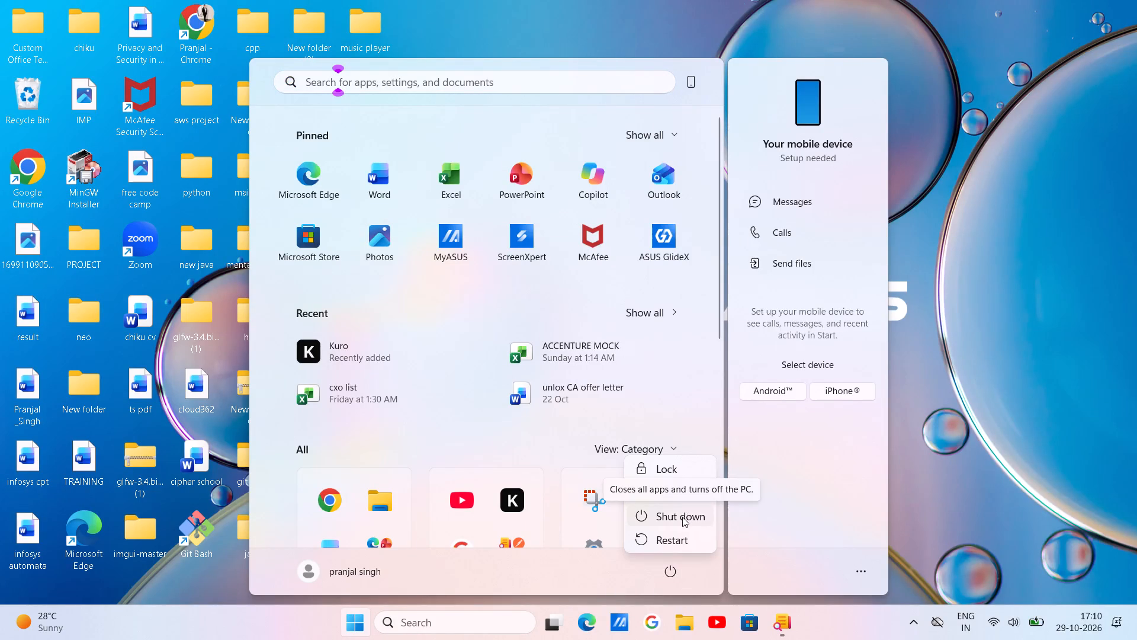
click(682, 517)
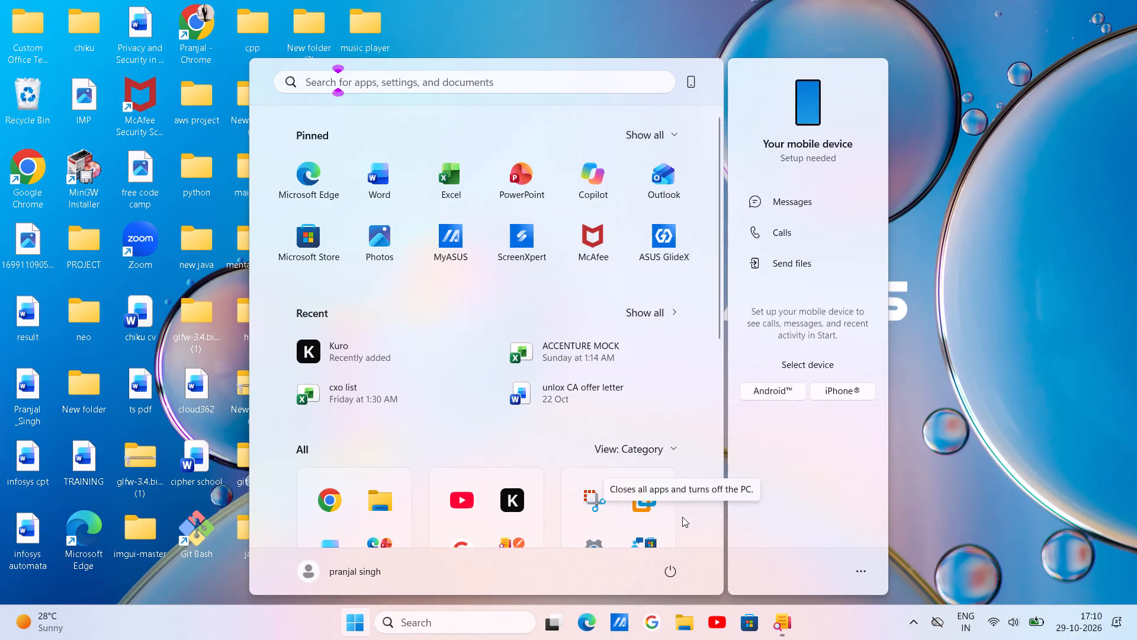